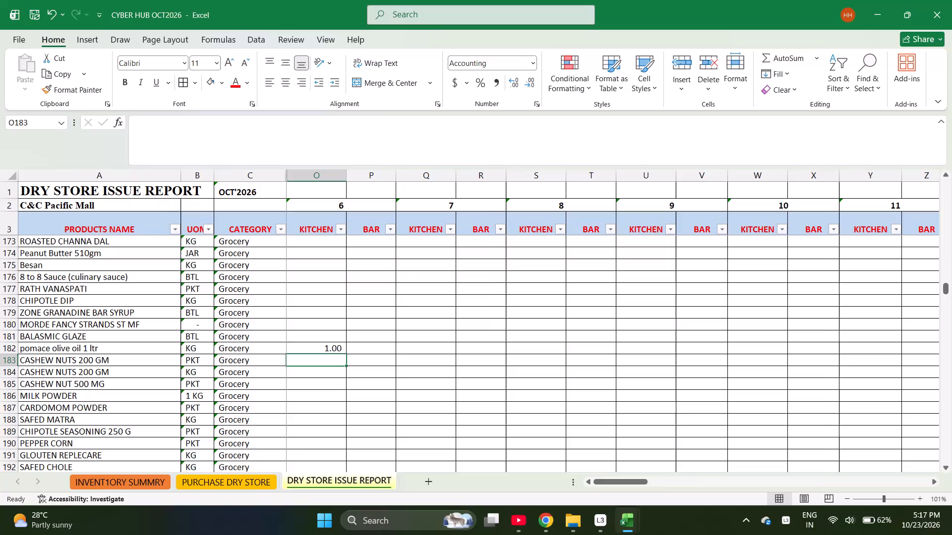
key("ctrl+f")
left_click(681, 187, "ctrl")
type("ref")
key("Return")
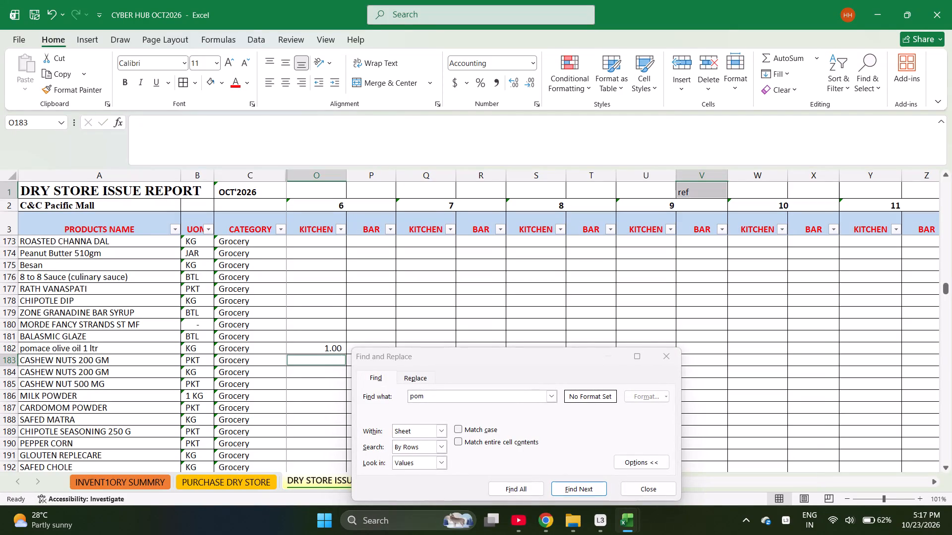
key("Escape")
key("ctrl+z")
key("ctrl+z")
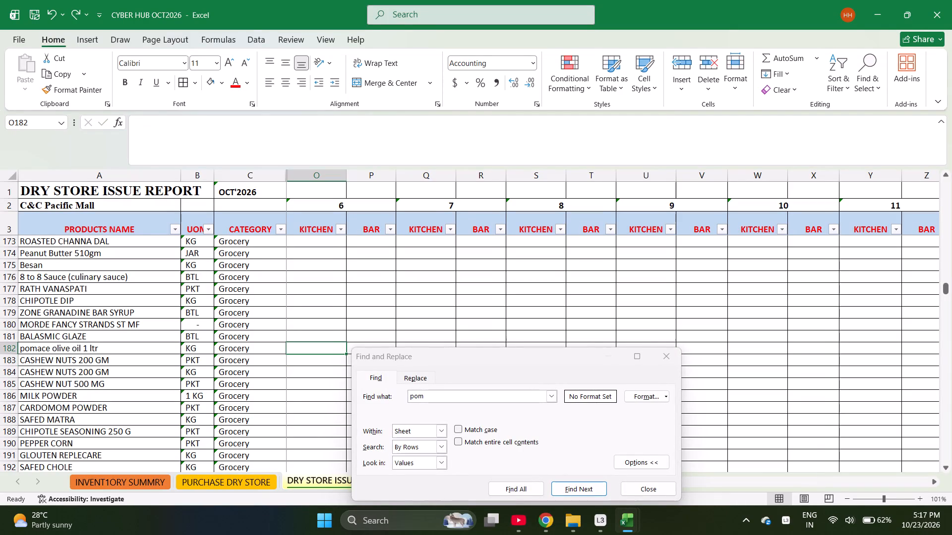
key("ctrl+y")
Find Refined Oil (Soya) 13kg in the product list and enter 1 as its kitchen issue for day 6.
key("ctrl+f")
type("ref")
key("Return")
key("Escape")
key("Right")
key("Right")
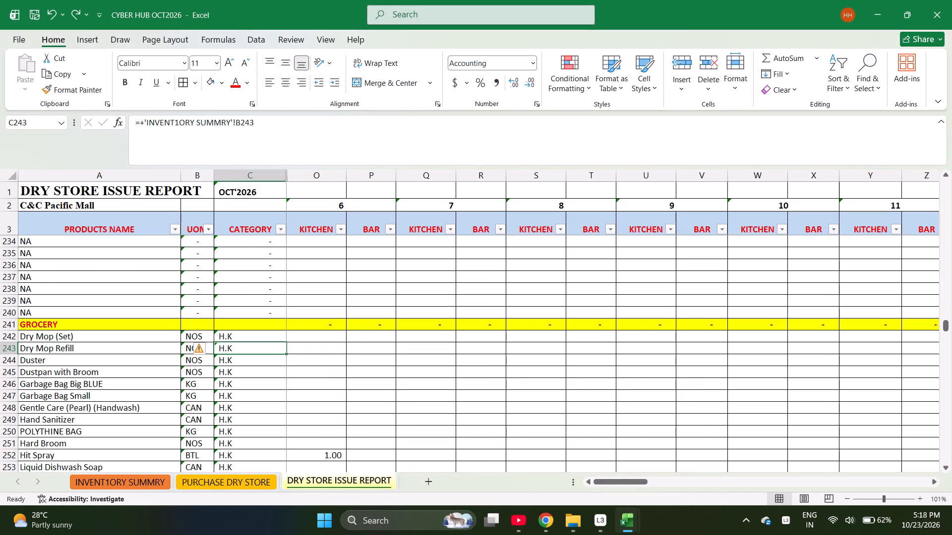
key("ctrl+f")
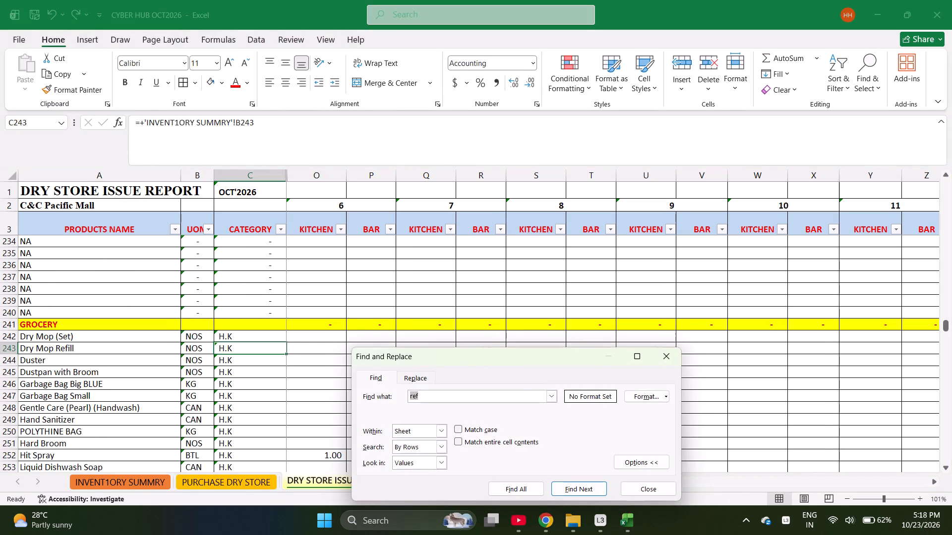
type("refin")
key("Return")
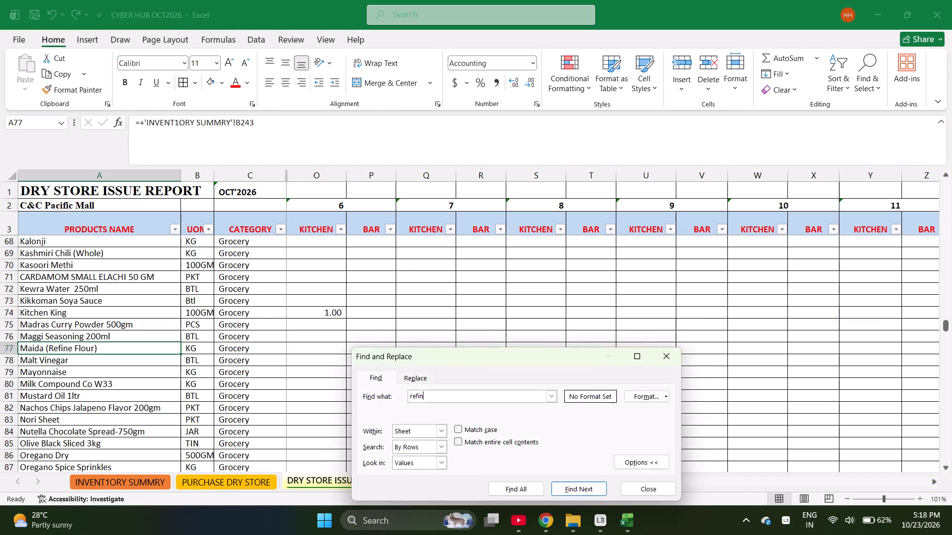
key("Escape")
key("Right")
key("Right")
key("Right")
key("ctrl+f")
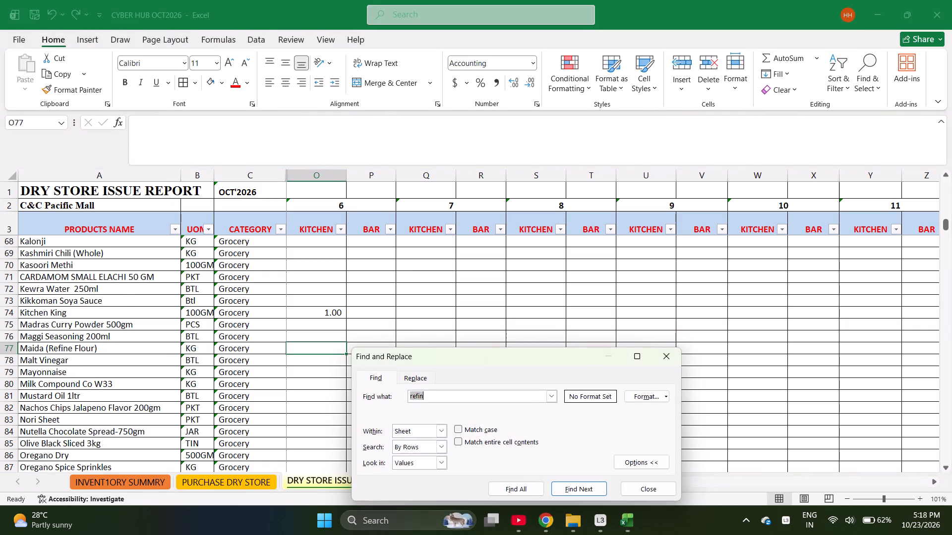
key("Return")
key("Escape")
key("Right")
key("Right")
key("Right")
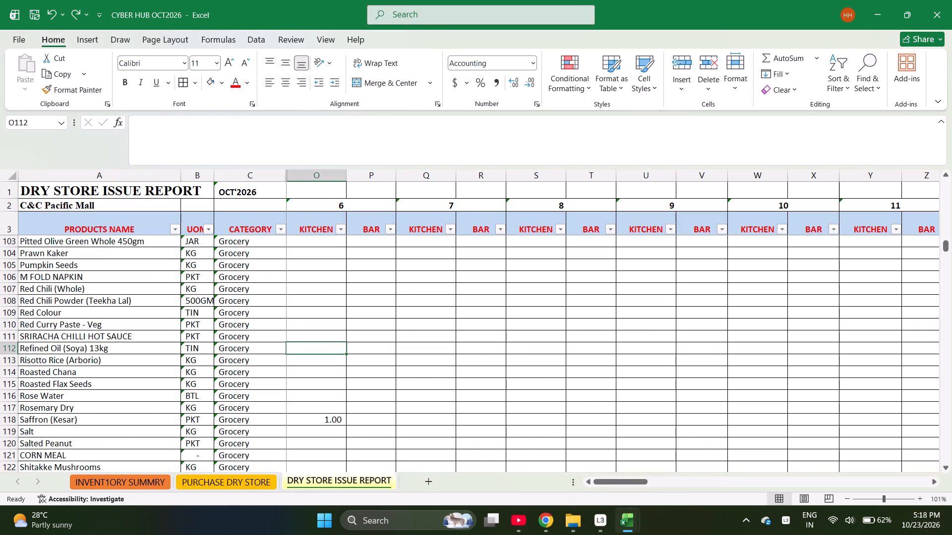
key("1")
key("Return")
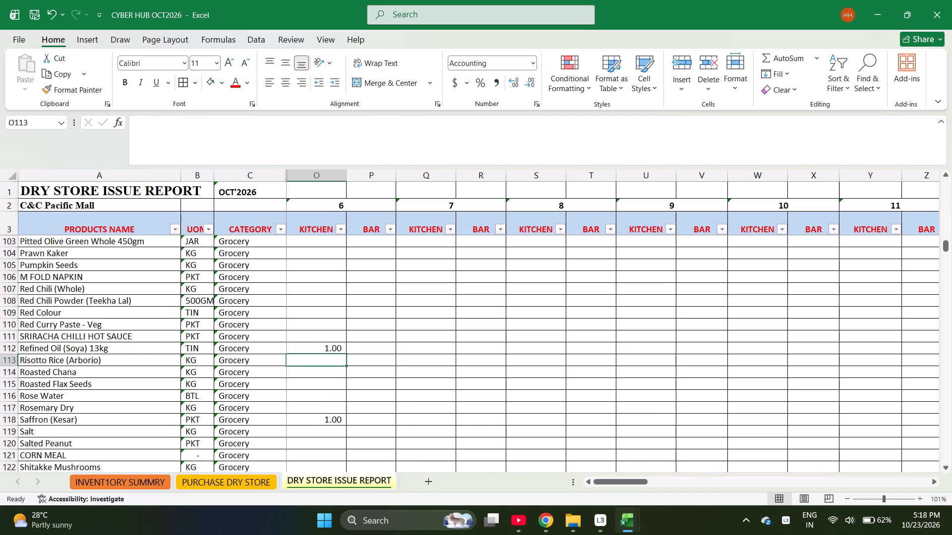
Find Panco Bread Crumbs in the product list and enter 2 as its kitchen issue for day 6.
key("ctrl+f")
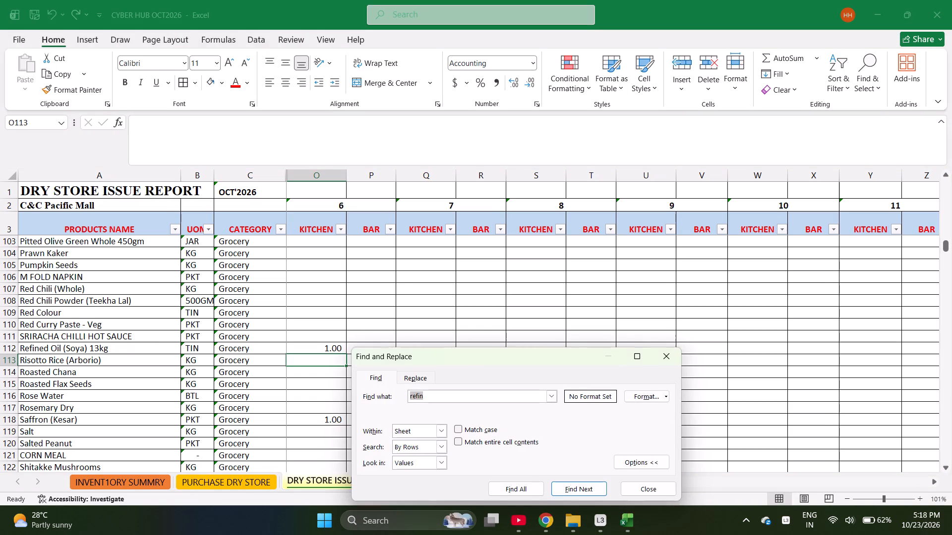
type("panco")
key("Return")
key("Escape")
key("Right")
key("Right")
key("Right")
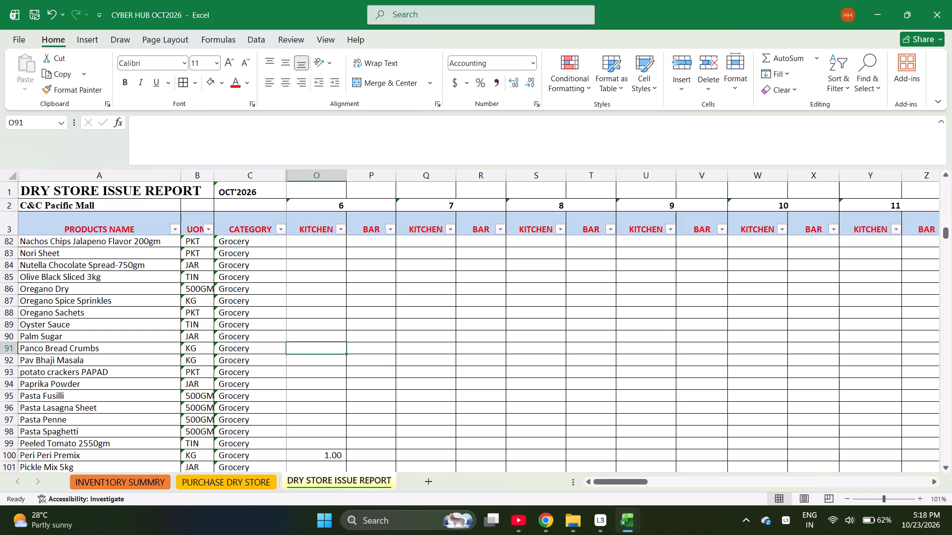
key("2")
key("Return")
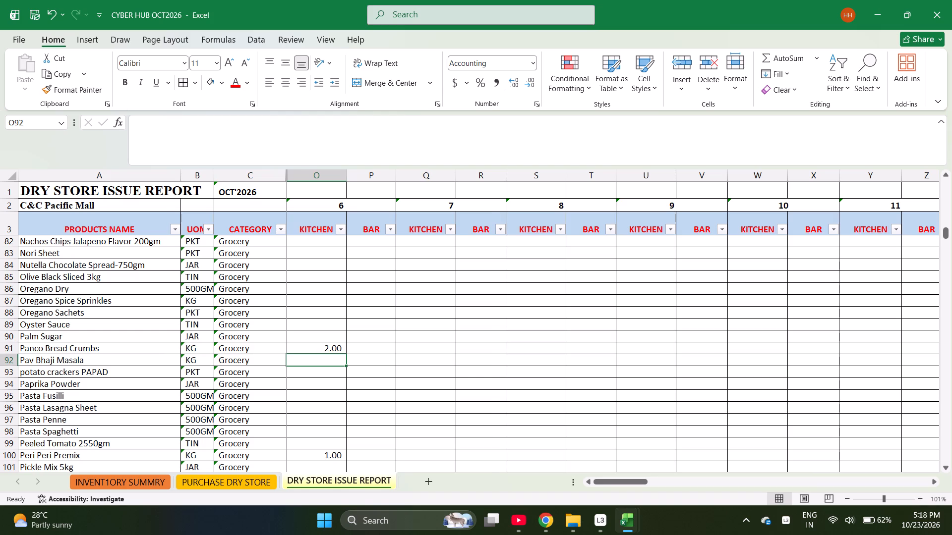
Find Pasta Lasagna Sheet in the product list and enter 2 as its kitchen issue for day 6.
key("ctrl+f")
type("pasta las")
key("Return")
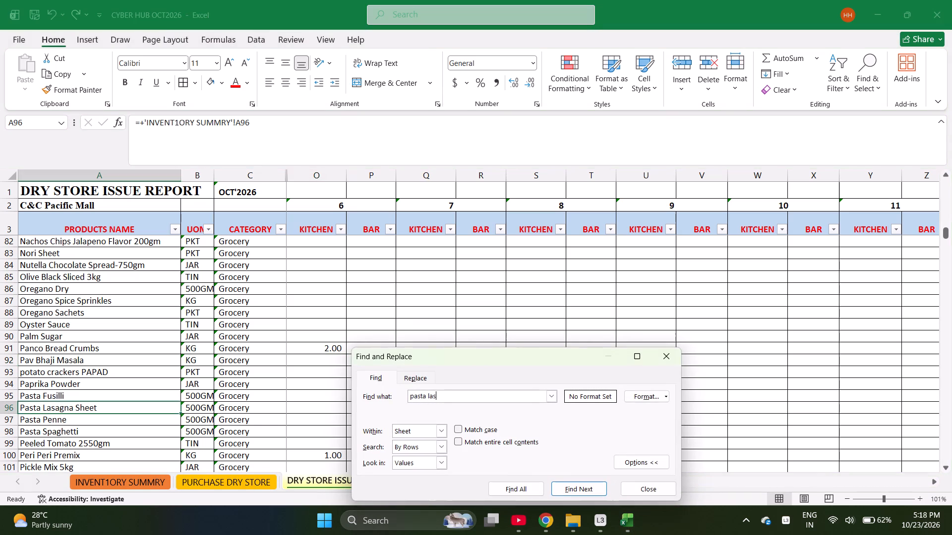
key("Escape")
key("Right")
key("Right")
key("Right")
key("2")
key("Return")
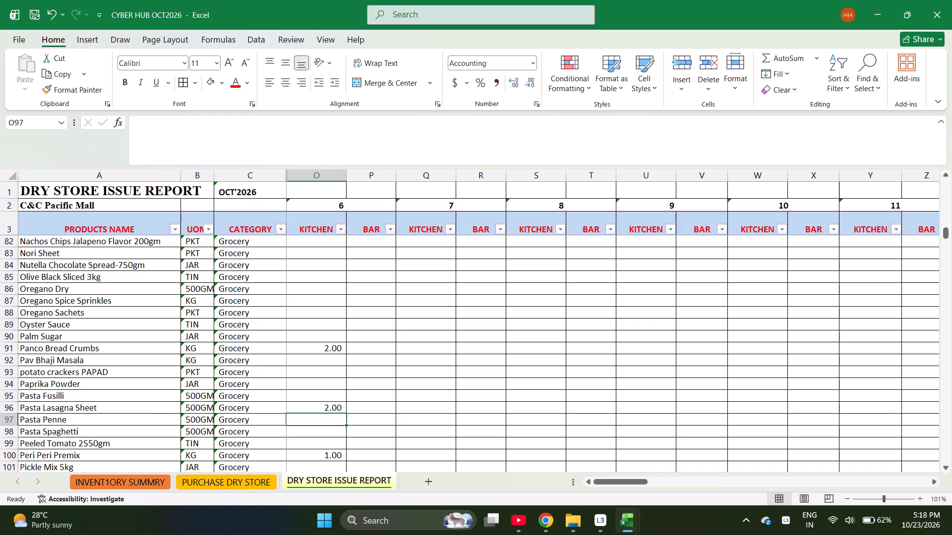
Find Peeled Tomato 2550gm in the product list and enter 1 as its kitchen issue for day 6.
key("ctrl+f")
type("peel")
key("Return")
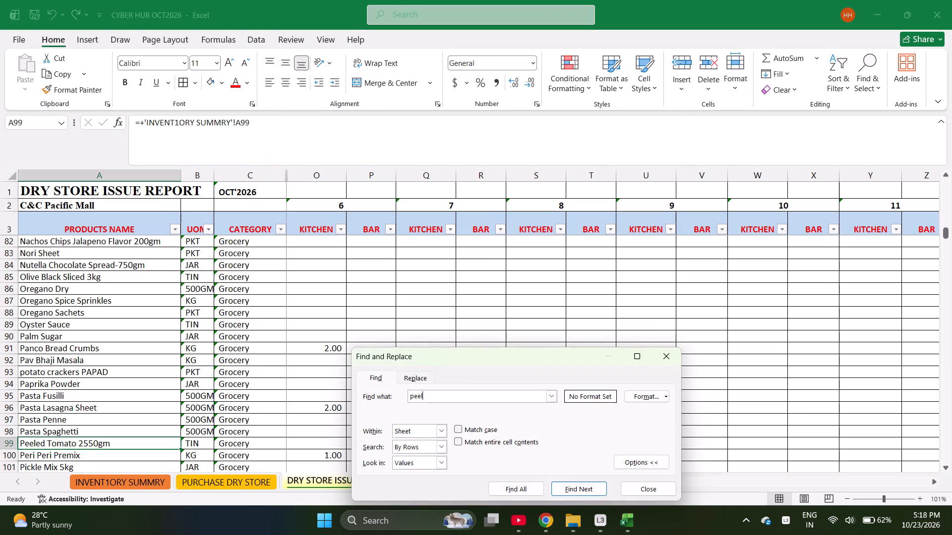
key("Escape")
key("Right")
key("Right")
key("Right")
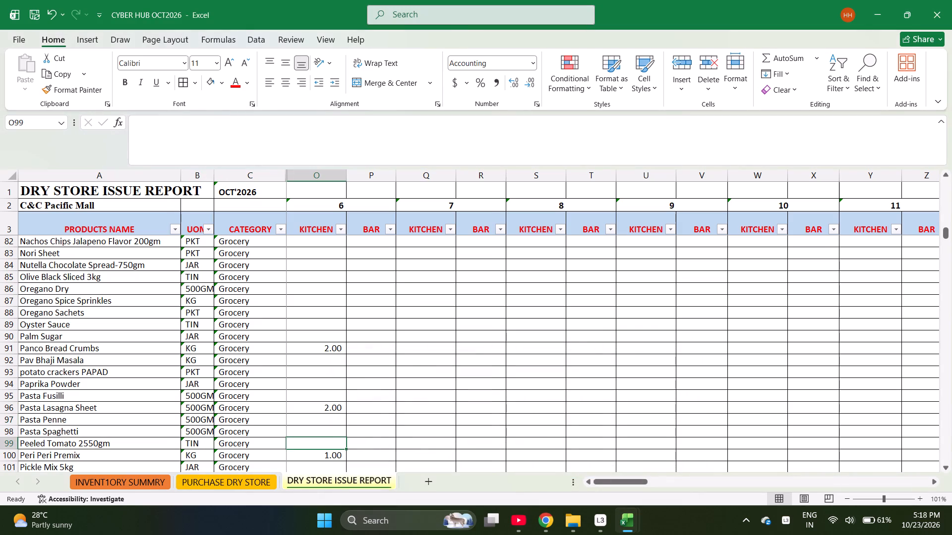
key("1")
key("Return")
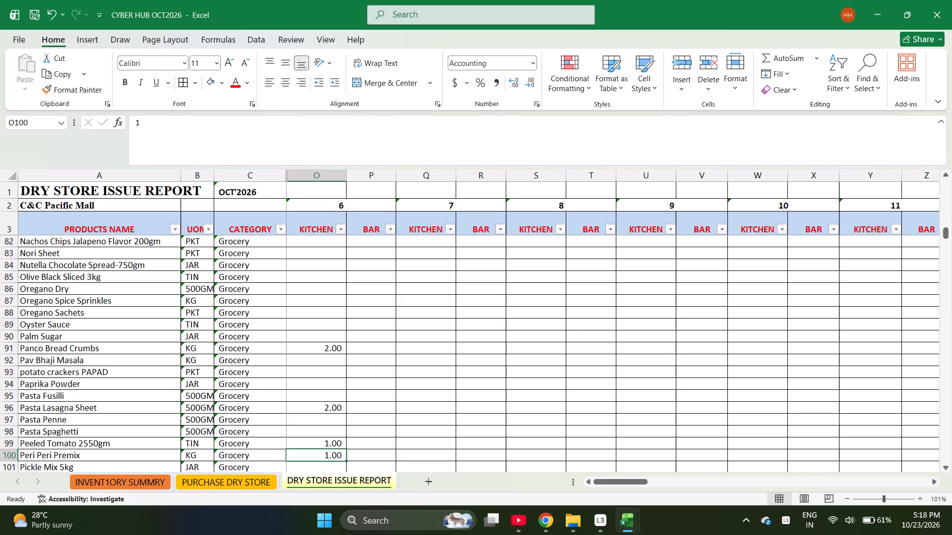
key("ctrl+d")
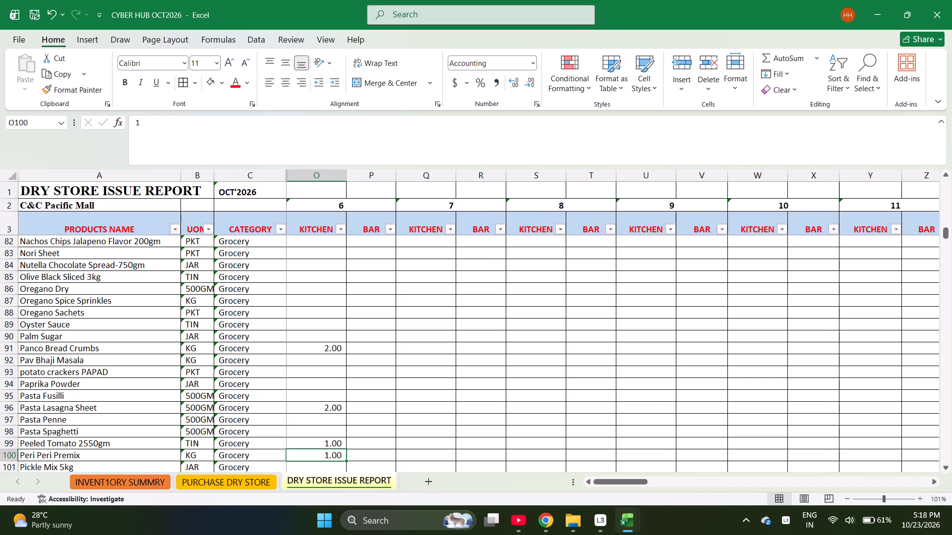
key("ctrl+z")
Find SunDried Tomato 285gm in the product list and enter 1 as its kitchen issue for day 6.
key("ctrl+f")
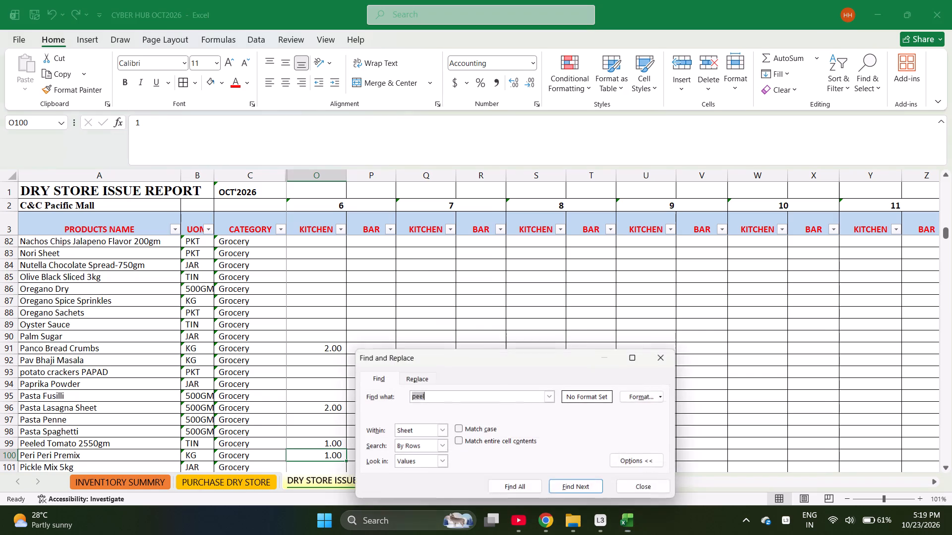
type("sub")
key("Return")
key("Return")
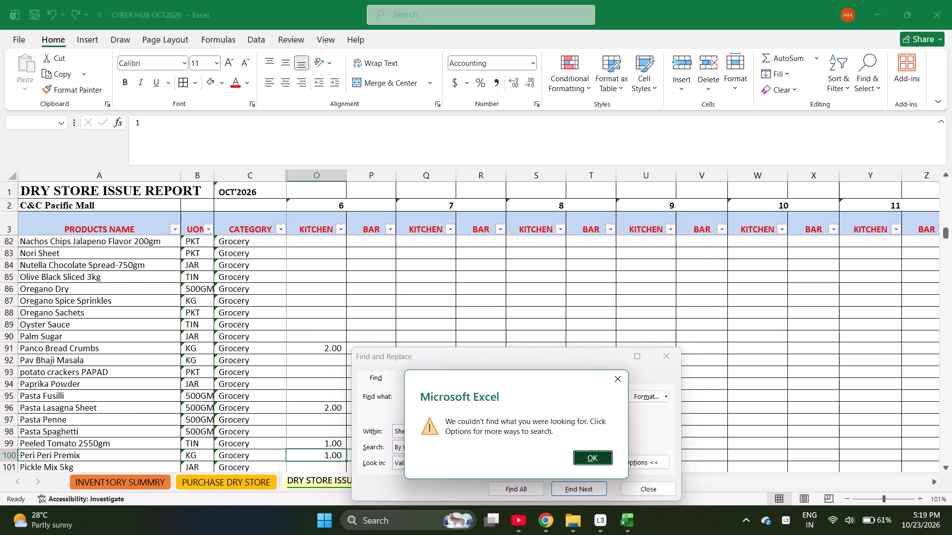
key("BackSpace")
key("n")
key("Return")
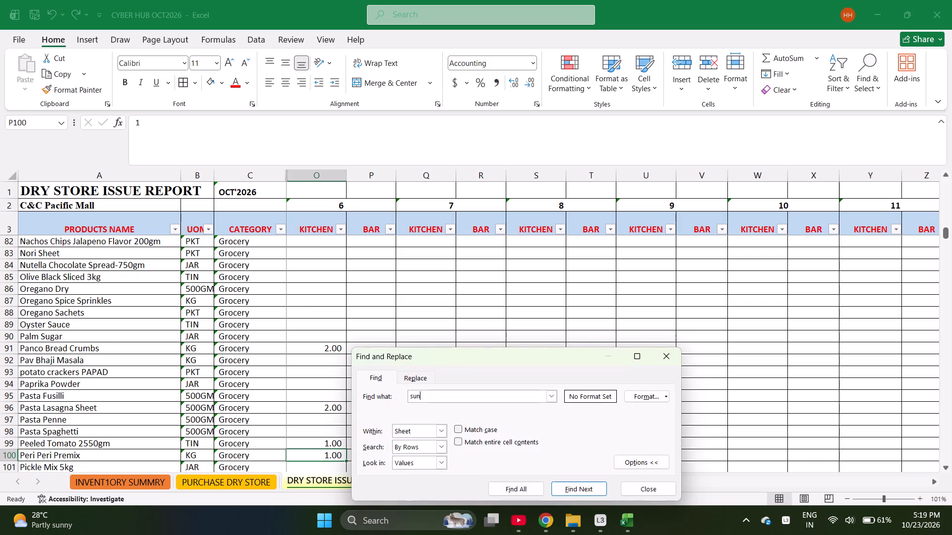
key("Escape")
key("Right")
key("Right")
key("Right")
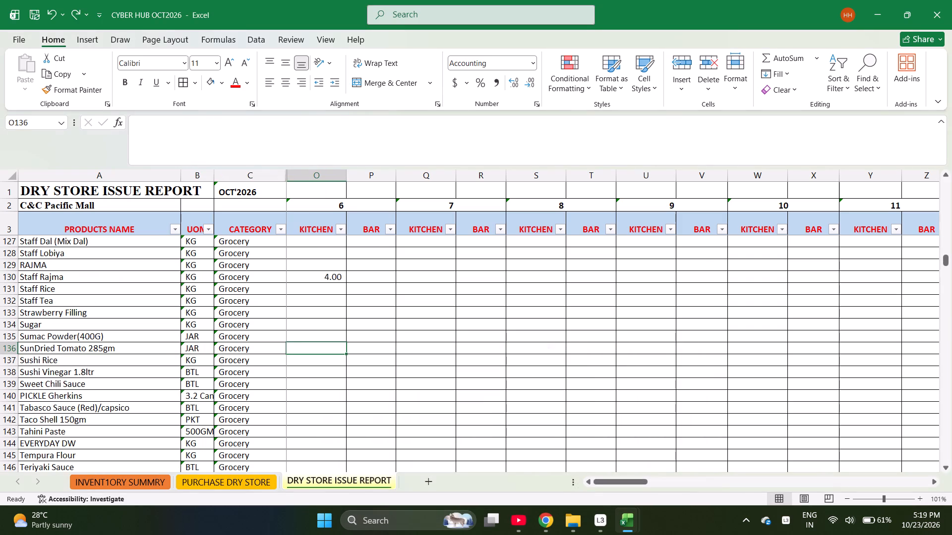
key("1")
key("Return")
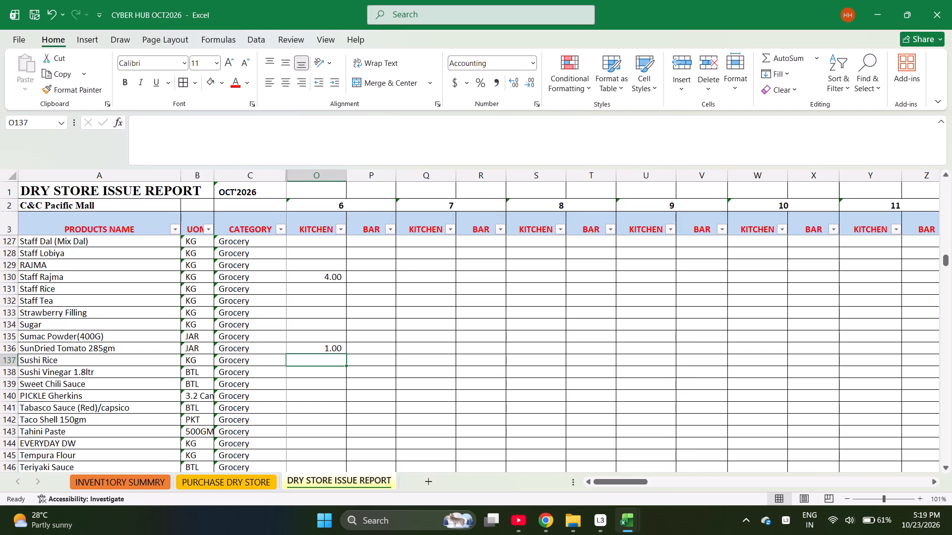
Find Taco Shell 150gm in the product list and enter 2 as its kitchen issue for day 6.
key("ctrl+f")
type("tav")
key("o")
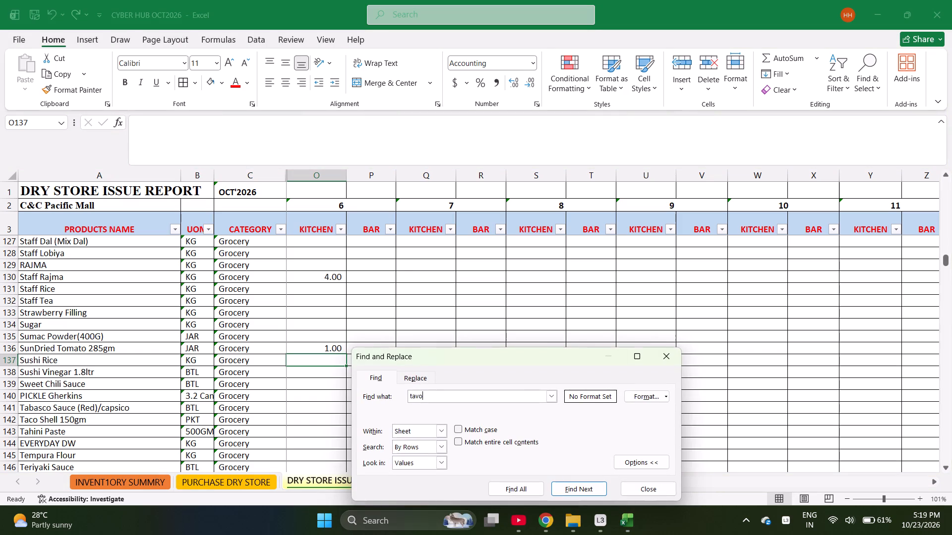
key("Return")
key("Escape")
key("BackSpace")
key("BackSpace")
type("co")
key("Return")
key("Escape")
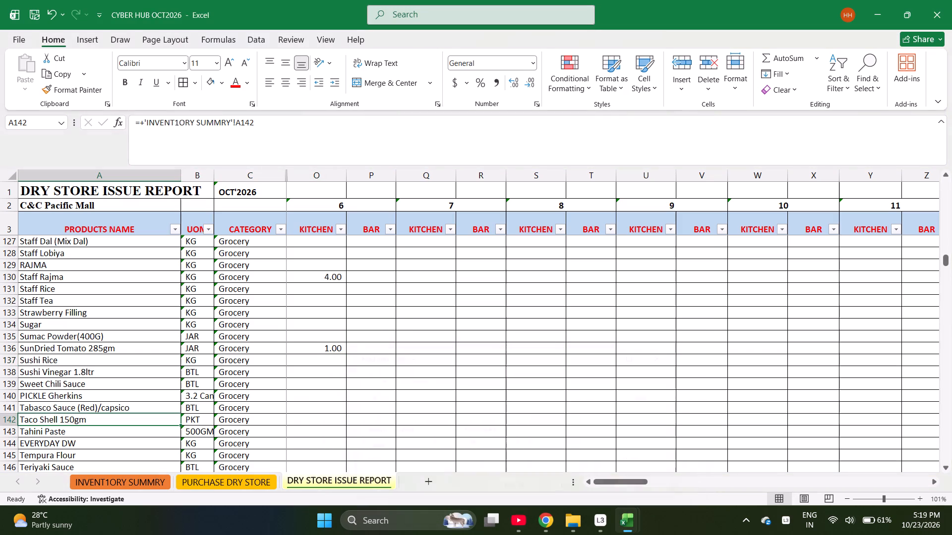
key("Right")
key("Right")
key("Right")
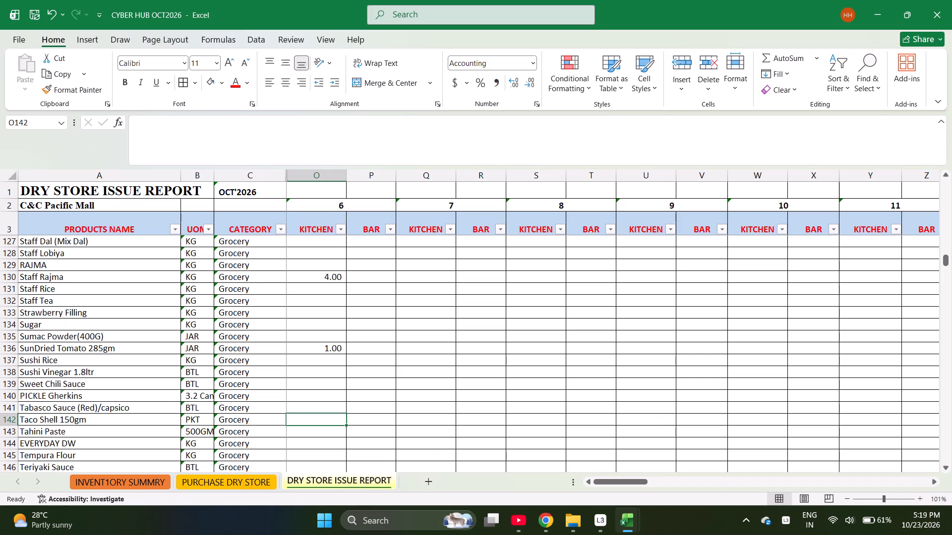
key("2")
key("Return")
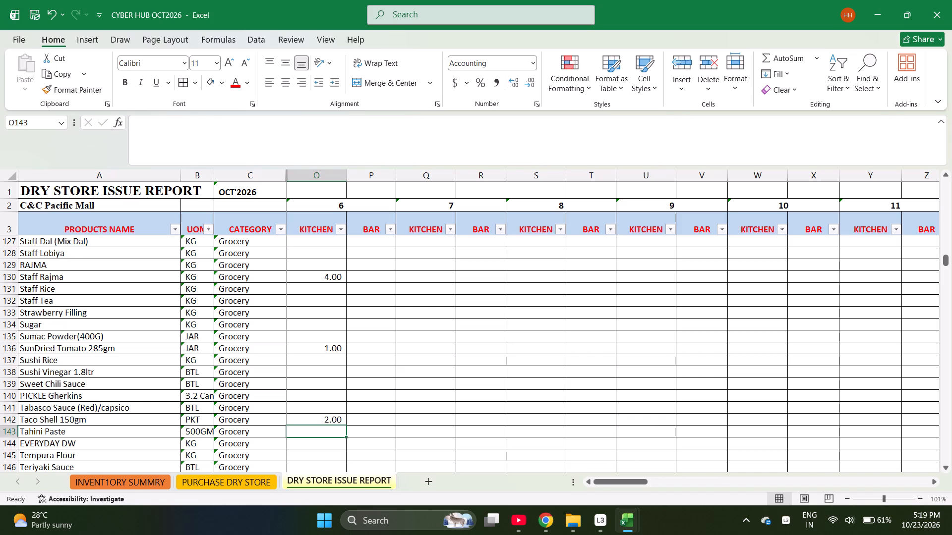
Search the issue report for "tomato j" to locate the Tomato Juice row.
key("ctrl+f")
type("tomato j")
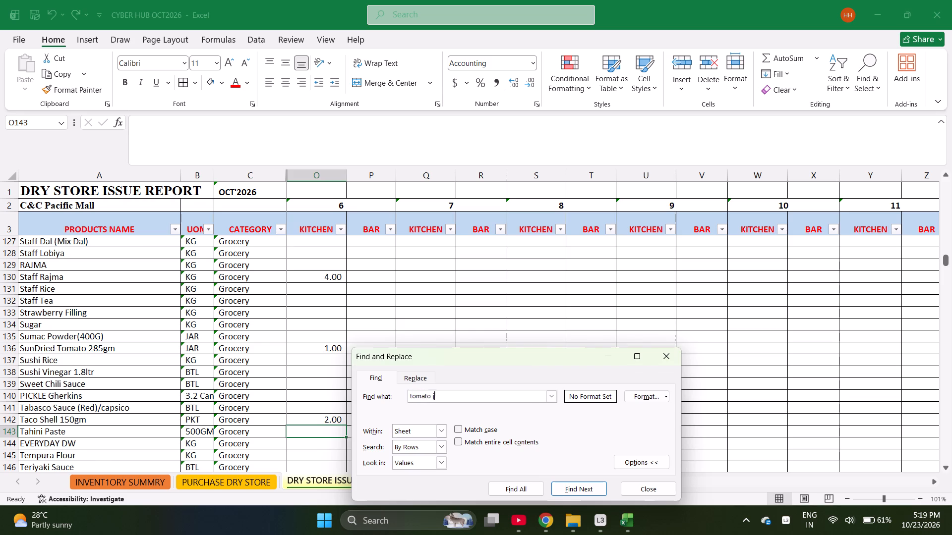
key("Return")
key("Escape")
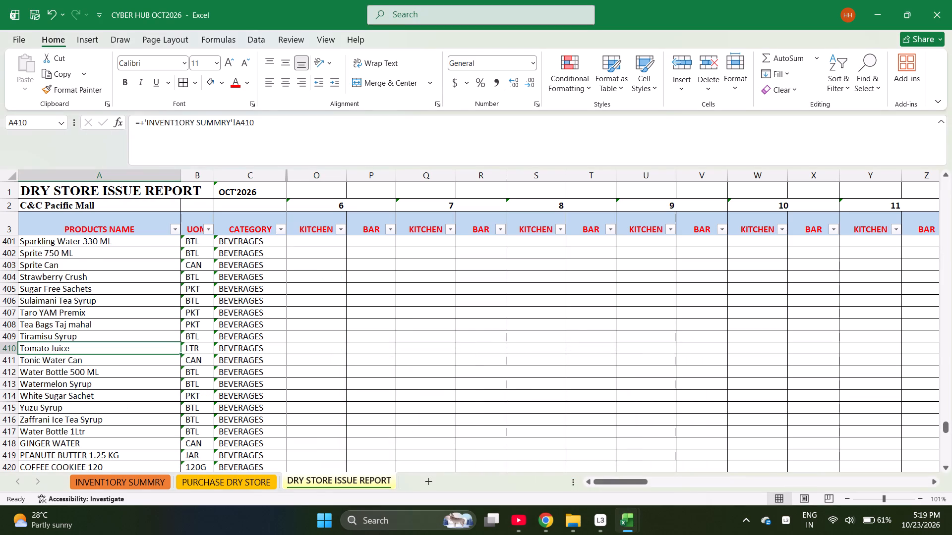
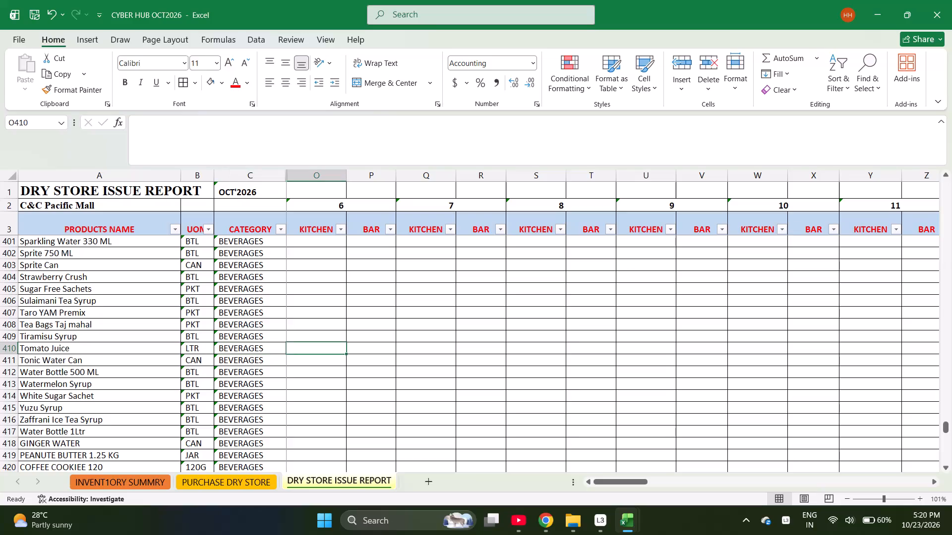
Enter 1 as the day 6 kitchen issue for Tomato Juice.
key("Return")
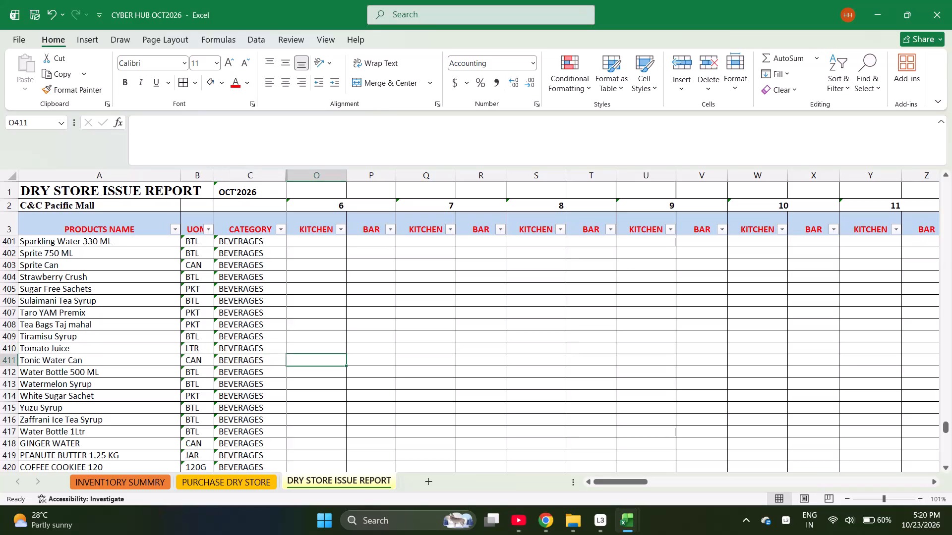
key("Up")
key("1")
key("Return")
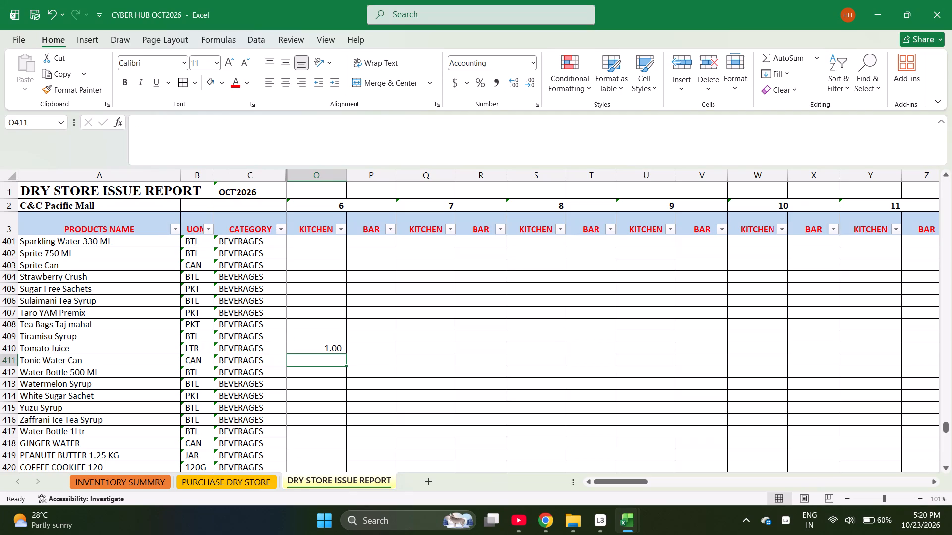
Find Ajinomoto in the product list and enter 1 as its kitchen issue for day 6.
key("ctrl+f")
type("ajino")
key("Return")
key("Escape")
key("Right")
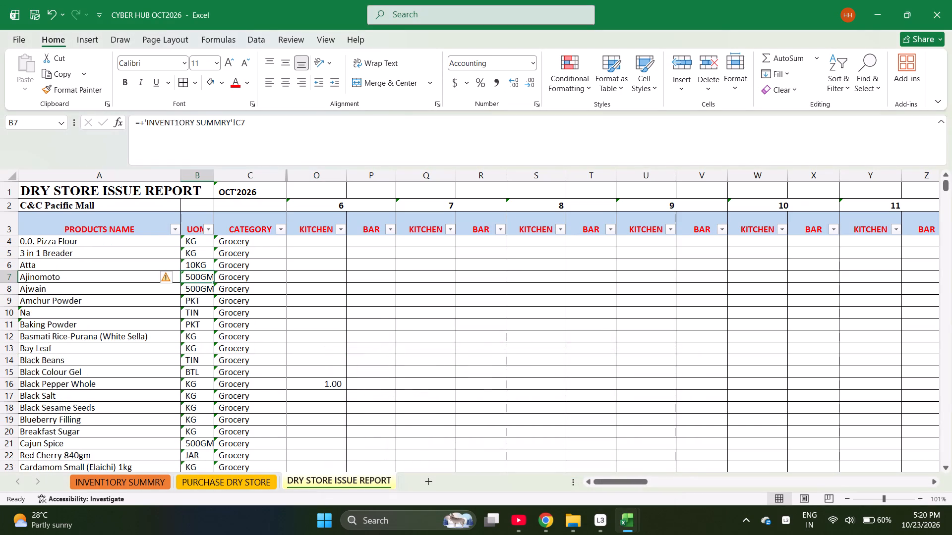
key("Right")
key("Right")
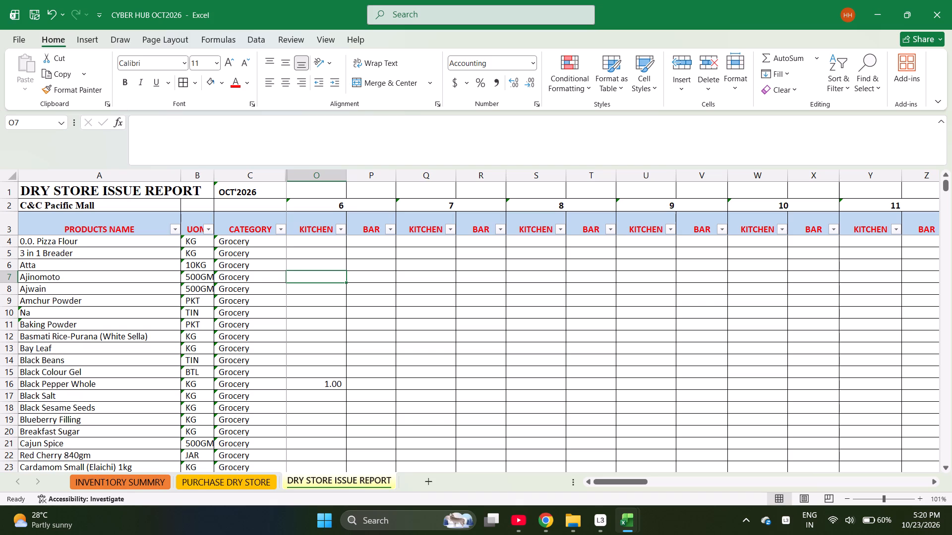
key("1")
key("Return")
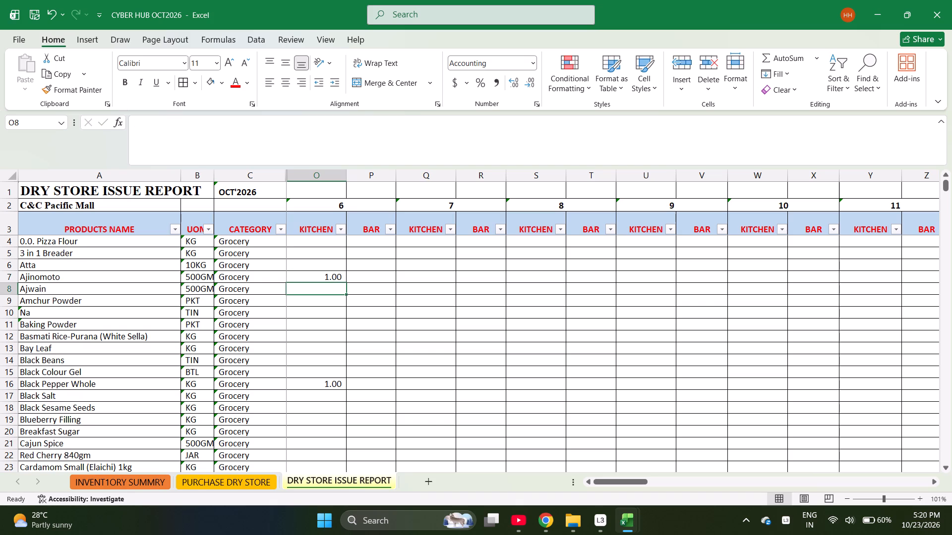
Find Gochujang Paste in the product list and enter 1 as its kitchen issue for day 6.
key("ctrl+f")
type("gochu")
key("Return")
key("Escape")
key("Right")
key("Right")
key("Right")
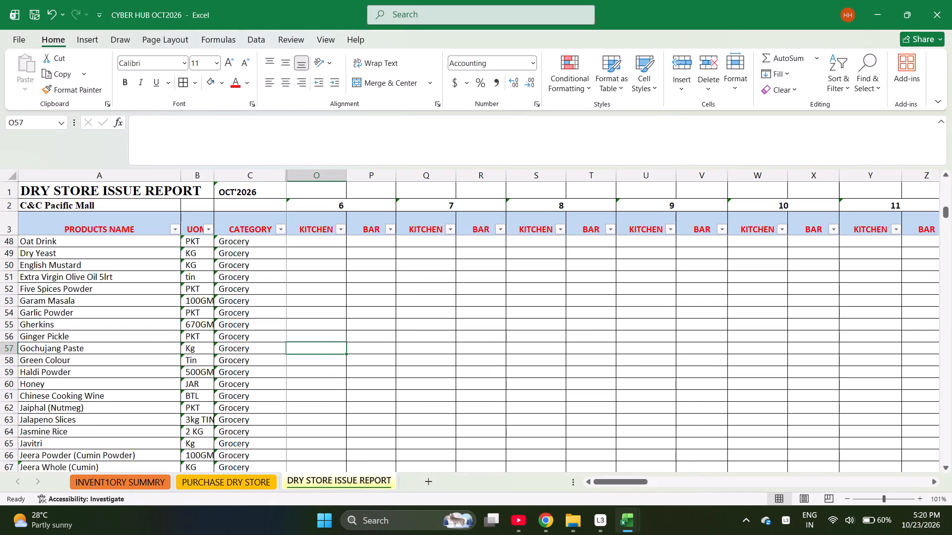
key("1")
key("Return")
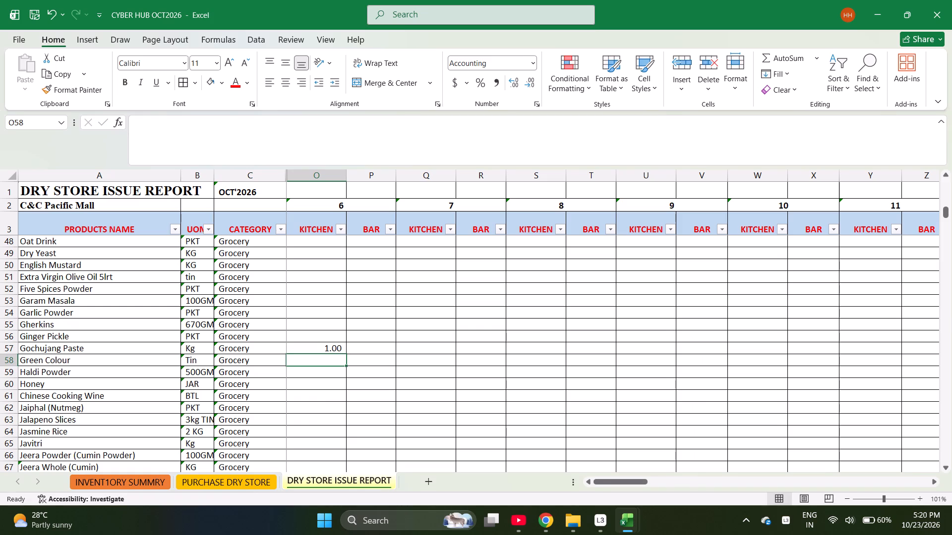
Find Sushi Vinegar 1.8ltr in the product list and enter 1 as its kitchen issue for day 6.
key("ctrl+f")
type("sushi")
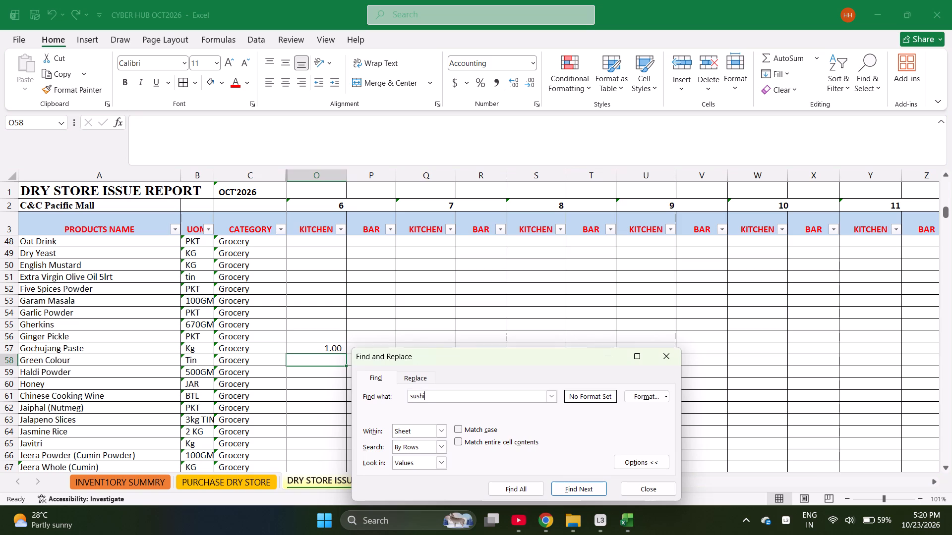
key("Return")
key("Escape")
key("Right")
key("Right")
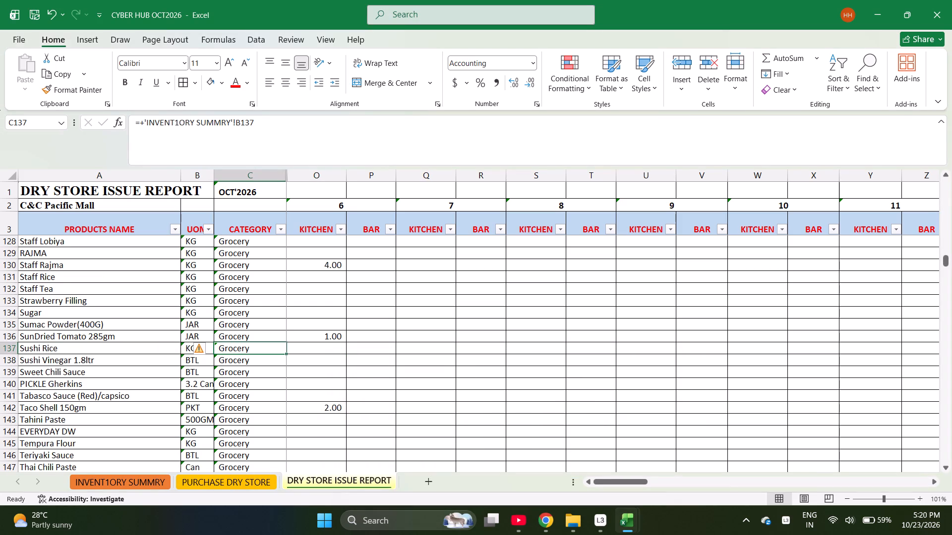
key("ctrl+f")
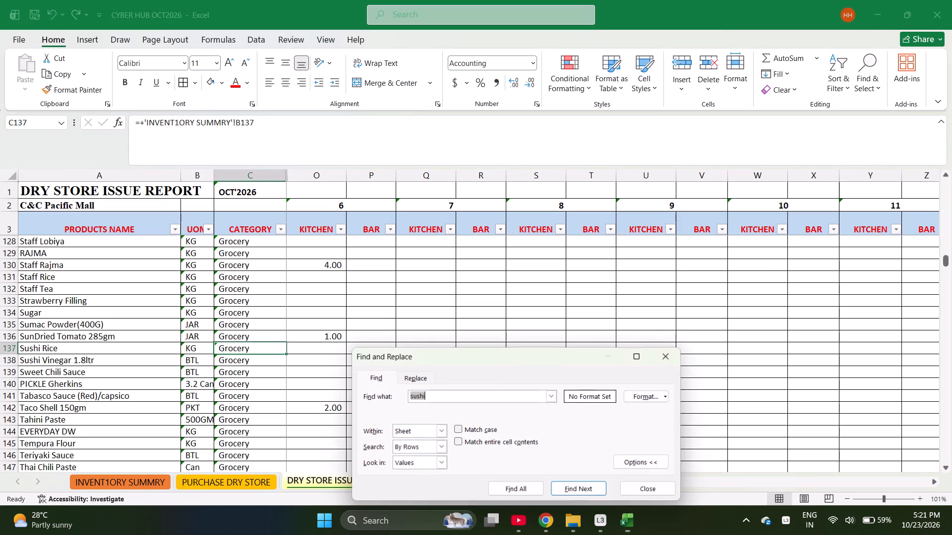
key("Return")
key("Escape")
key("Right")
key("Right")
key("Right")
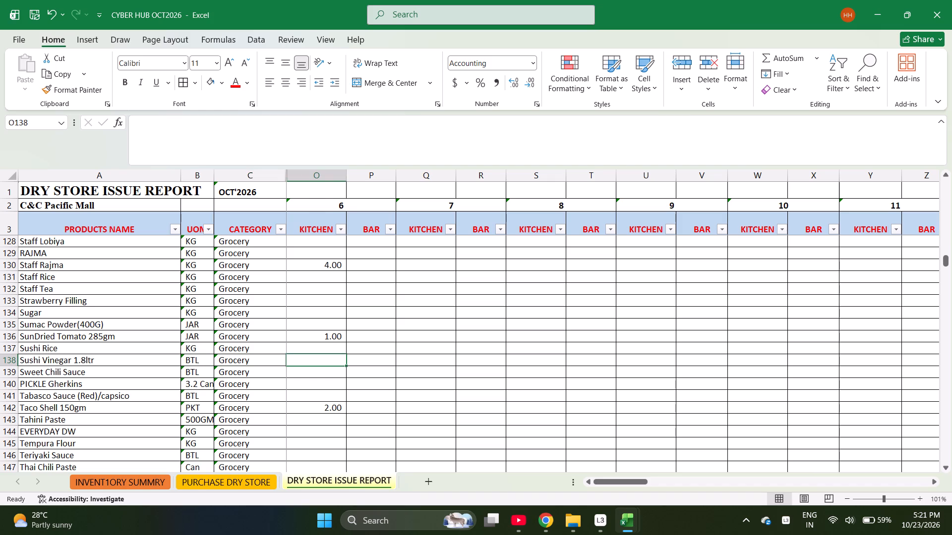
key("1")
key("Return")
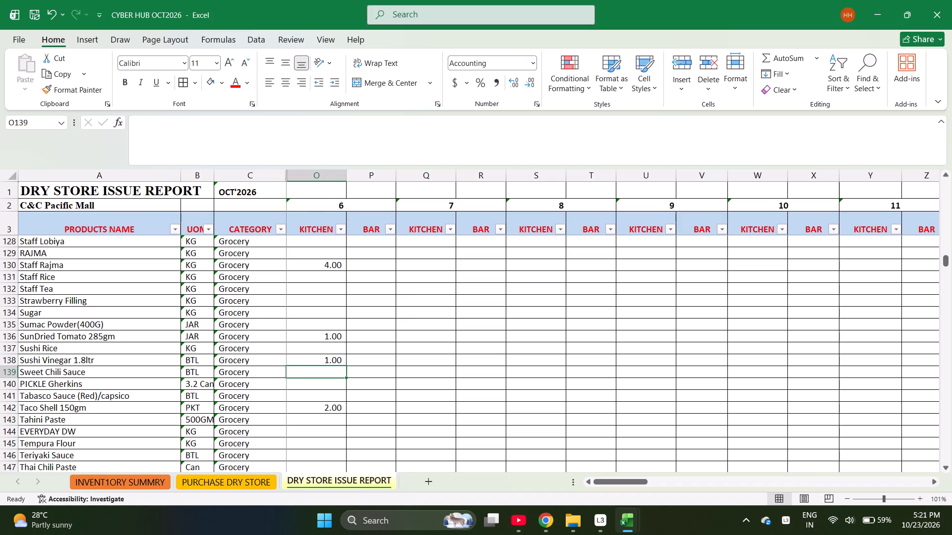
Find Cajun Spice 500GM in the product list and enter 1 as its kitchen issue for day 6.
key("ctrl+f")
type("cajun")
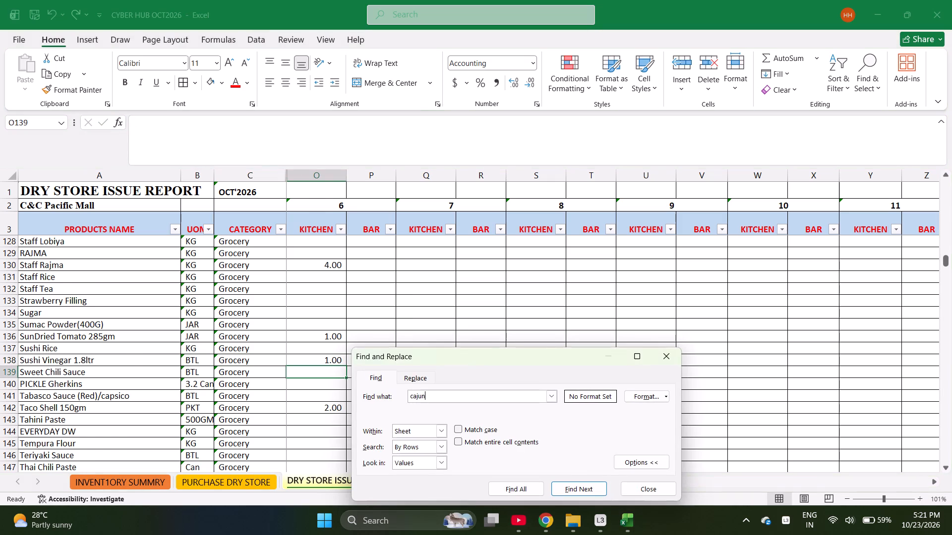
key("Return")
key("Escape")
key("ctrl+f")
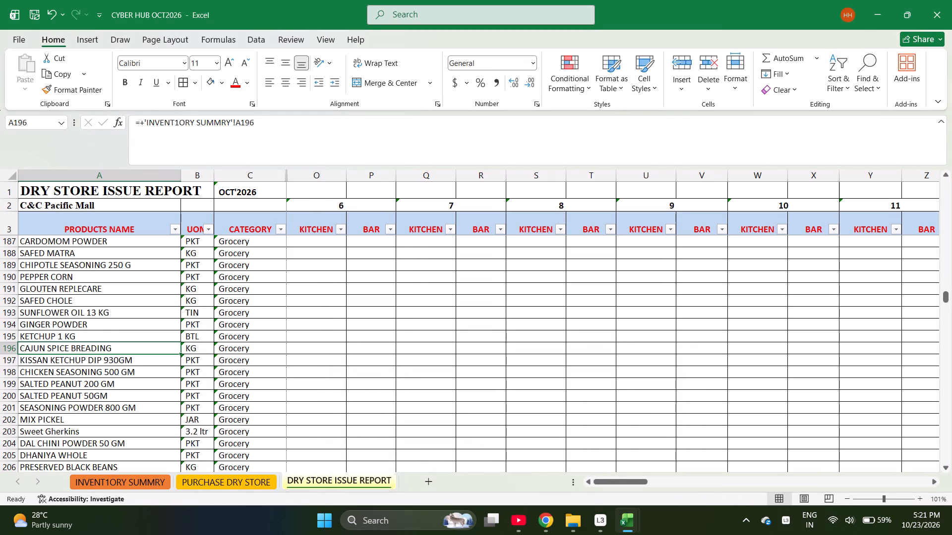
key("Return")
key("Escape")
key("Right")
key("Right")
key("Right")
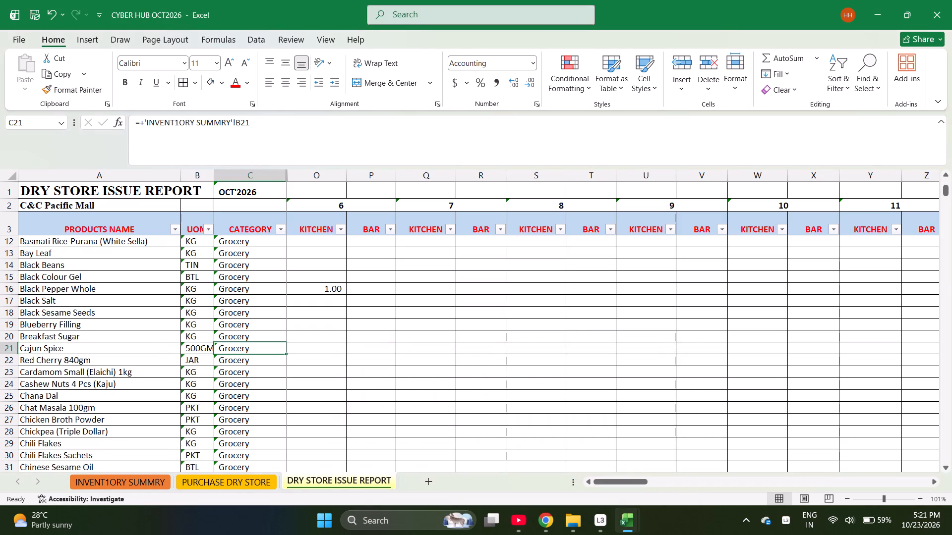
key("1")
key("Return")
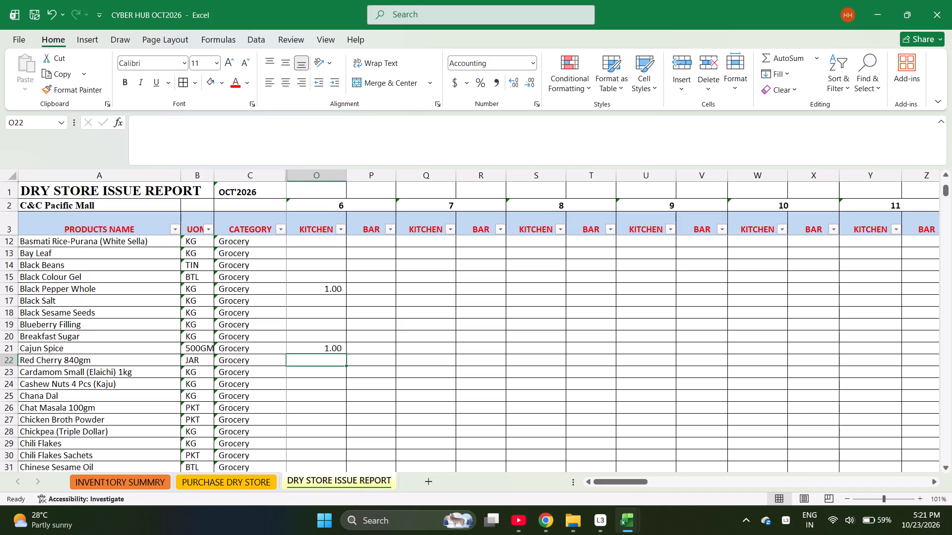
Find Chipotle Premix in the product list and enter 1 as its kitchen issue for day 6.
key("ctrl+f")
type("chipo")
key("Return")
key("Escape")
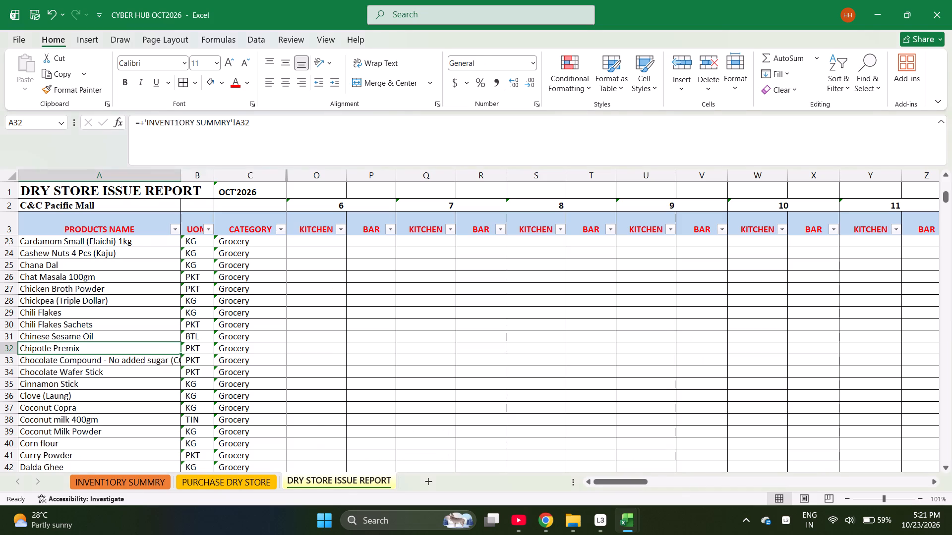
key("Right")
key("Right")
key("Right")
key("1")
key("Return")
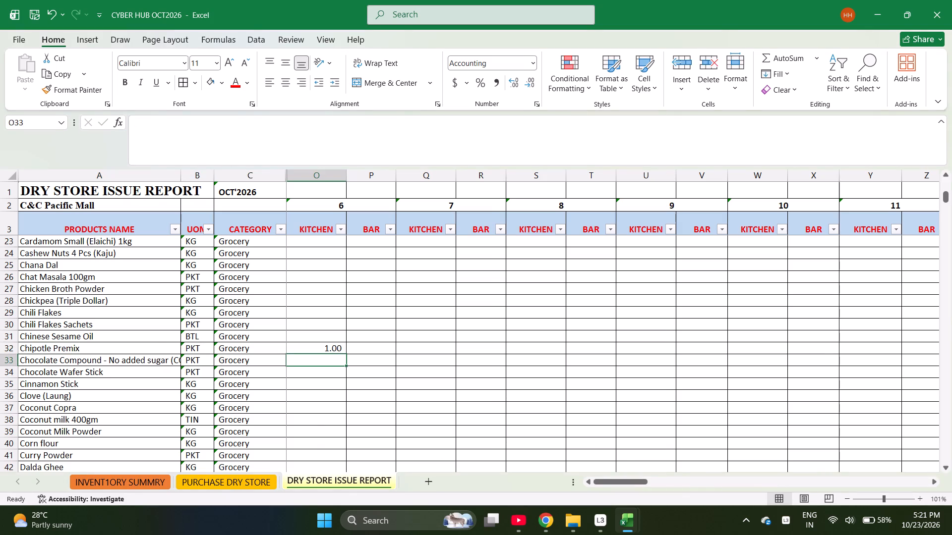
Find Salt in the product list and enter 3 as its kitchen issue for day 6.
key("ctrl+f")
type("salt")
key("Return")
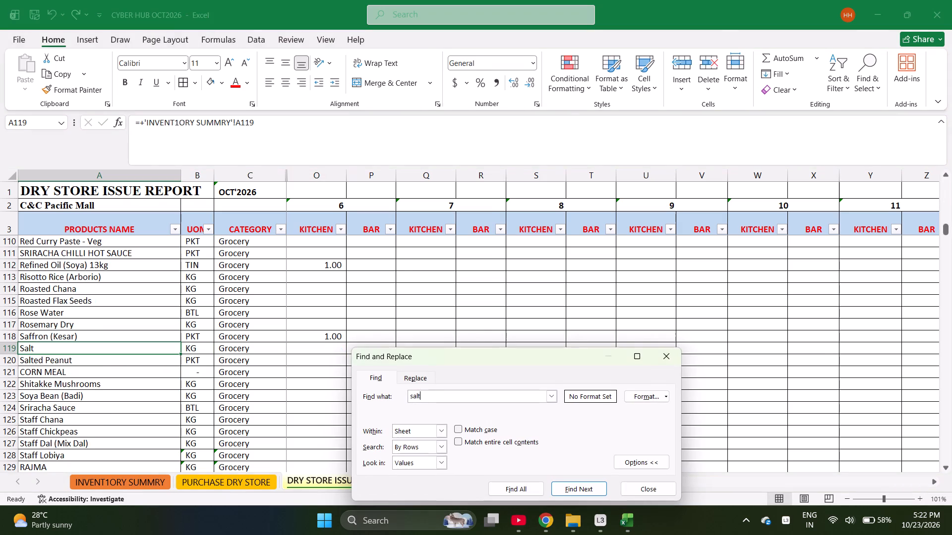
key("Escape")
key("Right")
key("Right")
key("Right")
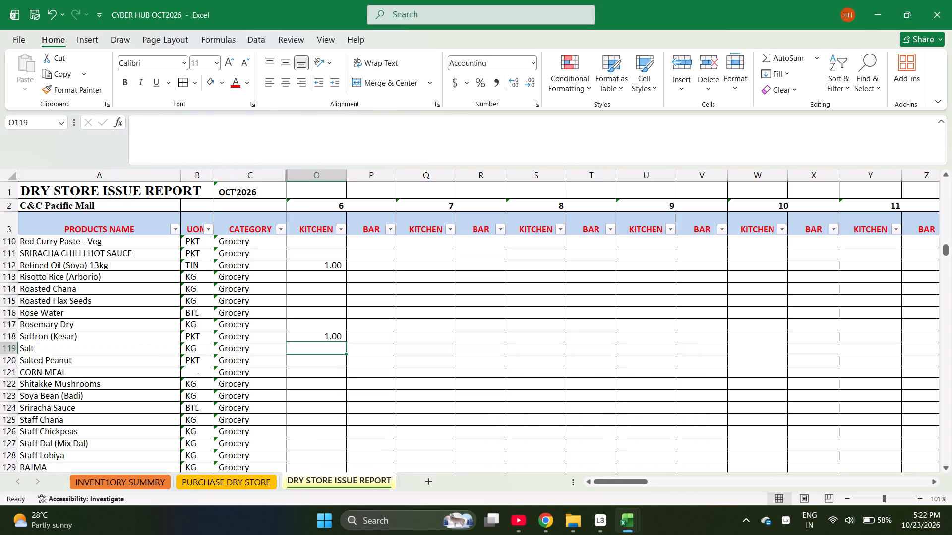
key("3")
key("Return")
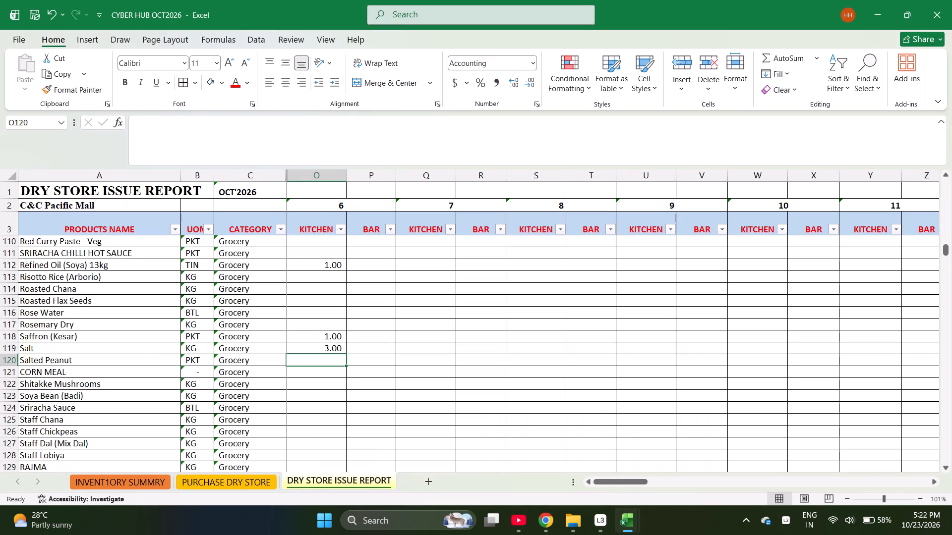
Find Mayonnaise in the product list and enter 10 as its kitchen issue for day 6.
key("ctrl+f")
type("mayo")
key("Return")
key("Escape")
key("Right")
key("Right")
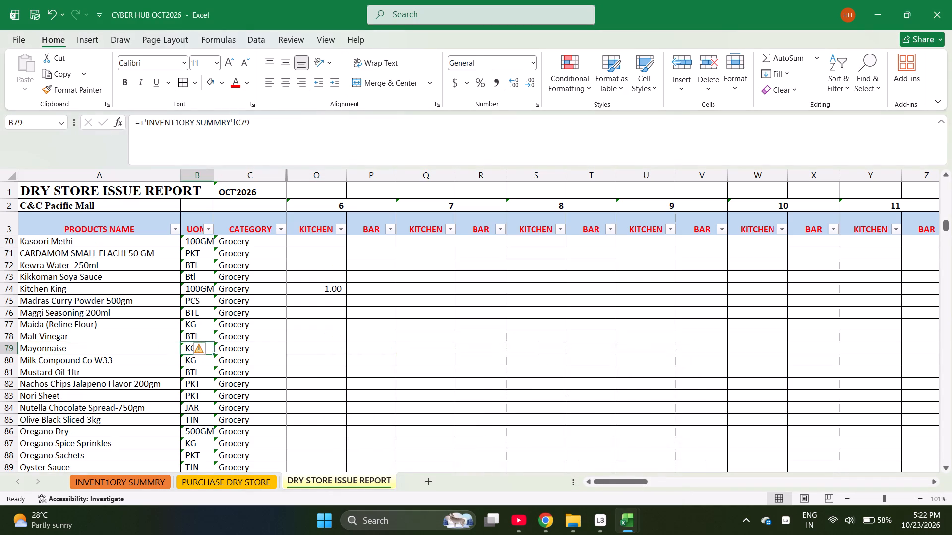
key("Right")
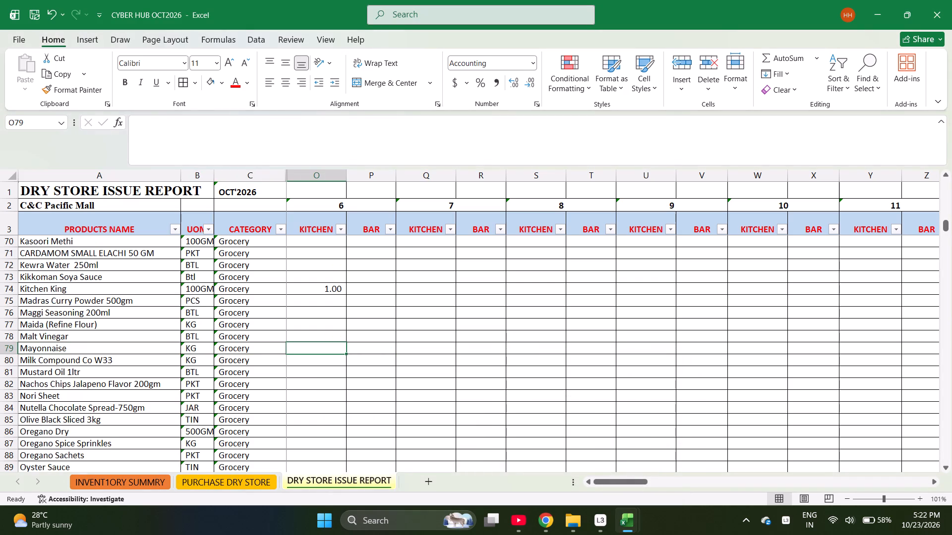
type("10")
key("Return")
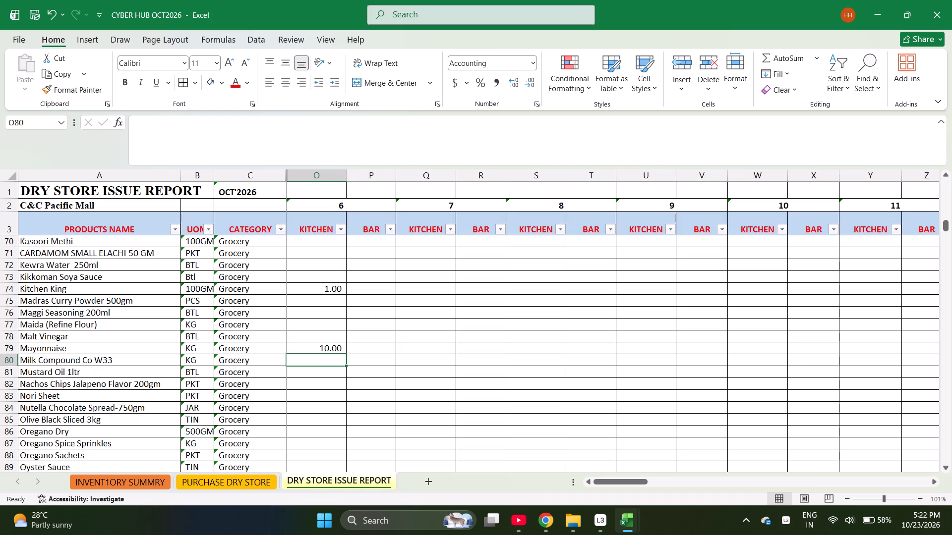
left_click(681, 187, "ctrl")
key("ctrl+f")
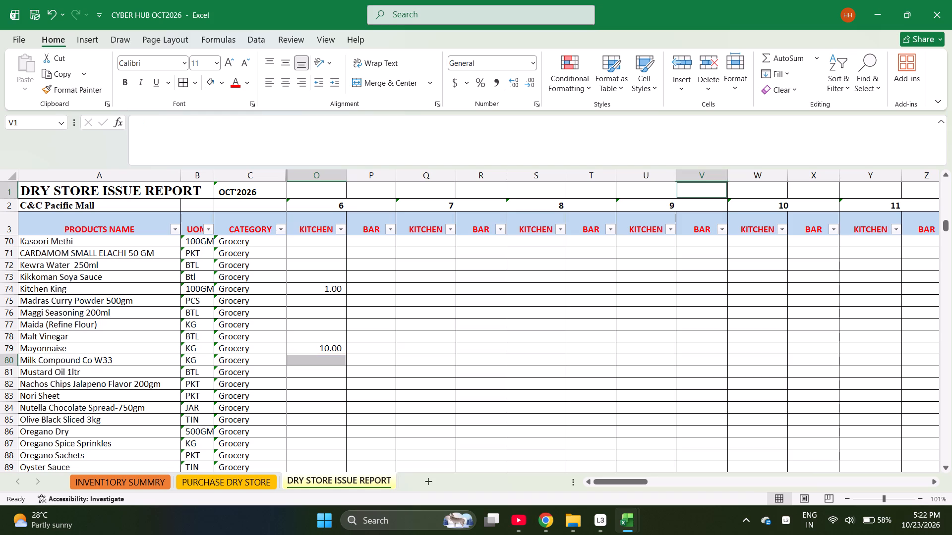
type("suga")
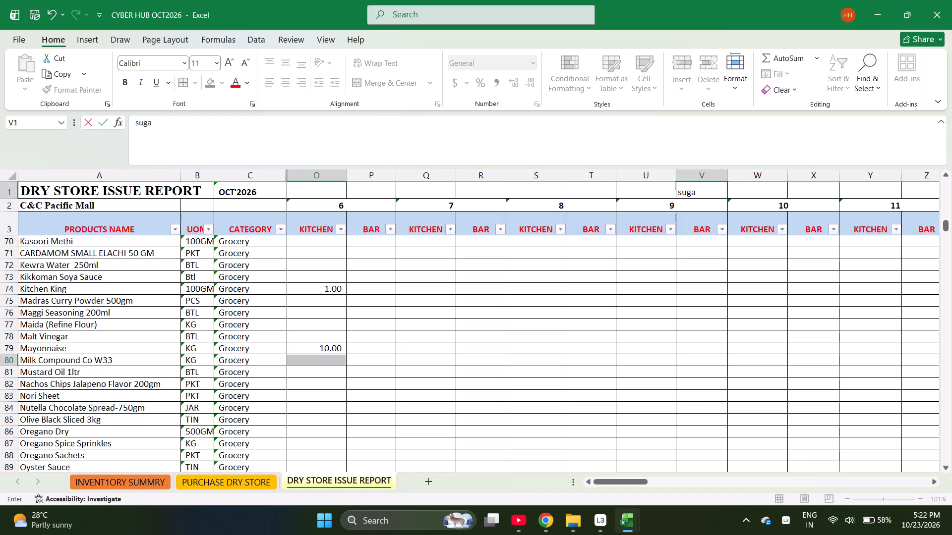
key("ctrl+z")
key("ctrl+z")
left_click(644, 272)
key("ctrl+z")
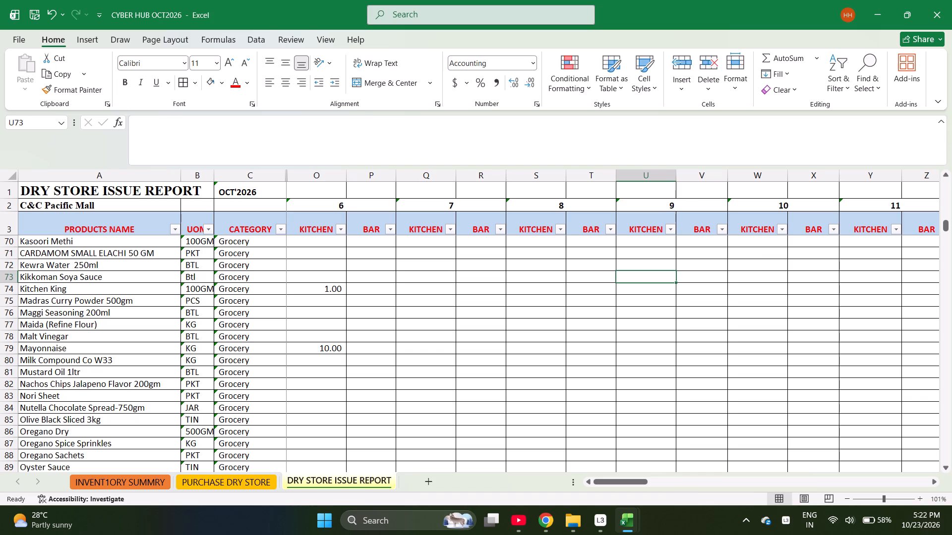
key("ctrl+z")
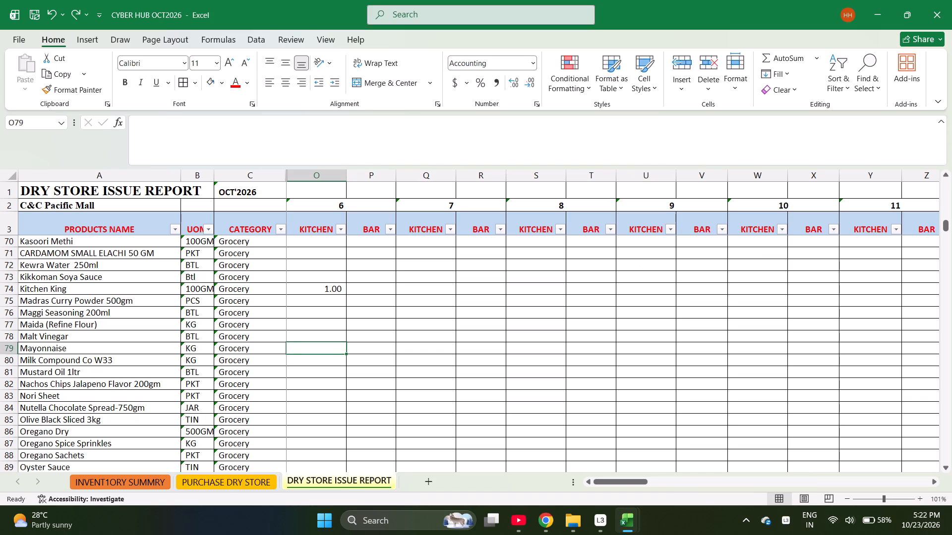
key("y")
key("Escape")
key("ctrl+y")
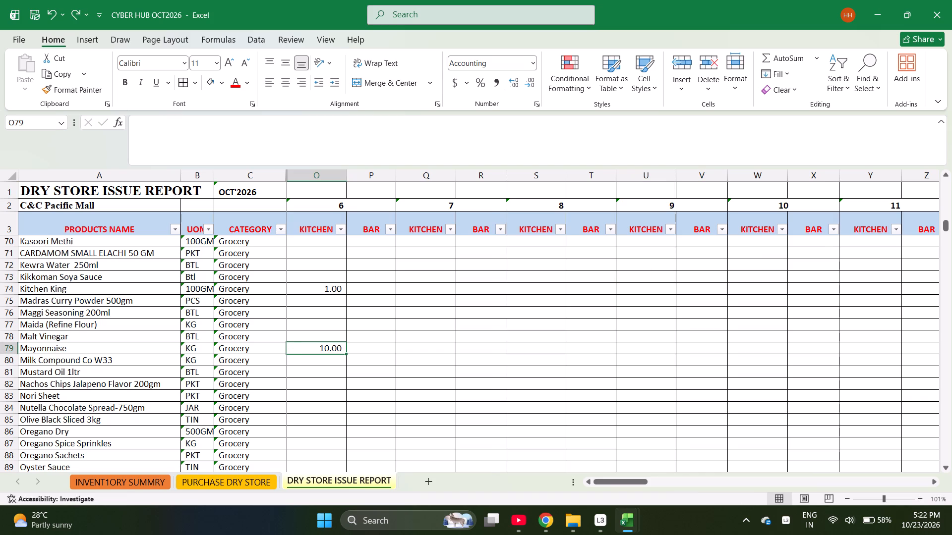
Search the issue report for "suga" to locate the Sugar row in the Grocery category.
key("ctrl+f")
type("suagr")
key("Return")
key("Escape")
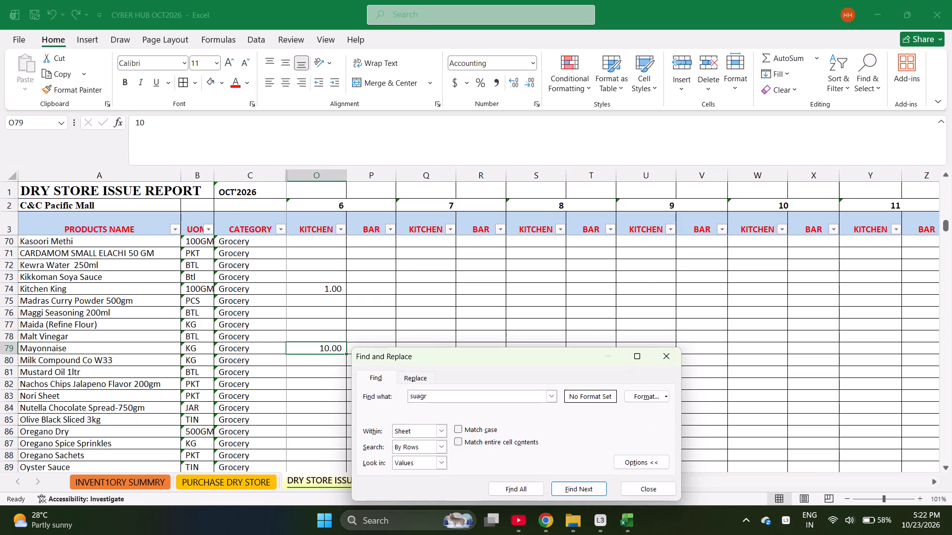
key("BackSpace")
key("Return")
key("Return")
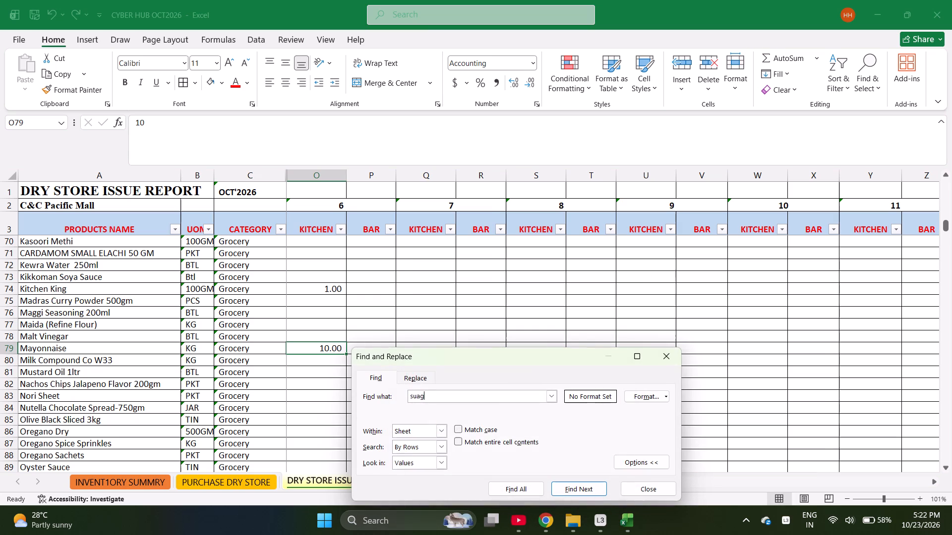
key("BackSpace")
key("BackSpace")
type("ga")
key("Return")
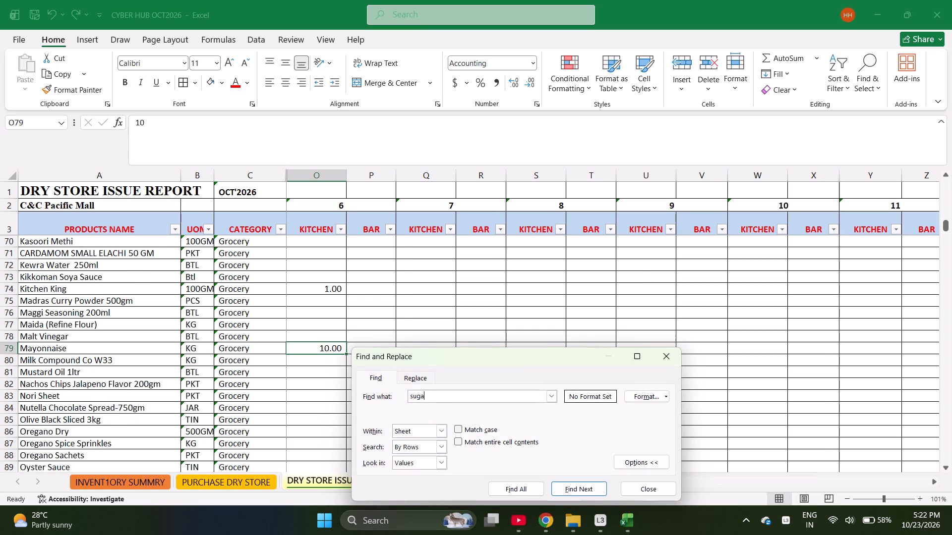
key("Escape")
key("ctrl+f")
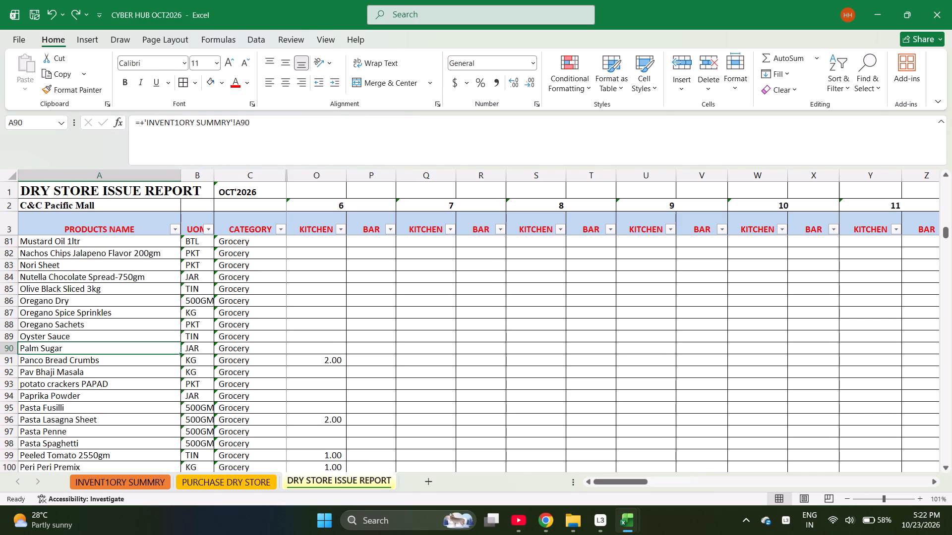
key("Return")
key("Escape")
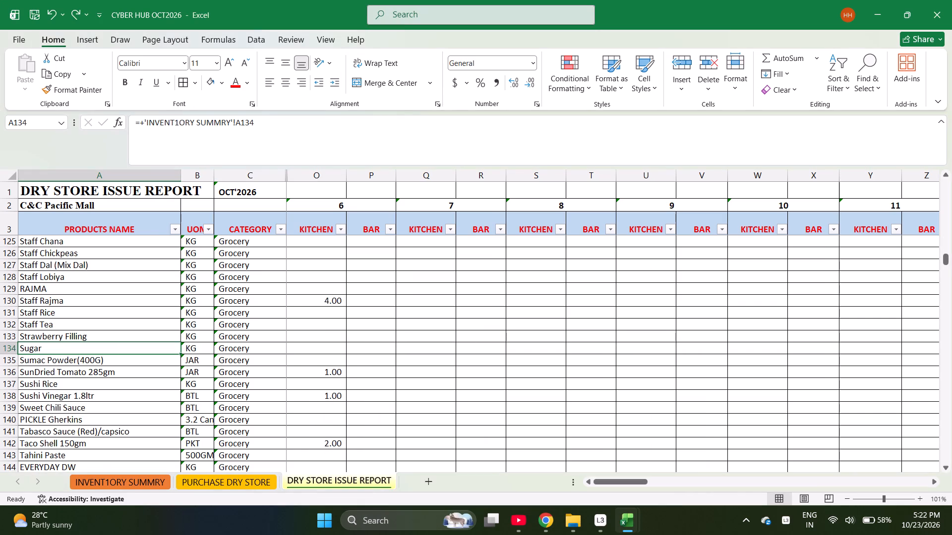
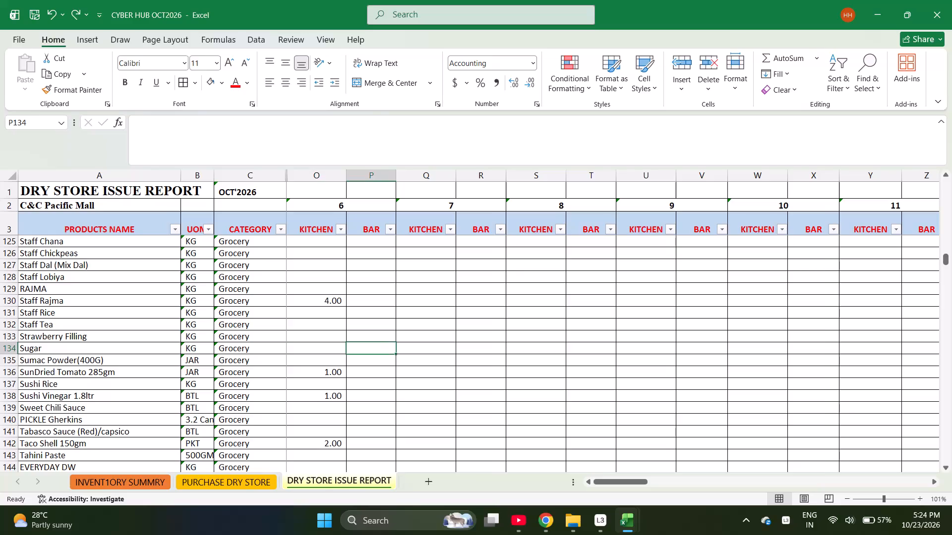
Enter 3 as the day 6 kitchen issue for Sugar.
key("Left")
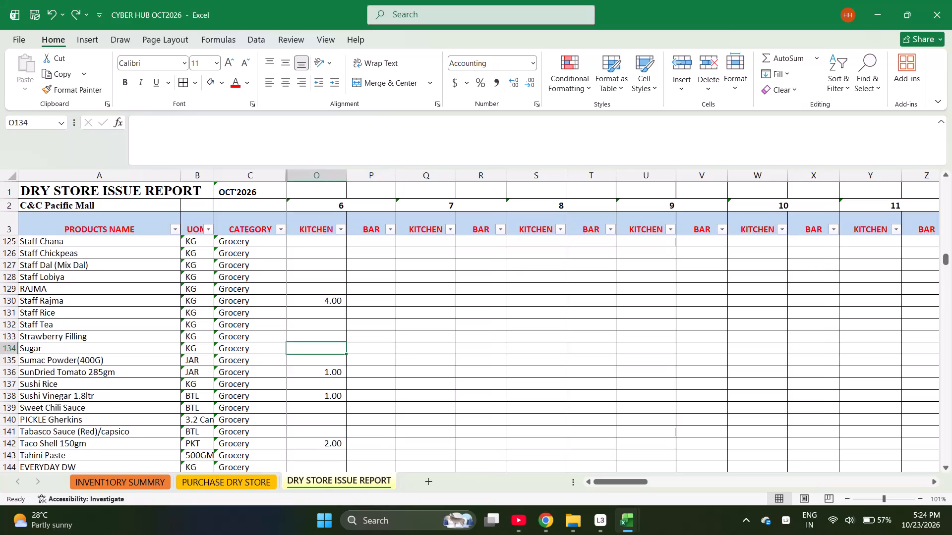
key("3")
key("Return")
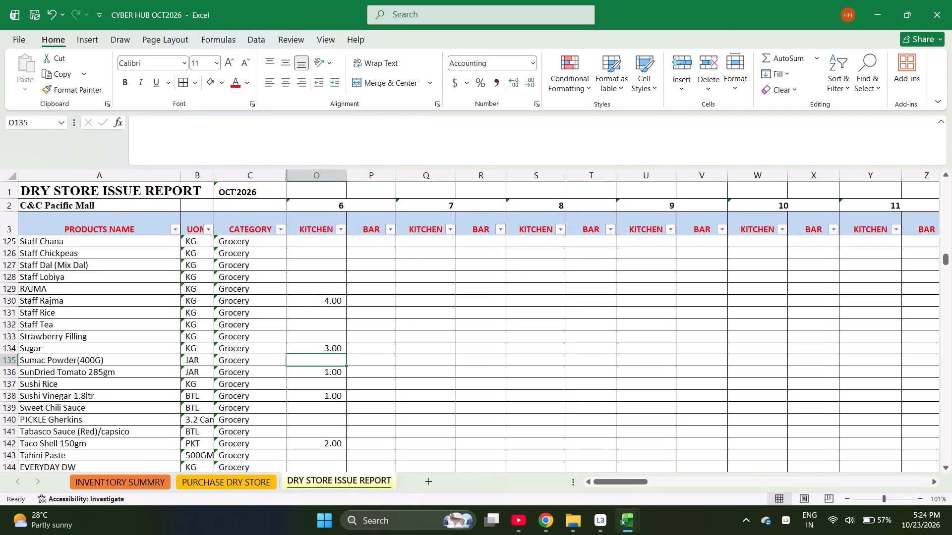
Find Cling Wrap in the product list and enter 1 as its kitchen issue for day 6.
key("ctrl+f")
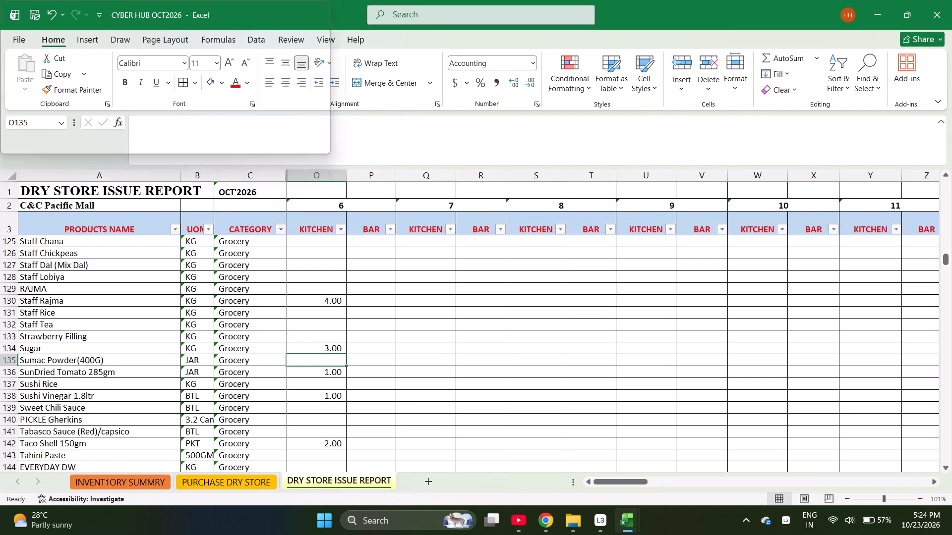
type("cling")
key("Return")
key("Escape")
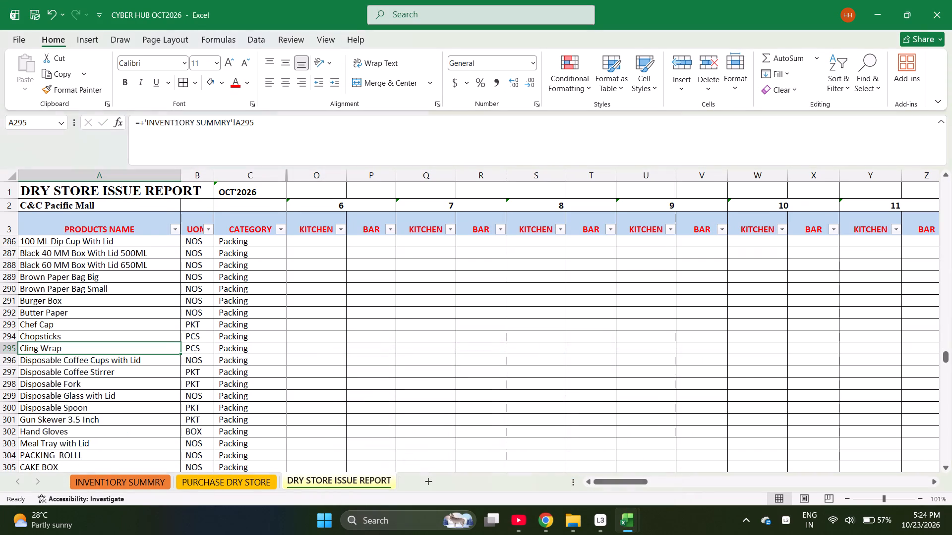
key("Right")
key("Right")
key("Right")
key("1")
key("Return")
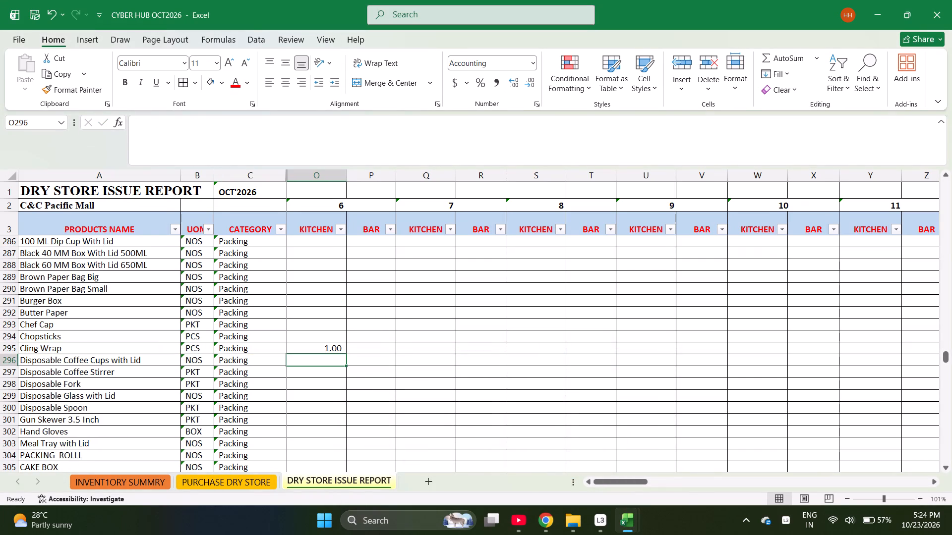
Search the issue report for "kitchen r" to find KITCHEN ROLL and go to its day 6 kitchen issue cell.
key("ctrl+f")
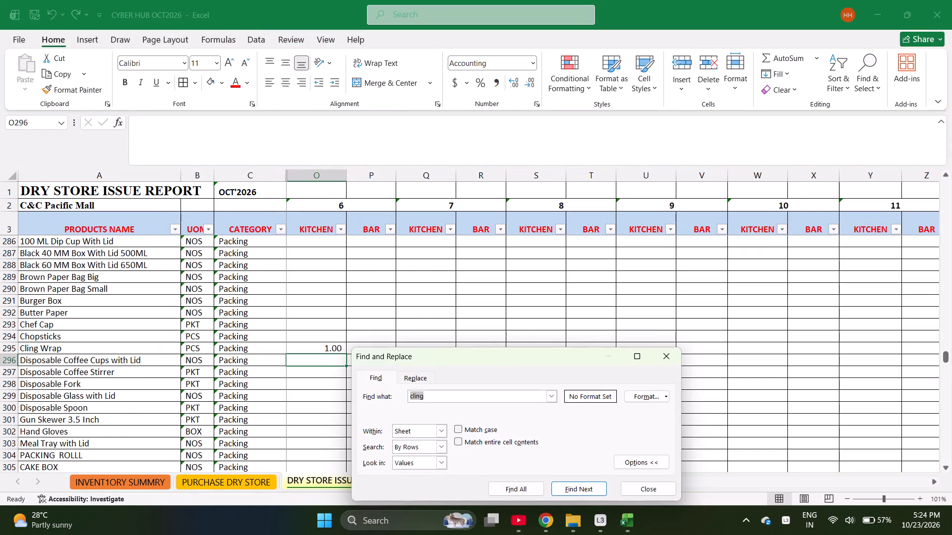
type("kitchen")
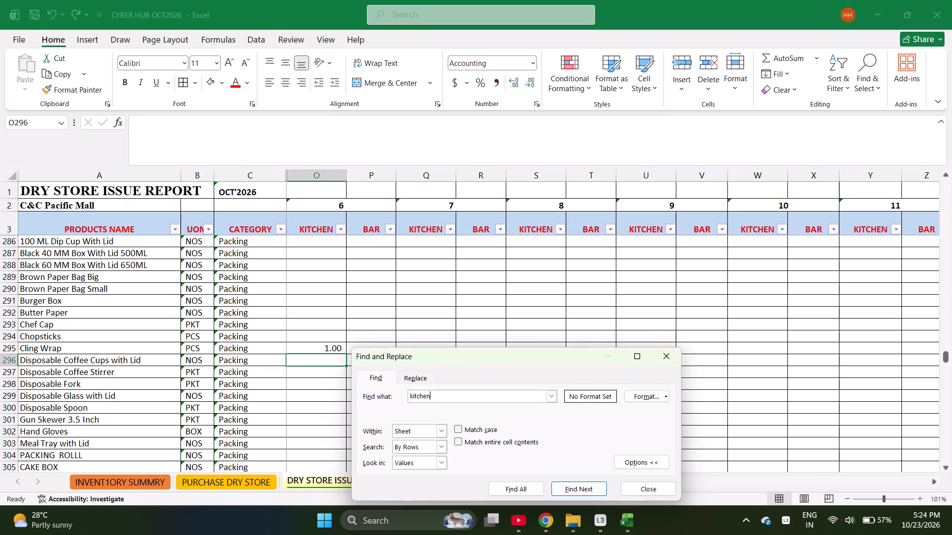
key("Return")
key("Return")
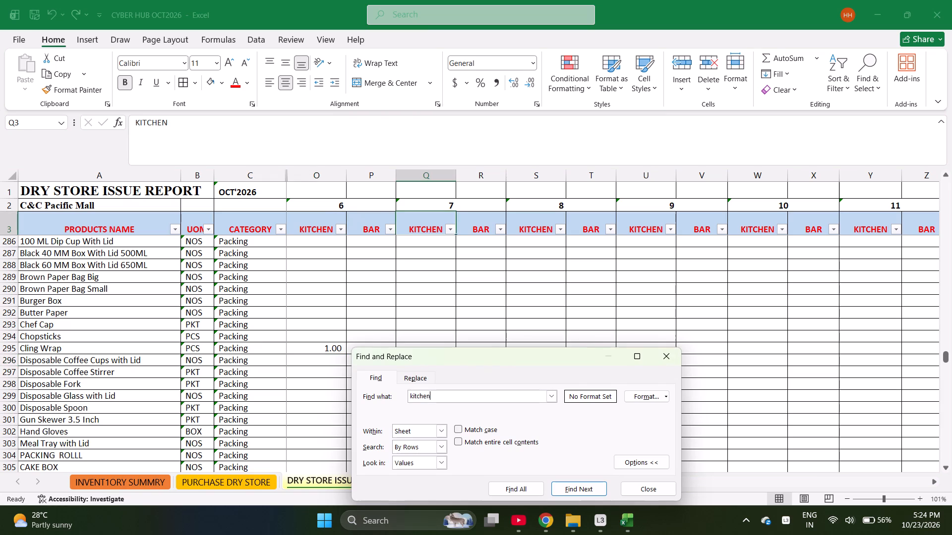
key("Return")
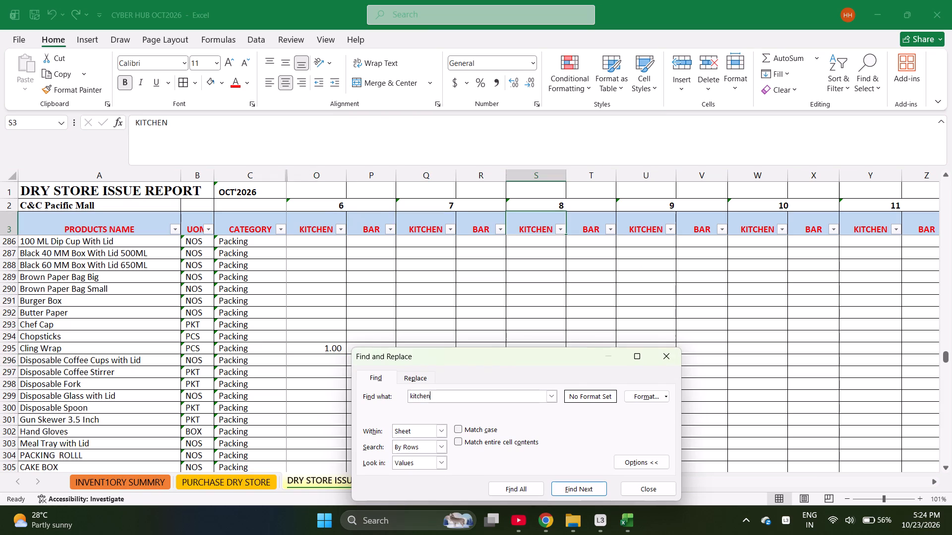
key("space")
type("r")
key("Return")
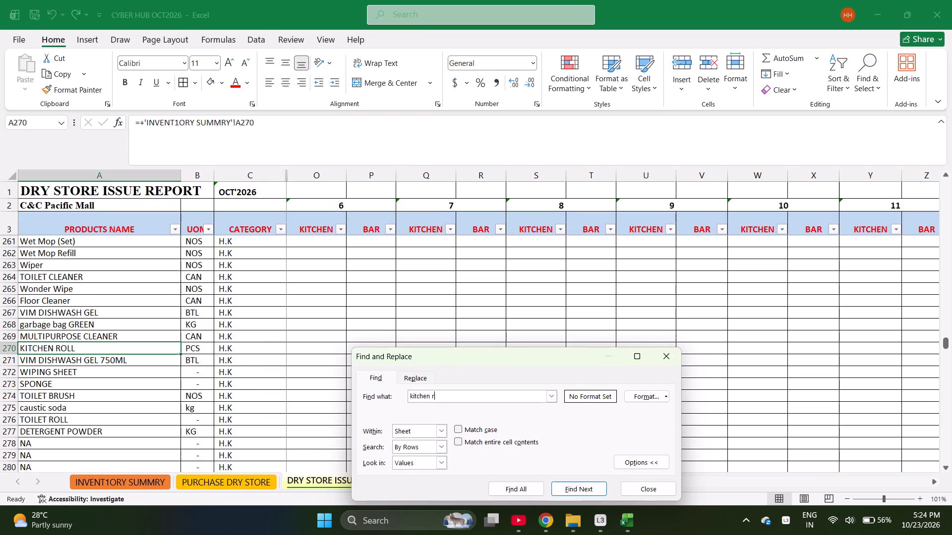
key("Escape")
key("Right")
key("Right")
key("Right")
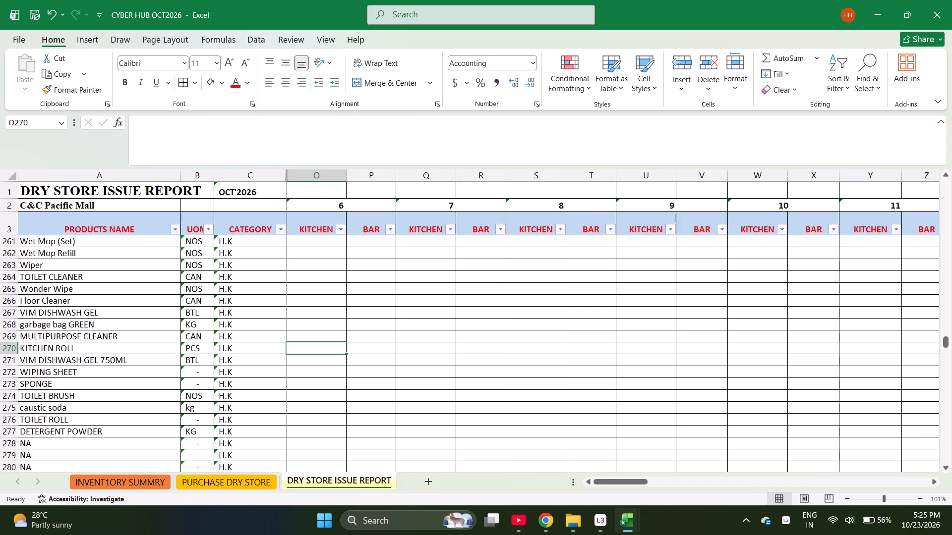
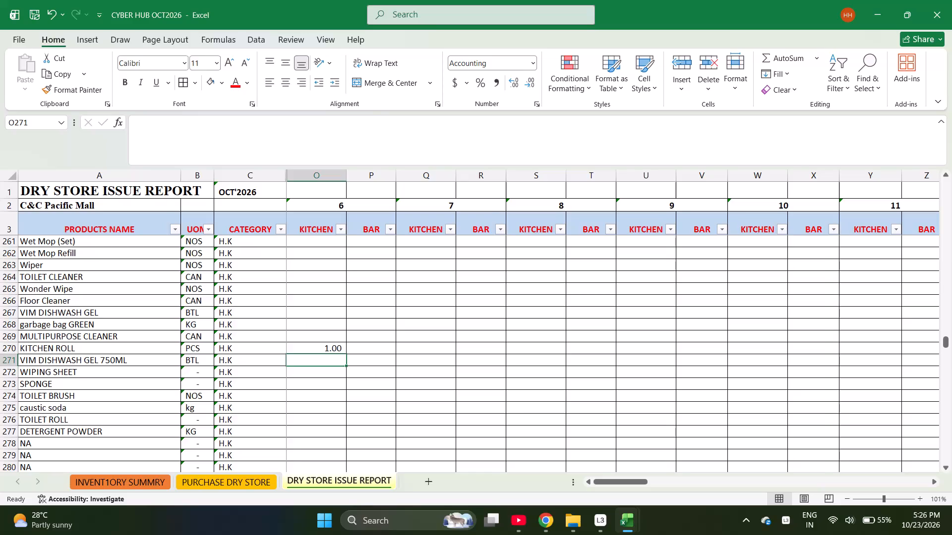
Find Chef Cap in the product list and enter 1 as its day 6 kitchen issue.
key("ctrl+f")
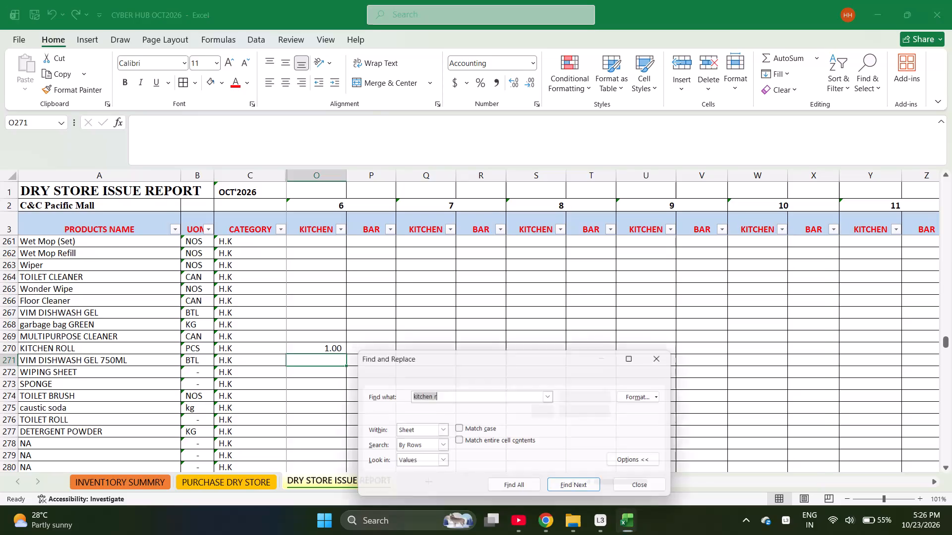
type("chef c")
key("Return")
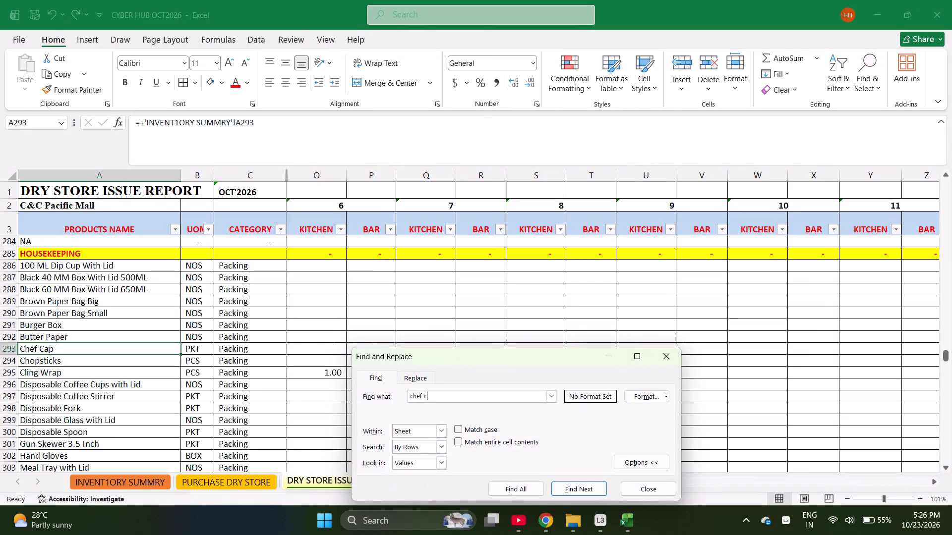
key("Escape")
key("Right")
key("Right")
key("Right")
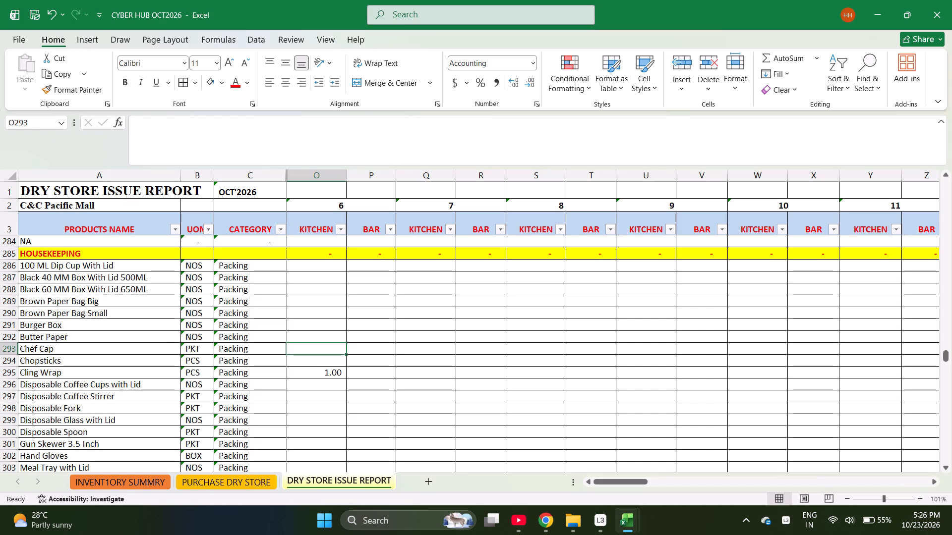
key("1")
key("Return")
Find Gun Skewer 3.5 Inch in the product list and enter 1 as its day 6 kitchen issue.
key("ctrl+f")
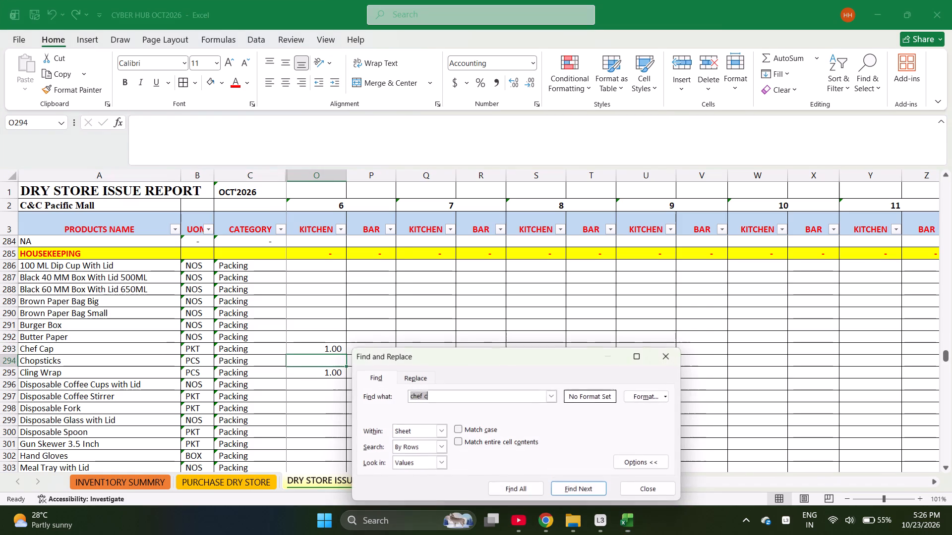
type("gun")
key("Return")
key("Escape")
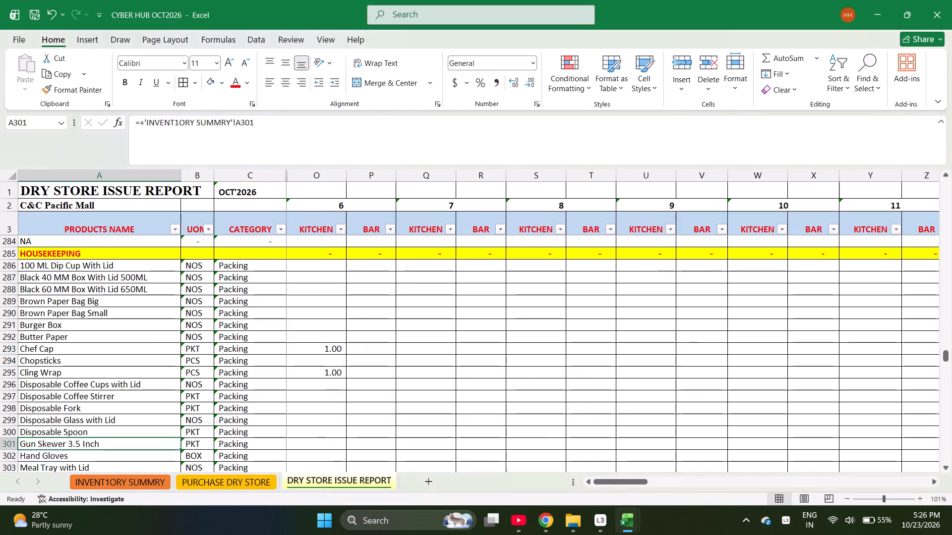
key("Right")
key("Right")
key("Right")
key("1")
key("Return")
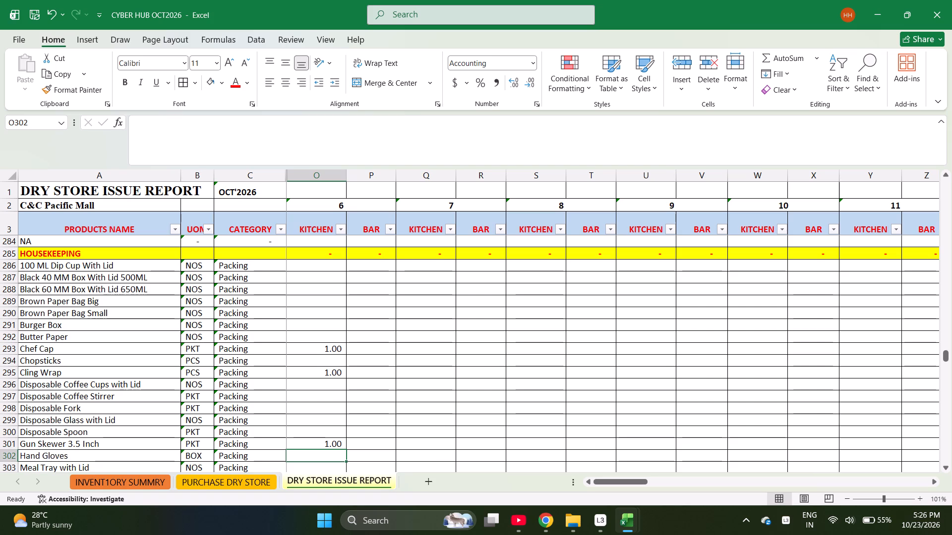
Find Duster in the product list and enter 24 as its day 6 kitchen issue.
key("ctrl+f")
type("dust")
key("Return")
key("Escape")
key("Right")
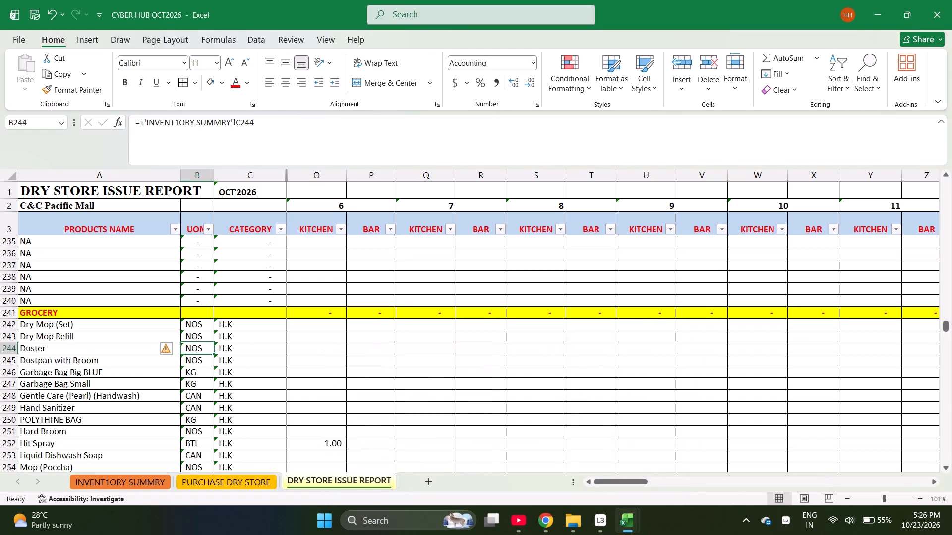
key("Right")
key("Right")
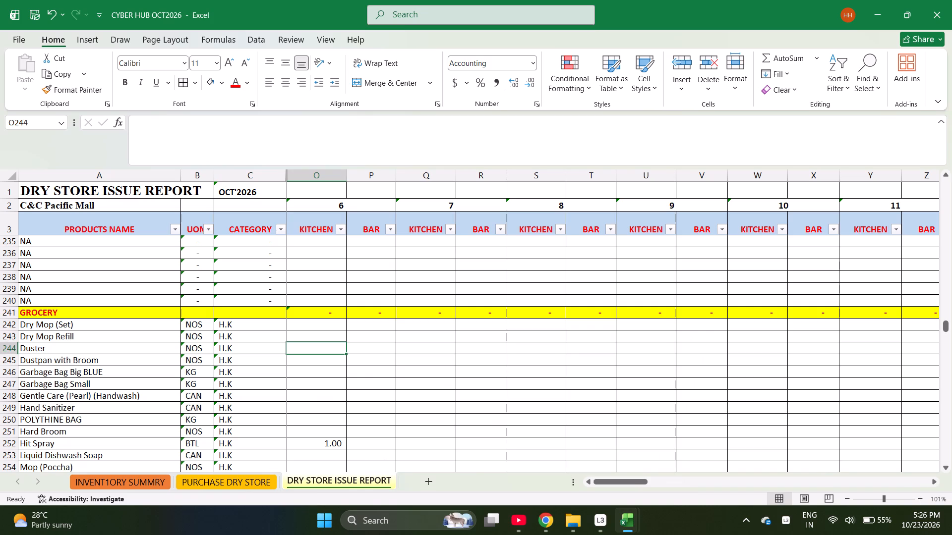
type("24")
key("Return")
Find Garbage Bag Big BLUE in the product list and enter 3 as its day 6 kitchen issue.
key("ctrl+f")
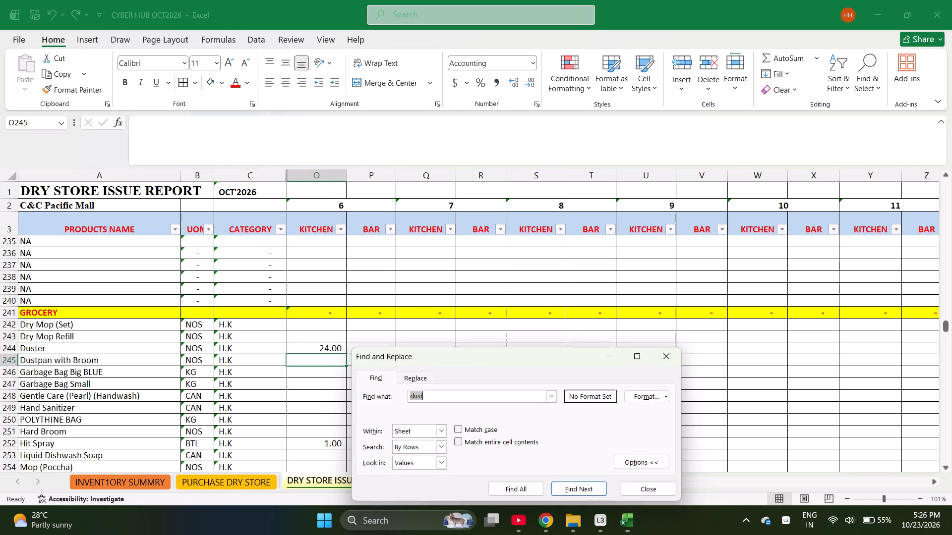
type("bag b")
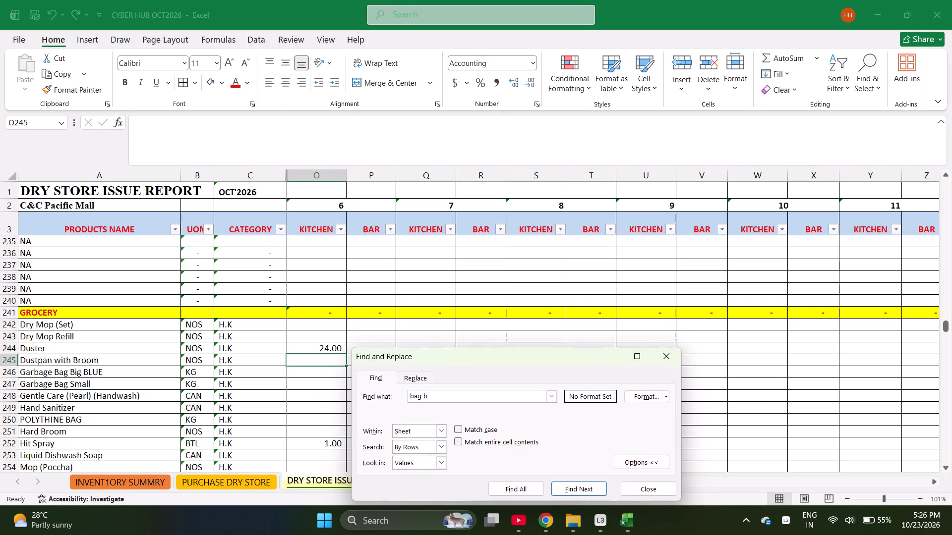
key("Return")
key("Escape")
key("Right")
key("Right")
key("Right")
key("Return")
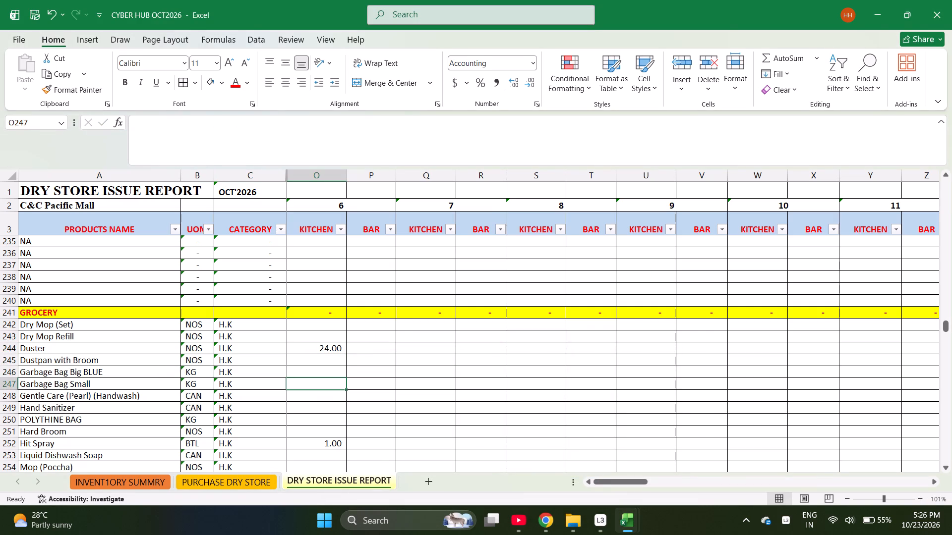
key("Up")
key("3")
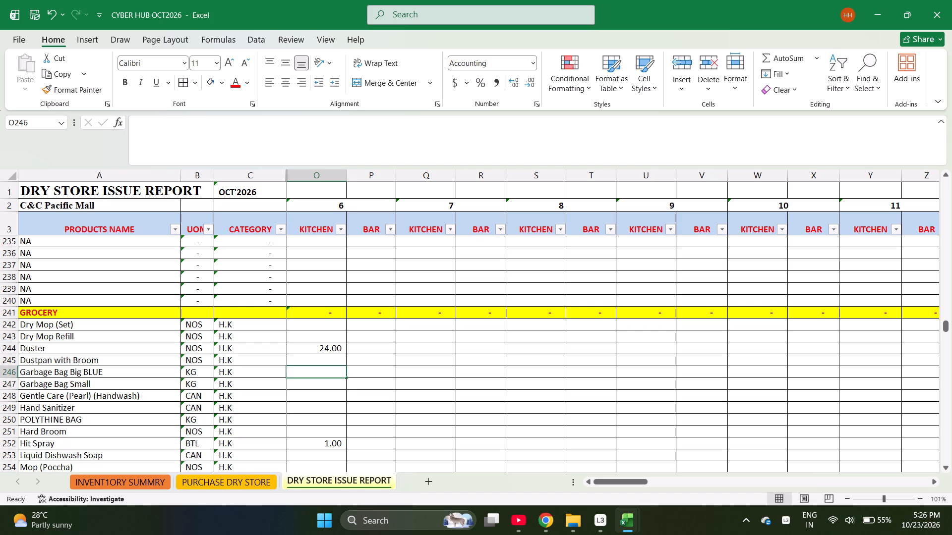
key("Return")
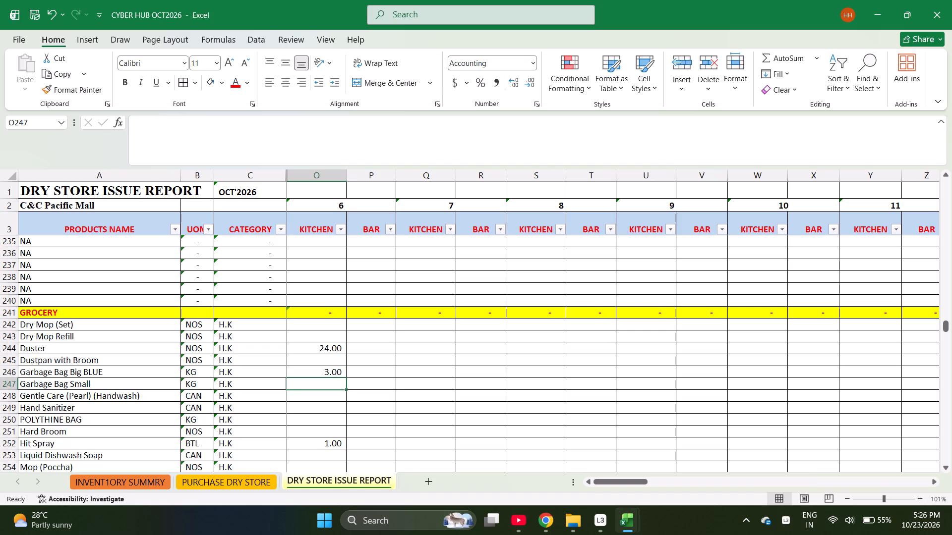
Find Mop (Poccha) in the product list and enter 2 as its day 6 kitchen issue.
key("ctrl+f")
type("mop4")
key("BackSpace")
key("Return")
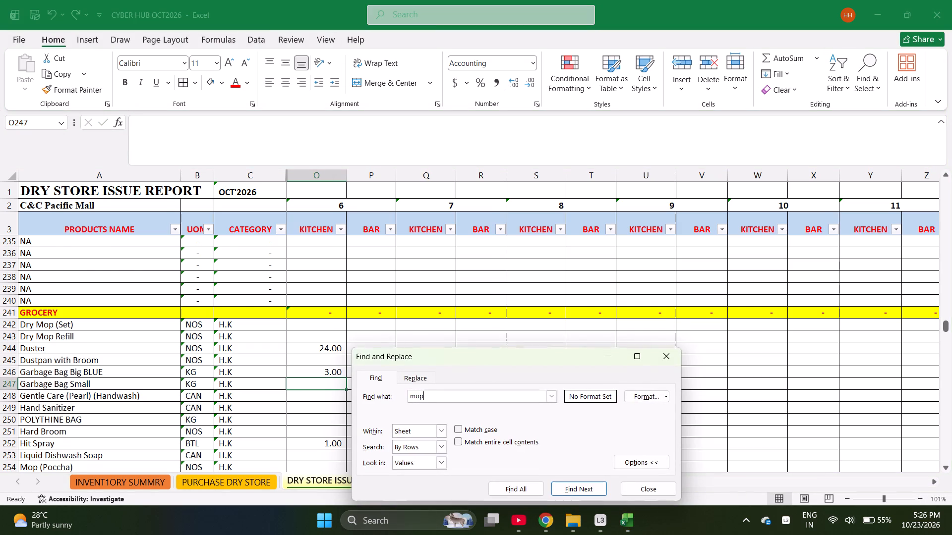
key("Escape")
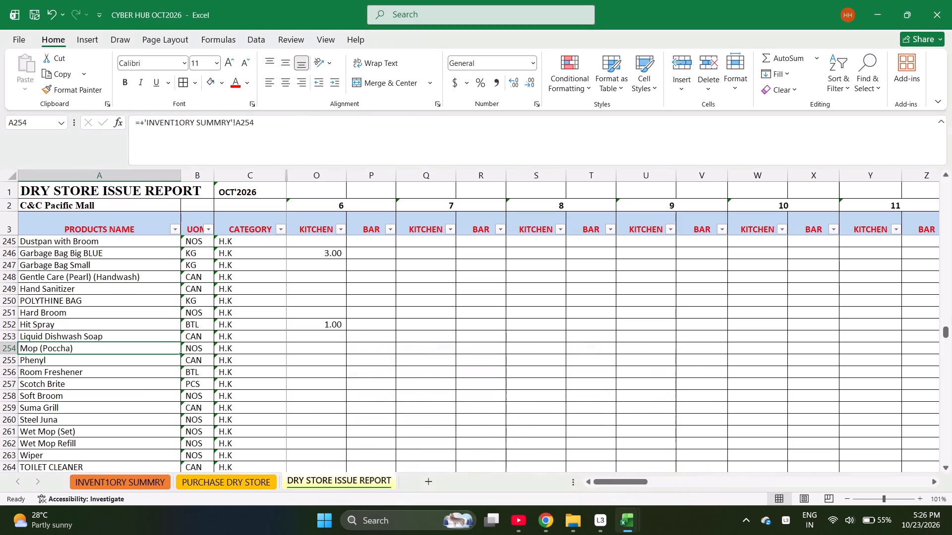
key("Right")
key("Right")
key("Right")
key("2")
key("Return")
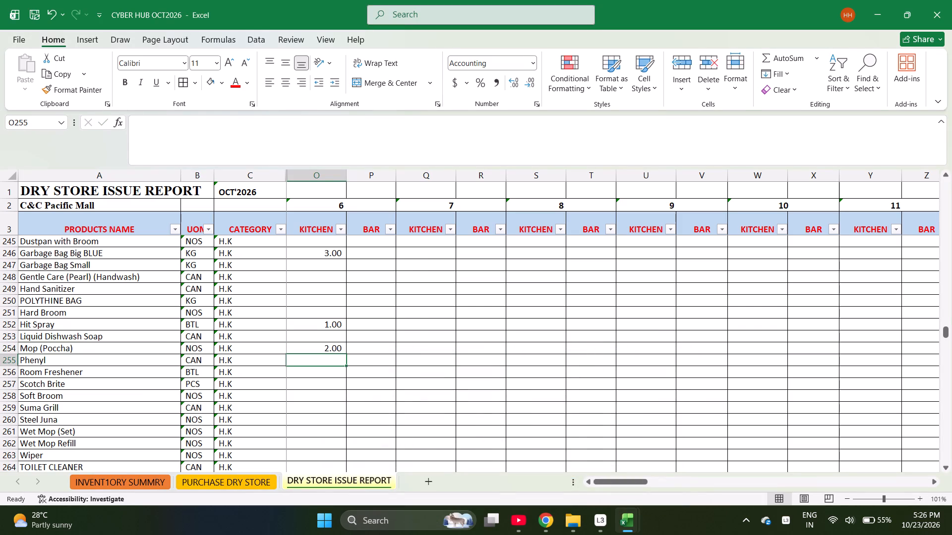
Find Scotch Brite in the product list and enter 20 as its day 6 kitchen issue.
key("ctrl+f")
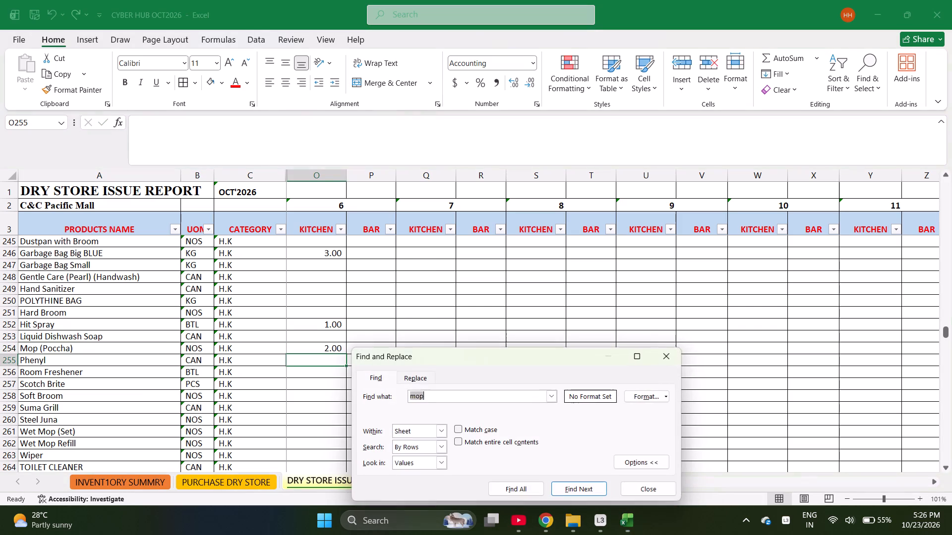
type("brit")
key("Return")
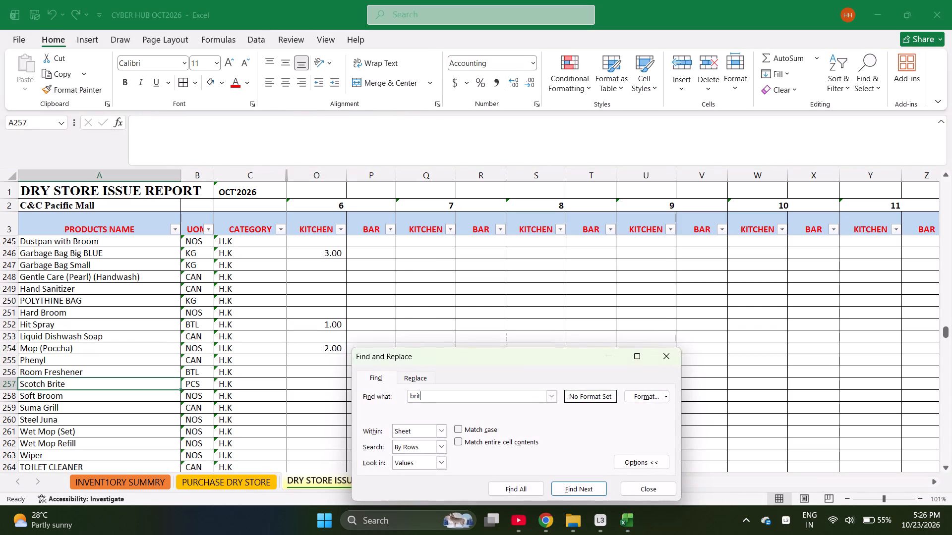
key("Escape")
key("Right")
key("Right")
key("Right")
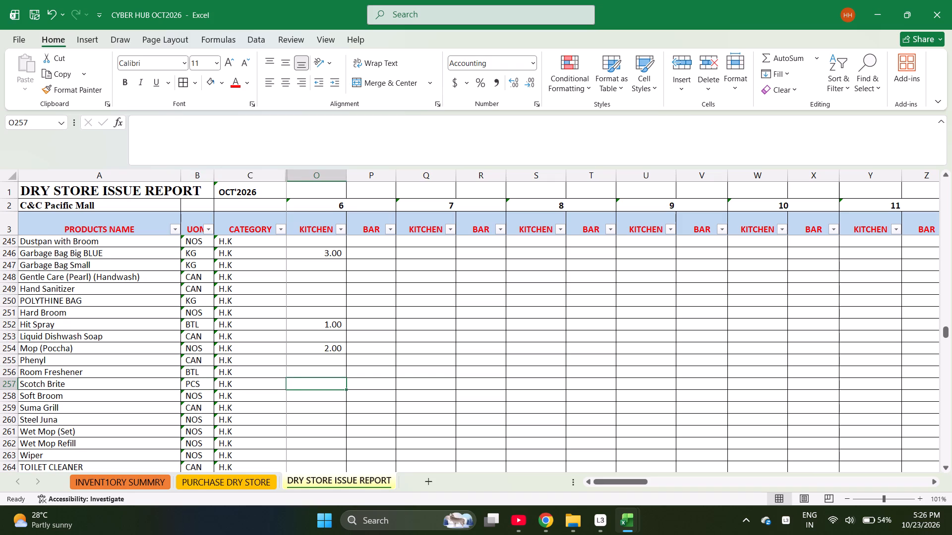
type("20")
key("Return")
key("Down")
key("Down")
key("Down")
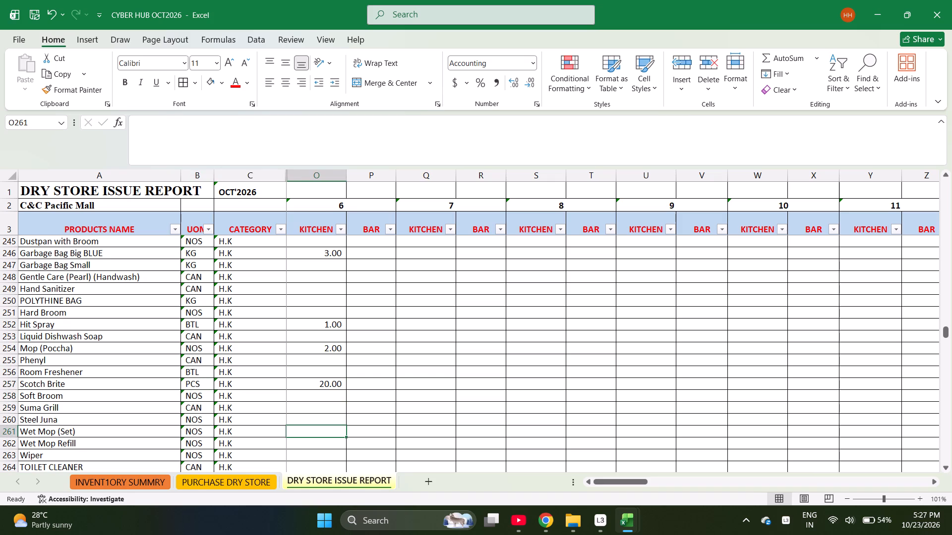
Find DETERGENT POWDER by searching for "det" and enter 1 as its day 6 kitchen issue.
key("ctrl+f")
type("dit")
key("Return")
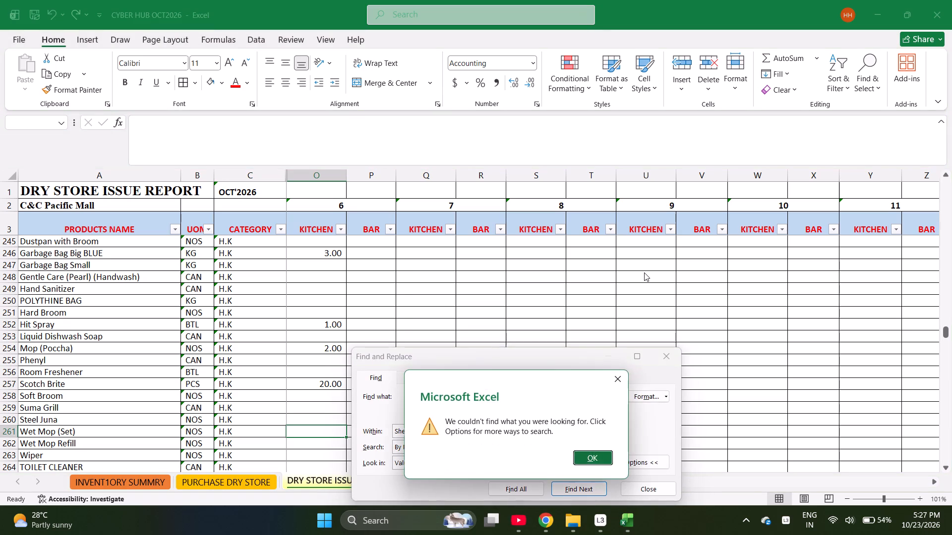
key("Return")
key("Return")
key("Return")
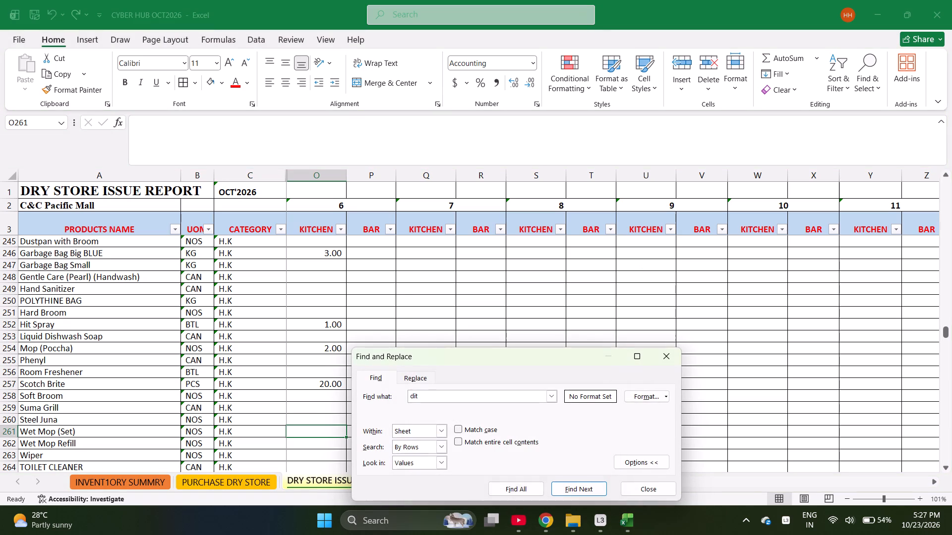
key("Return")
key("Return")
key("BackSpace")
key("BackSpace")
type("et")
key("Return")
key("Escape")
key("Right")
key("Right")
key("Right")
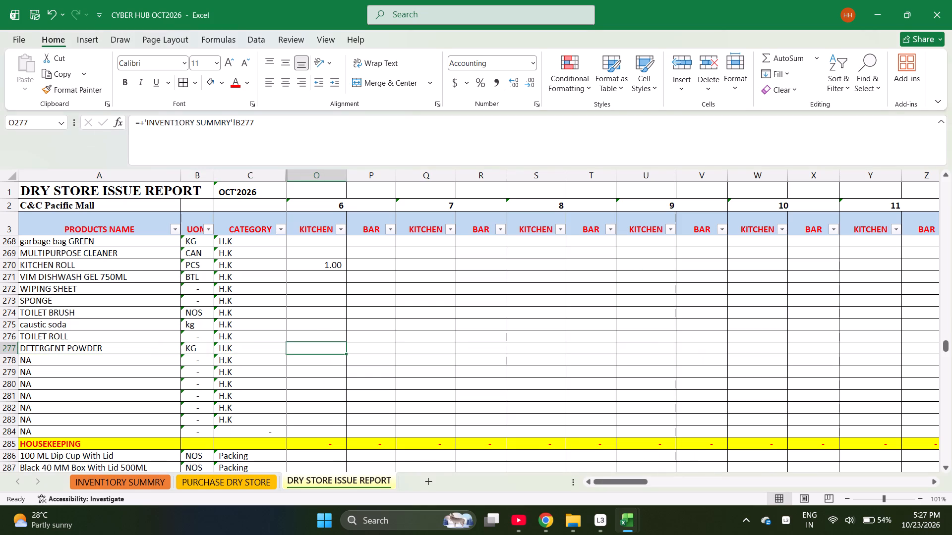
key("1")
key("Return")
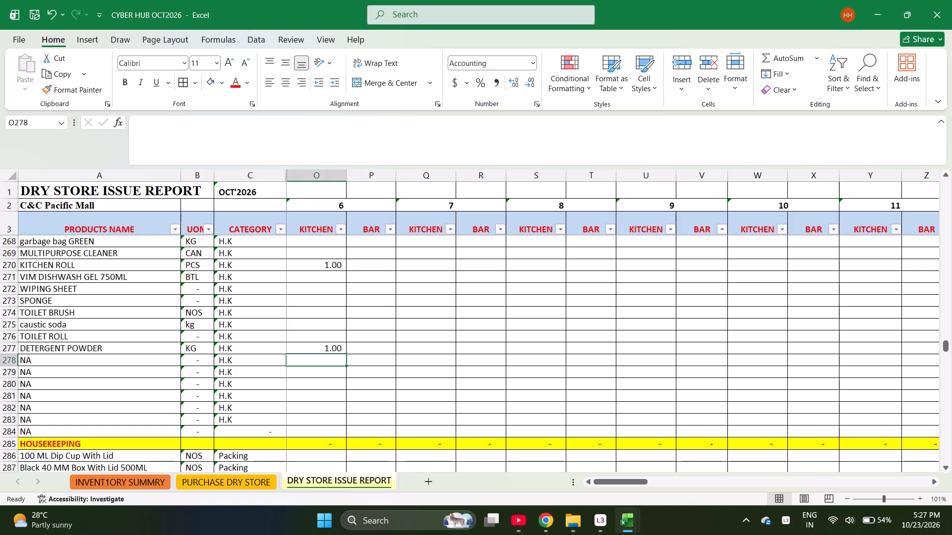
Hide the day 6 kitchen column O and move to the day 6 bar column.
key("ctrl+0")
key("Right")
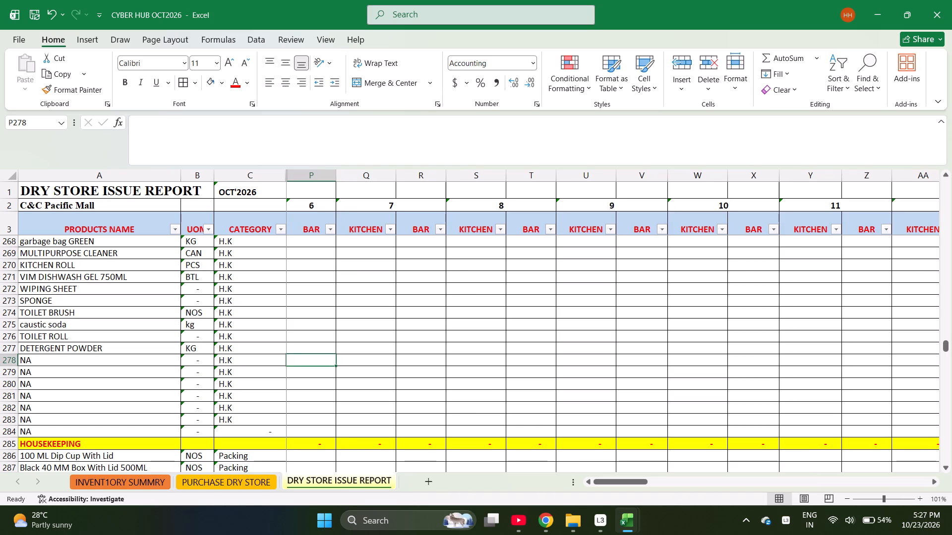
Search for "mus" to find English Mustard and enter 1 as its day 6 bar issue.
key("ctrl+f")
type("mus")
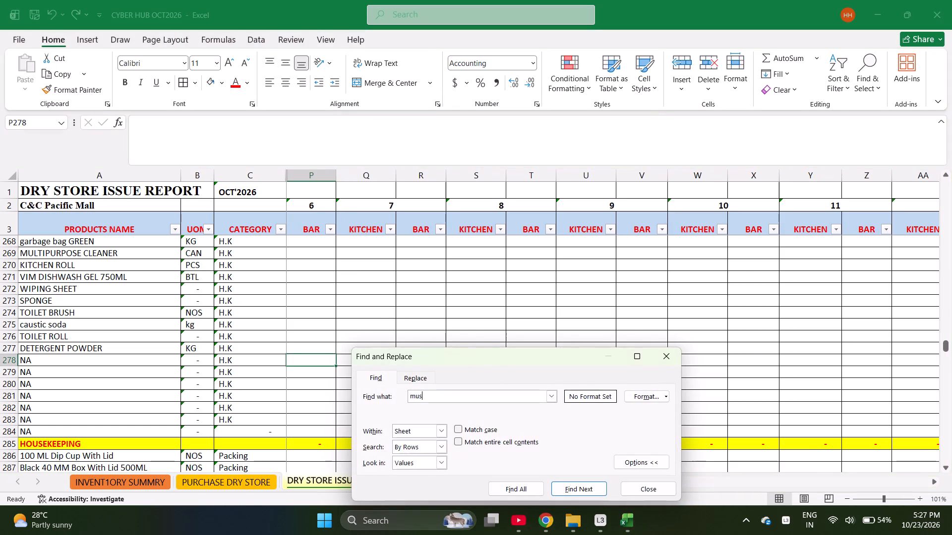
key("Return")
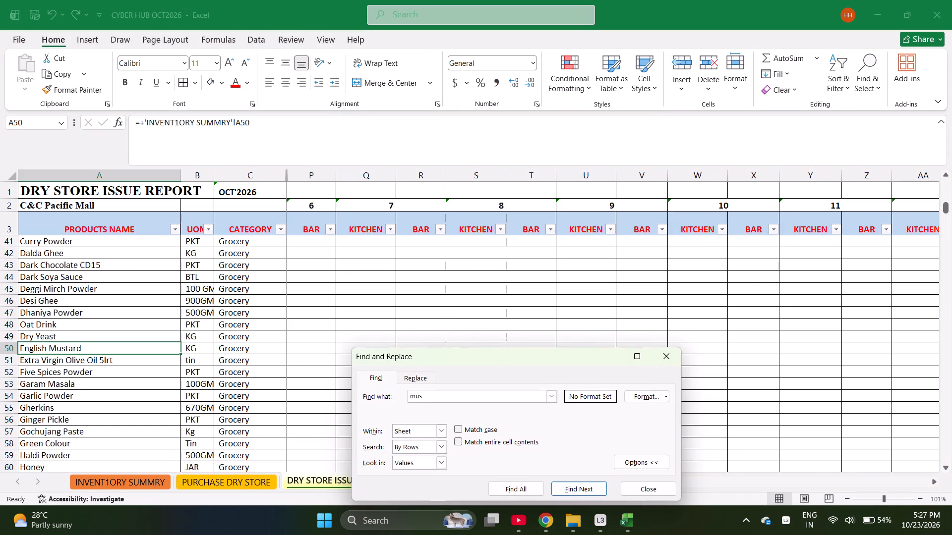
key("Return")
key("Return")
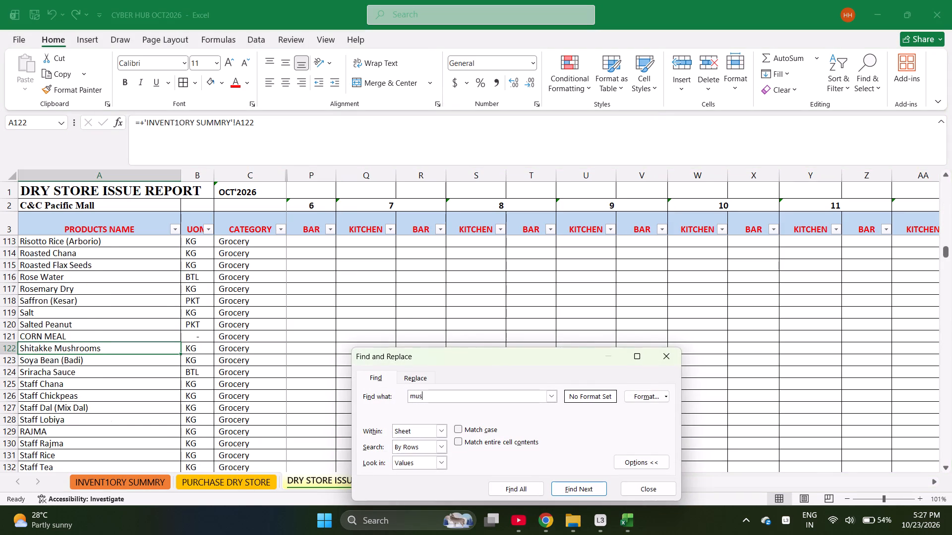
key("Return")
key("Return")
key("Escape")
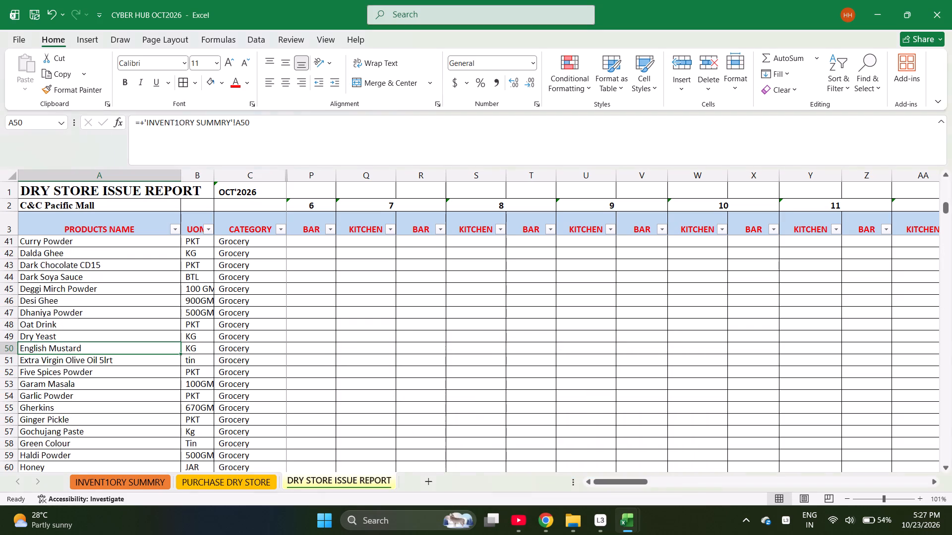
key("Right")
key("Right")
key("Right")
key("1")
key("Return")
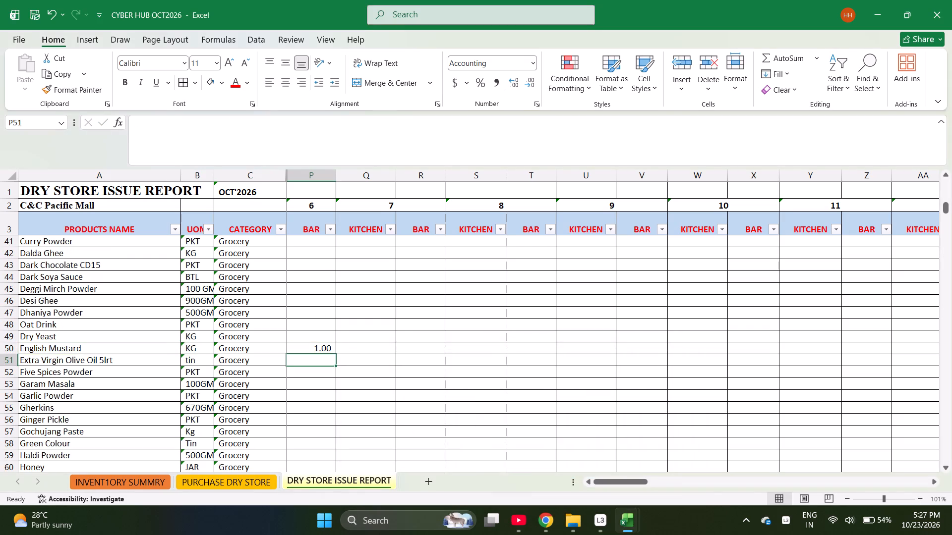
Search the product list for "chop" to find Chopsticks and go to its day 6 bar issue cell.
key("ctrl+f")
type("chop")
key("Return")
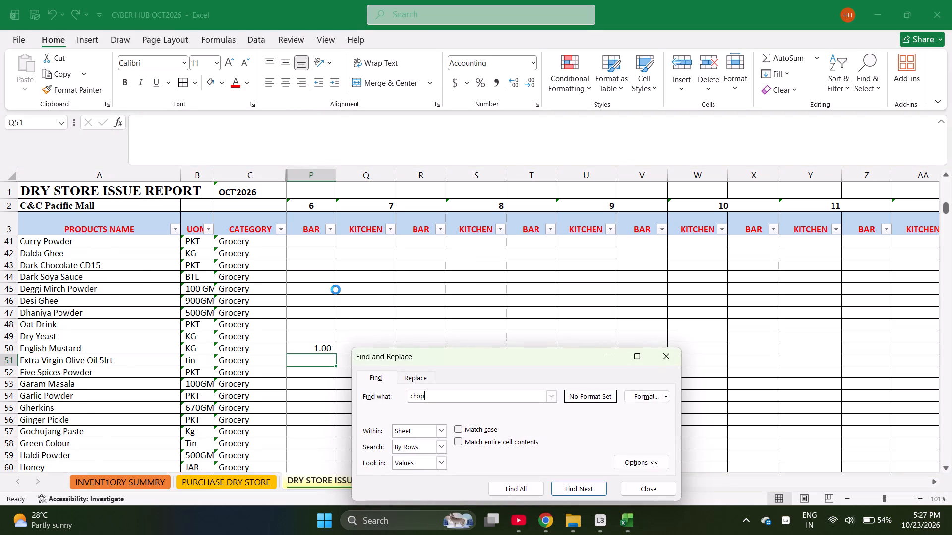
key("Escape")
key("Right")
key("Right")
key("Right")
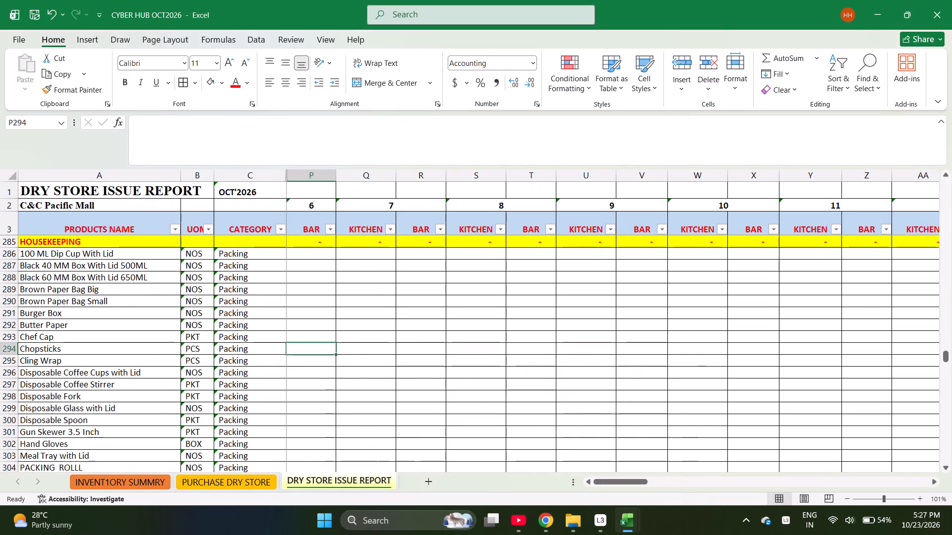
key("Return")
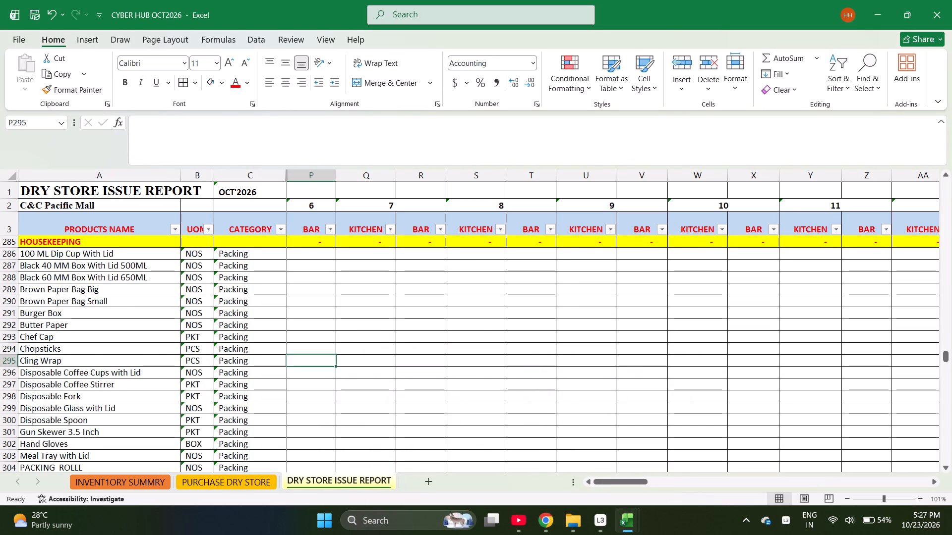
Find Tooth Pick by searching for "tooth" and enter 1 as its day 6 bar issue.
key("ctrl+f")
type("tooth")
key("Return")
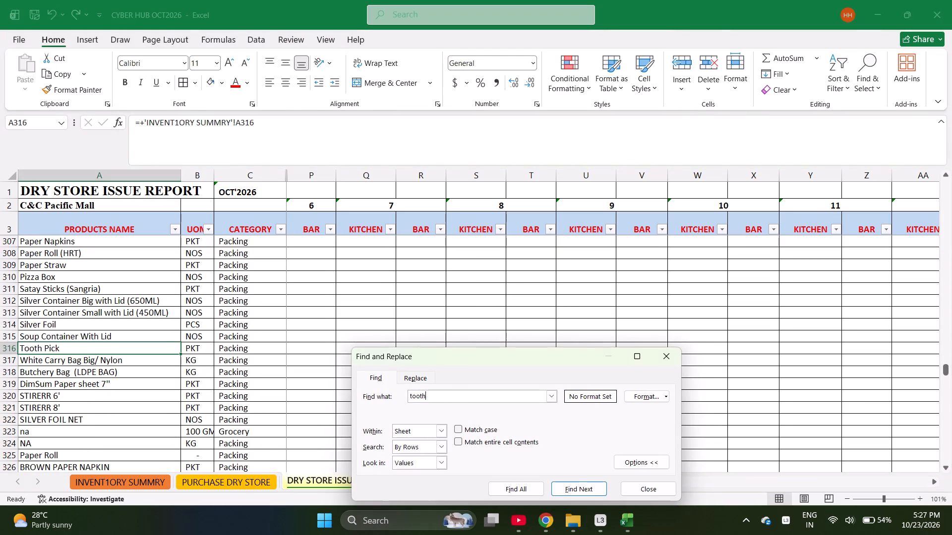
key("Escape")
key("Right")
key("Right")
key("Right")
key("1")
key("Return")
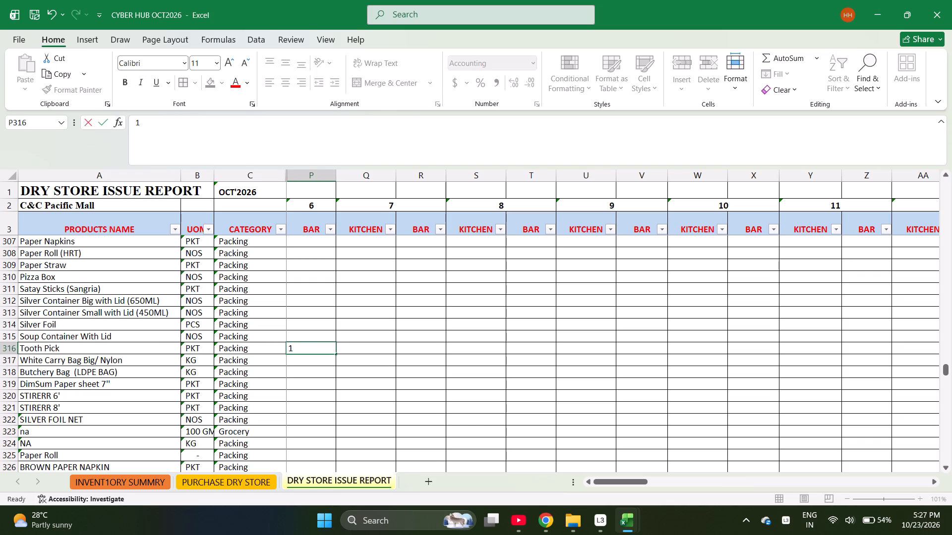
Search for "napk" until reaching Paper Napkins and enter 30 as its day 6 bar issue.
key("ctrl+f")
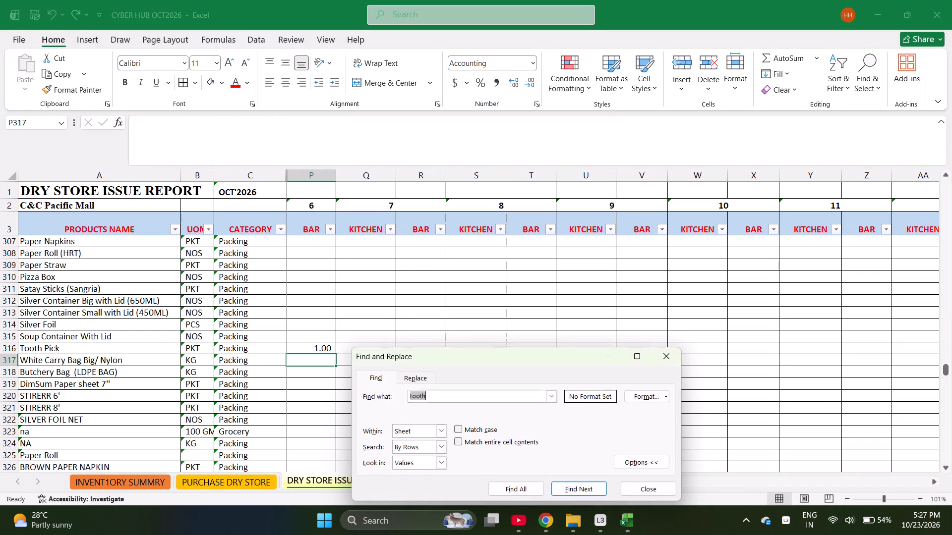
type("napk")
key("Return")
key("Escape")
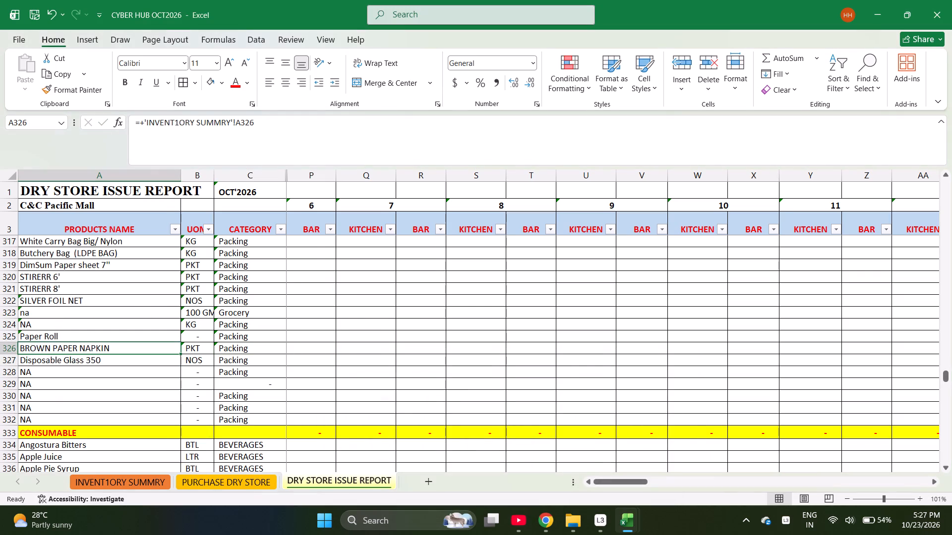
key("ctrl+f")
key("Return")
key("Return")
key("Escape")
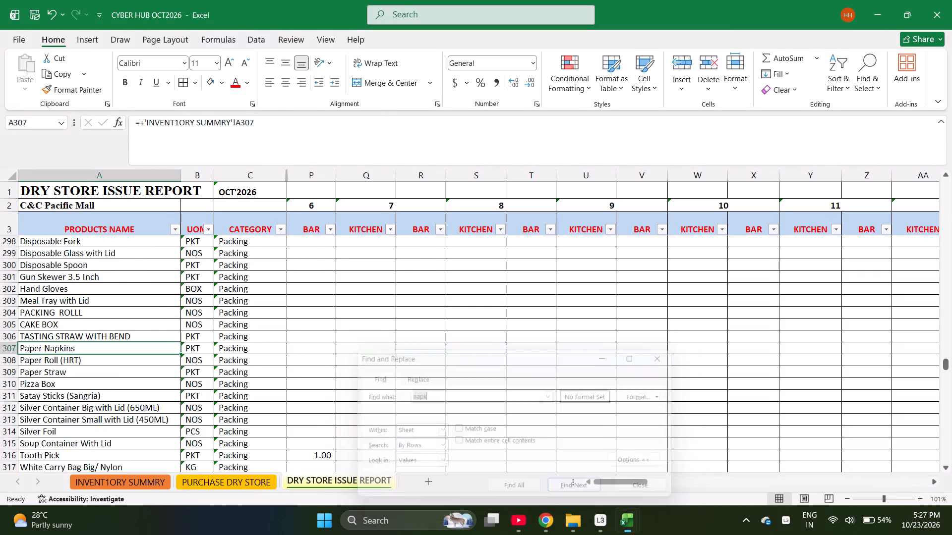
key("Right")
key("Right")
key("Right")
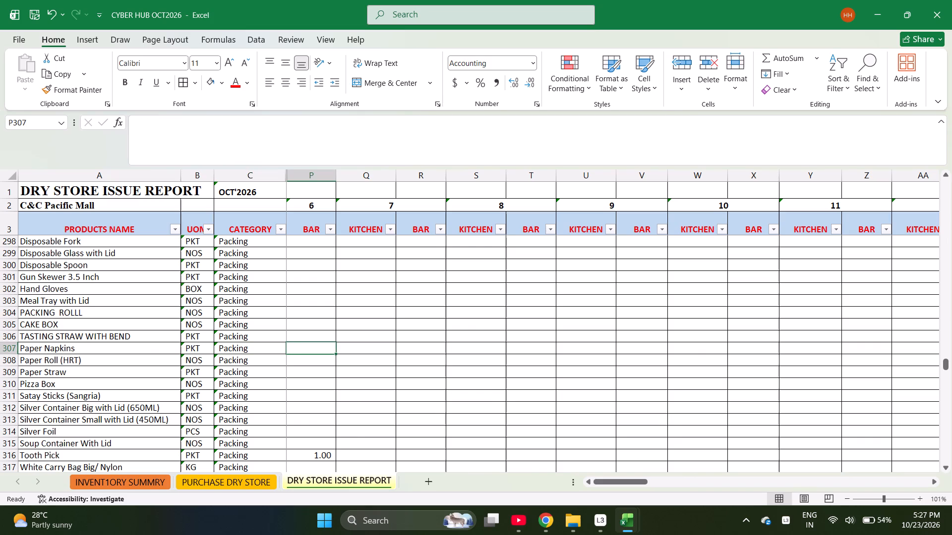
type("30")
key("Return")
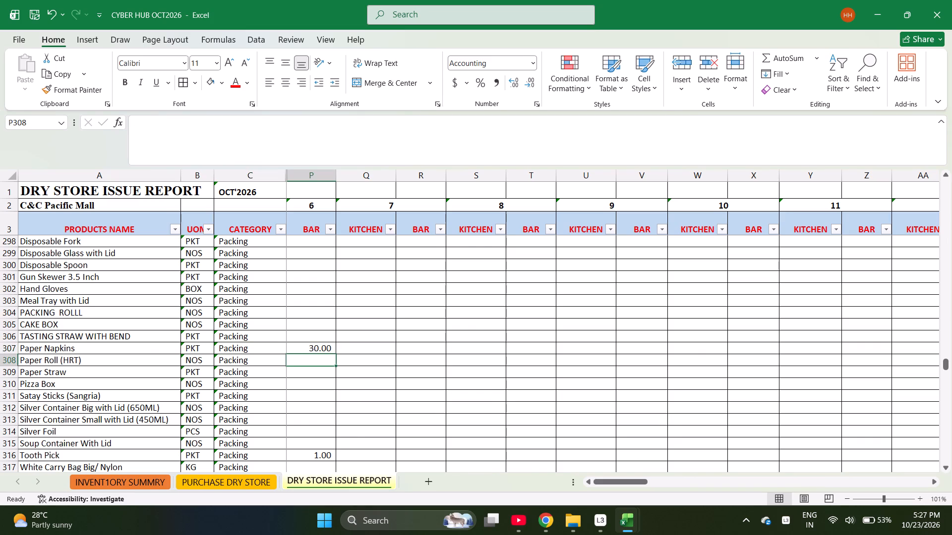
Search for "bag s" until reaching Brown Paper Bag Small and enter 30 as its day 6 bar issue.
key("ctrl+f")
type("bag s")
key("Return")
key("Escape")
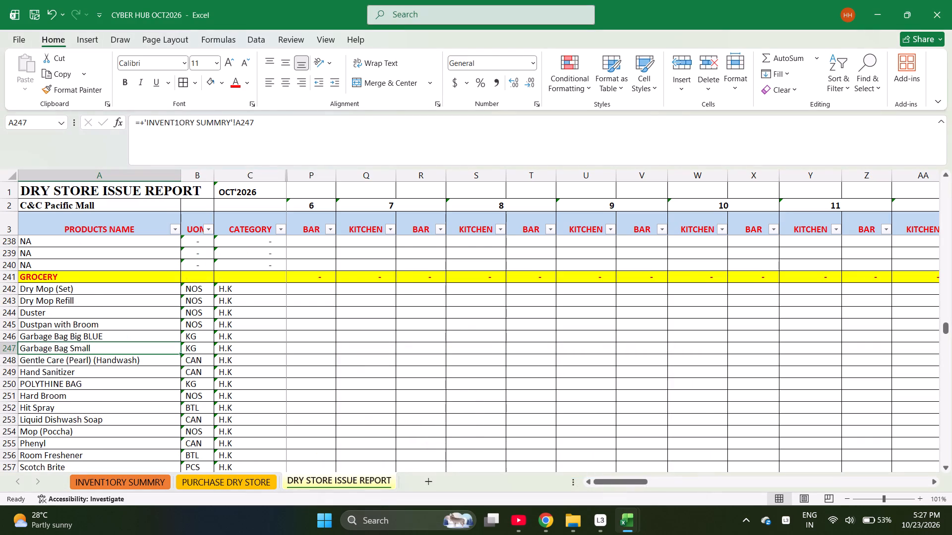
key("ctrl+f")
key("Return")
key("Escape")
key("Right")
key("Right")
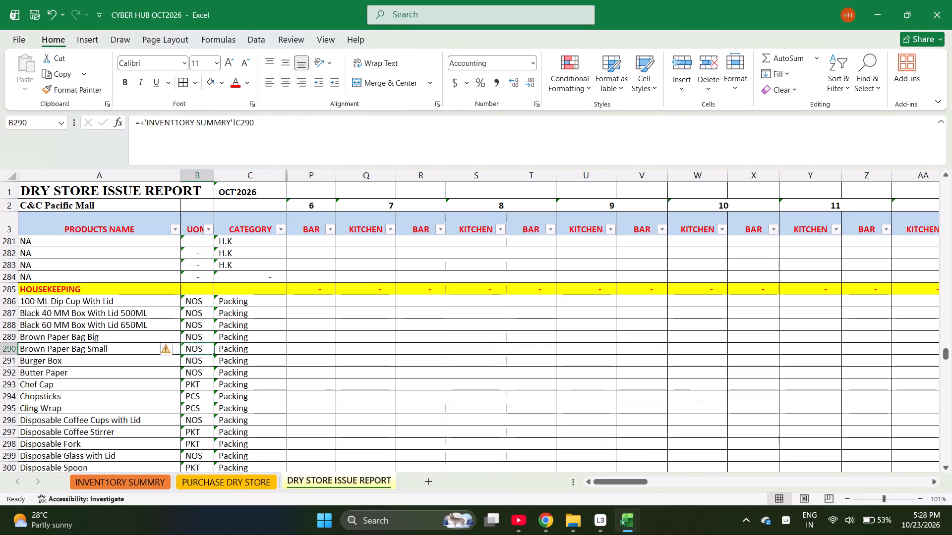
key("Right")
type("30")
key("Return")
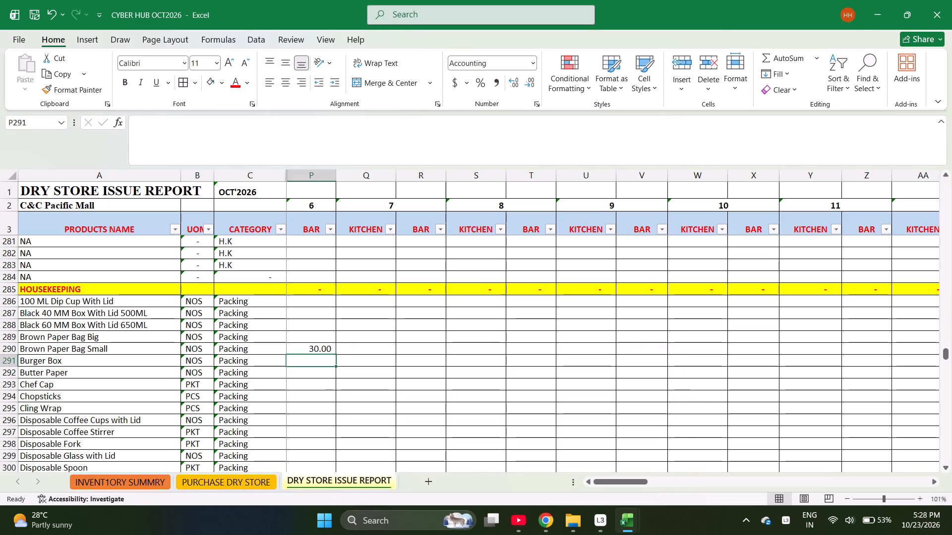
Search for "ketch" to reach the ketchup products and enter 1 as the day 6 bar issue of Tomato ketchup Sachets.
key("ctrl+f")
type("ketch")
key("Return")
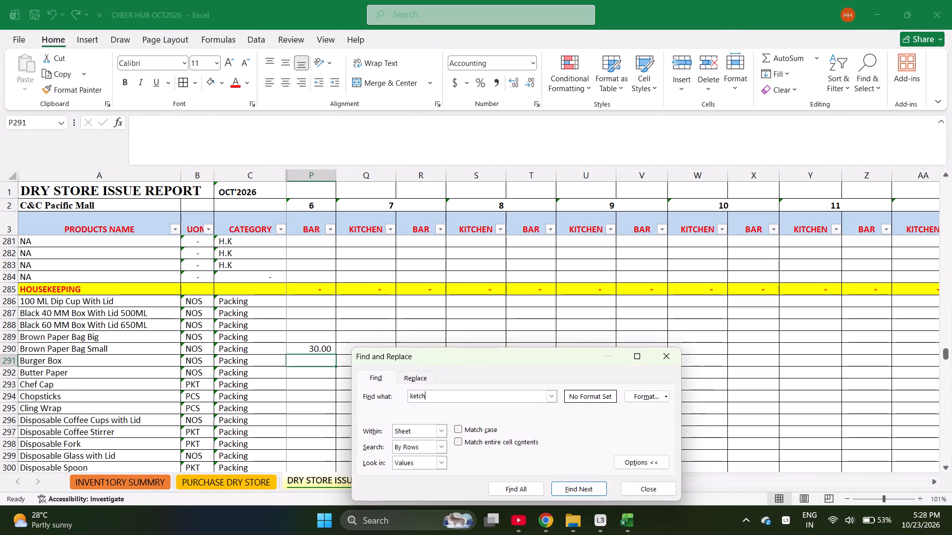
key("Escape")
key("Right")
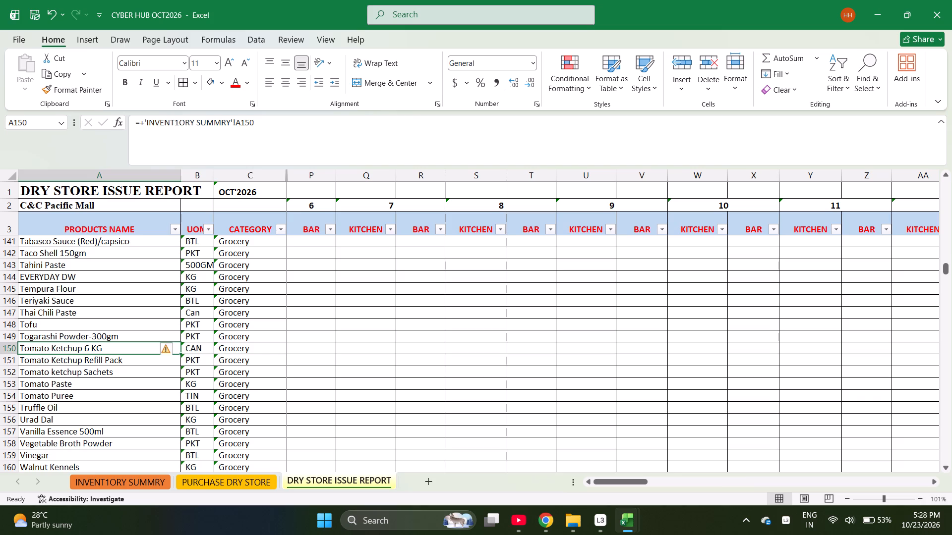
key("Right")
key("Right")
key("Return")
key("Return")
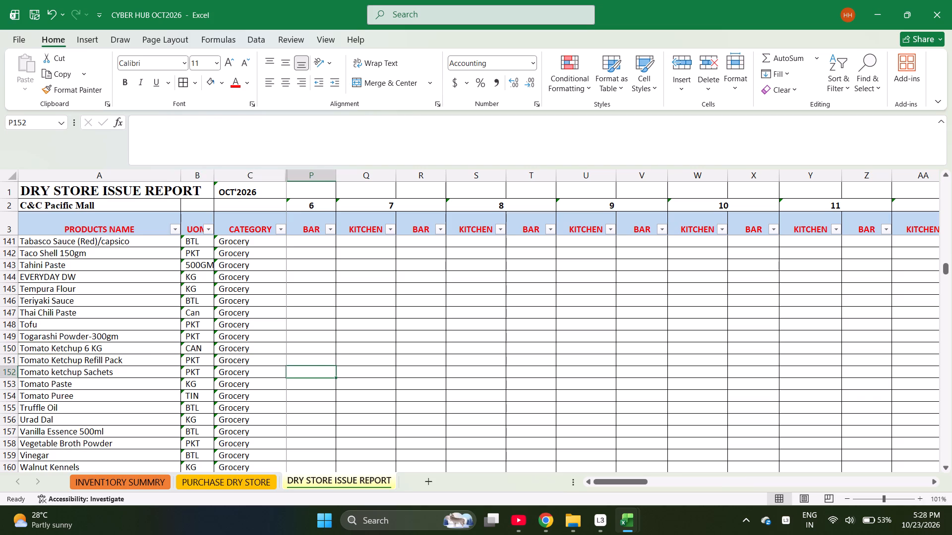
key("1")
key("Return")
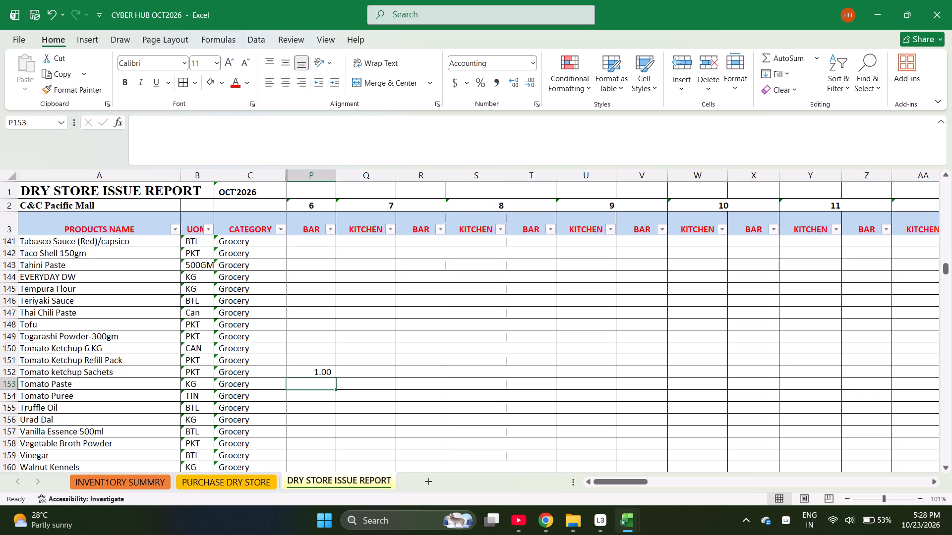
Find DETERGENT POWDER by searching for "det" and enter 1 as its day 6 bar issue.
key("ctrl+f")
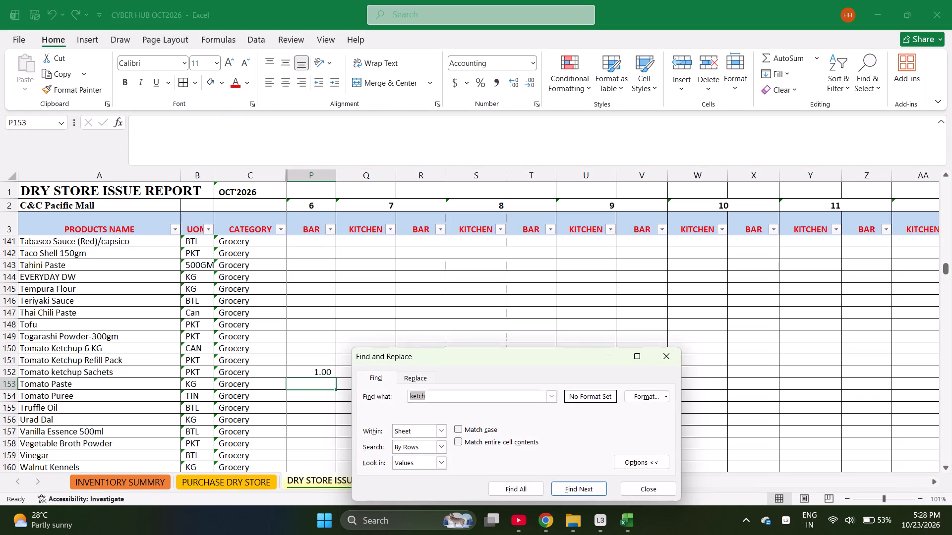
type("det")
key("Return")
key("Escape")
key("Right")
key("Right")
key("Right")
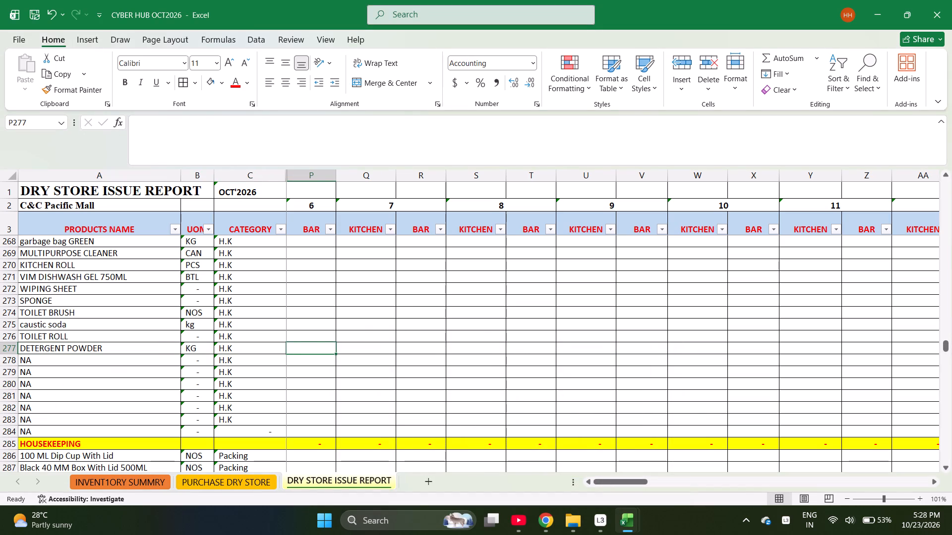
key("1")
key("Return")
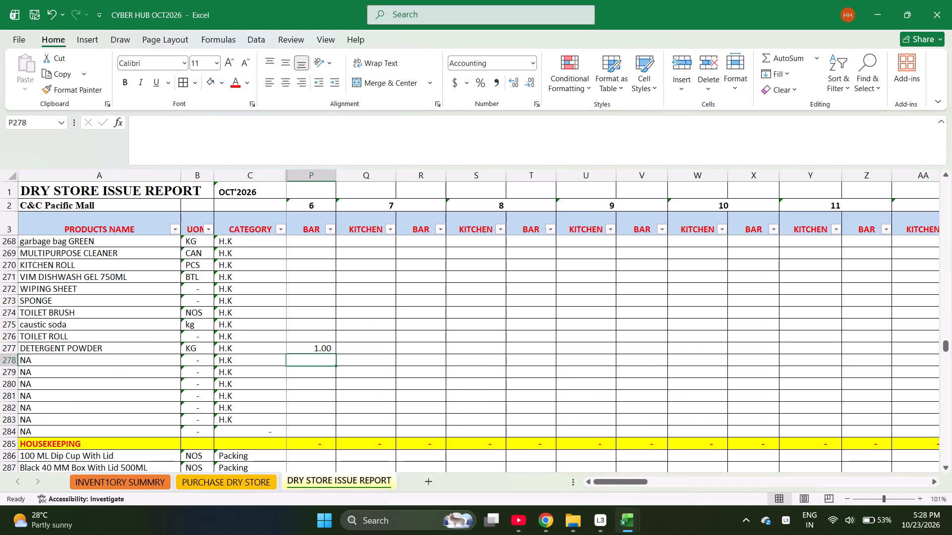
Find Hit Spray by searching for "hit s" and enter 1 as its day 6 bar issue.
key("ctrl+f")
type("hits")
key("Return")
key("Return")
key("BackSpace")
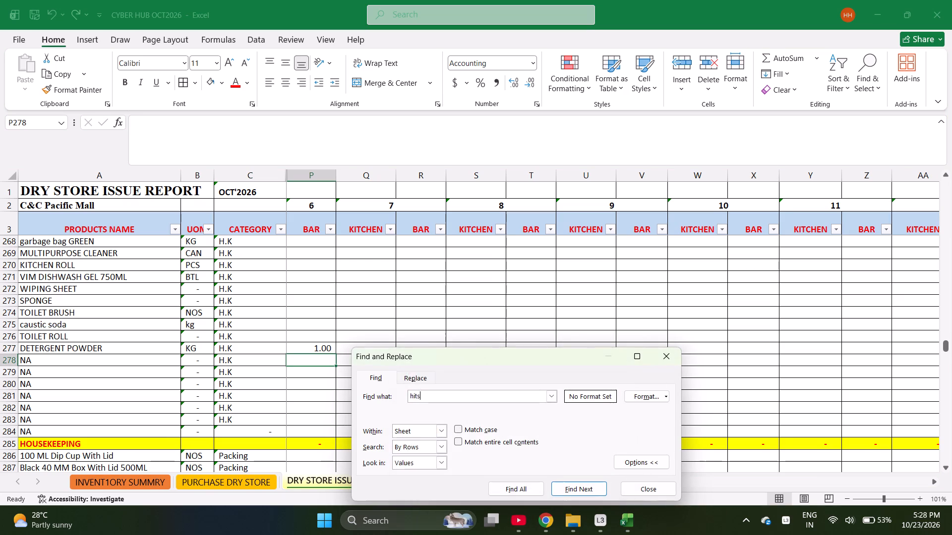
key("space")
type("s")
key("Return")
key("Escape")
key("Right")
key("Right")
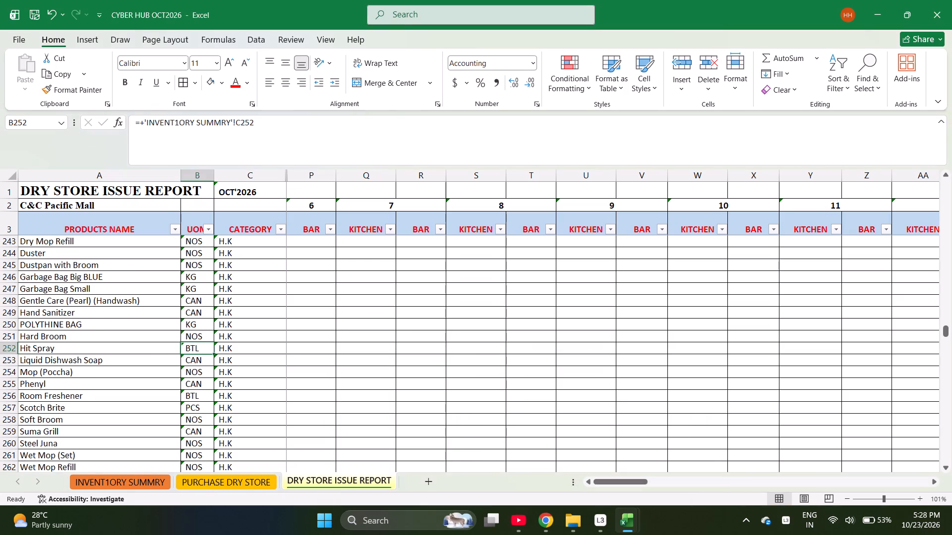
key("Right")
key("1")
key("Return")
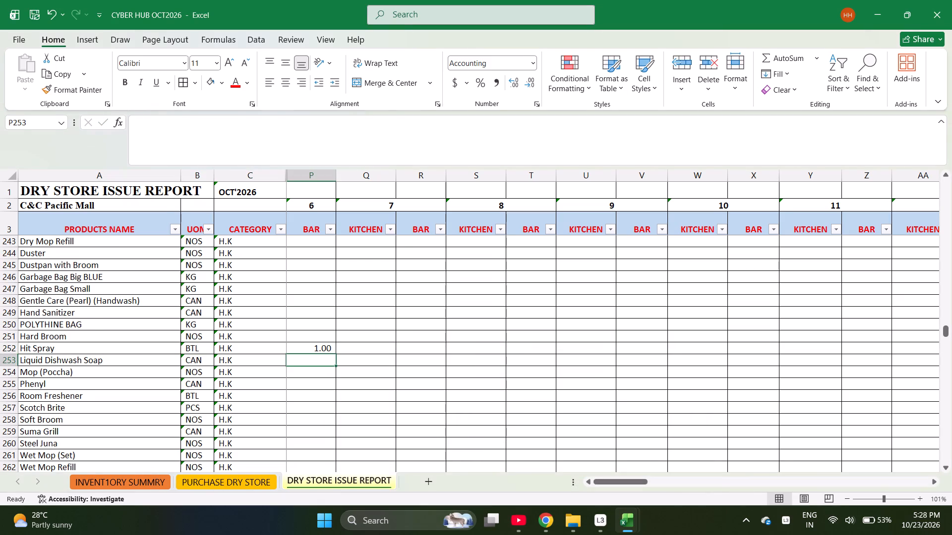
Find Room Freshener by searching for "room f" and enter 1 as its day 6 bar issue.
key("ctrl+f")
type("room f")
key("Return")
key("Escape")
key("Right")
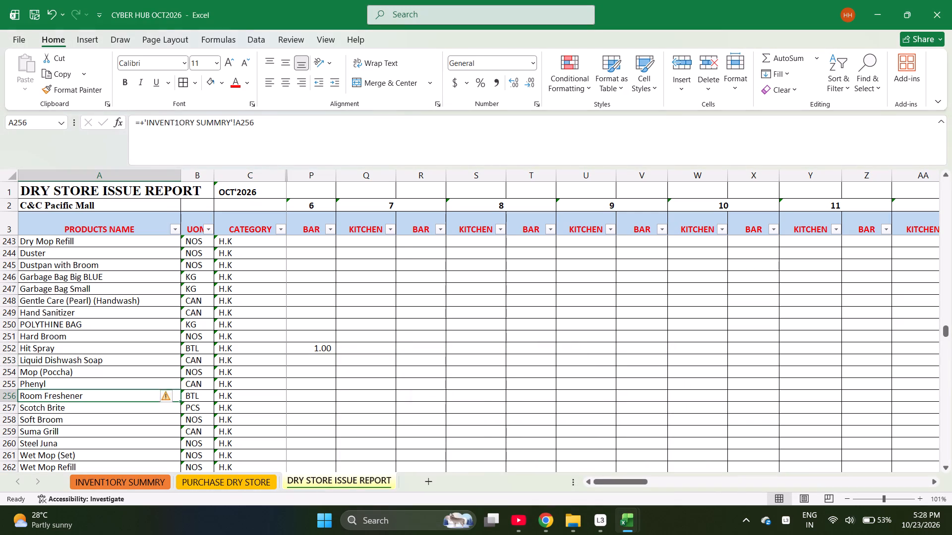
key("Right")
key("Right")
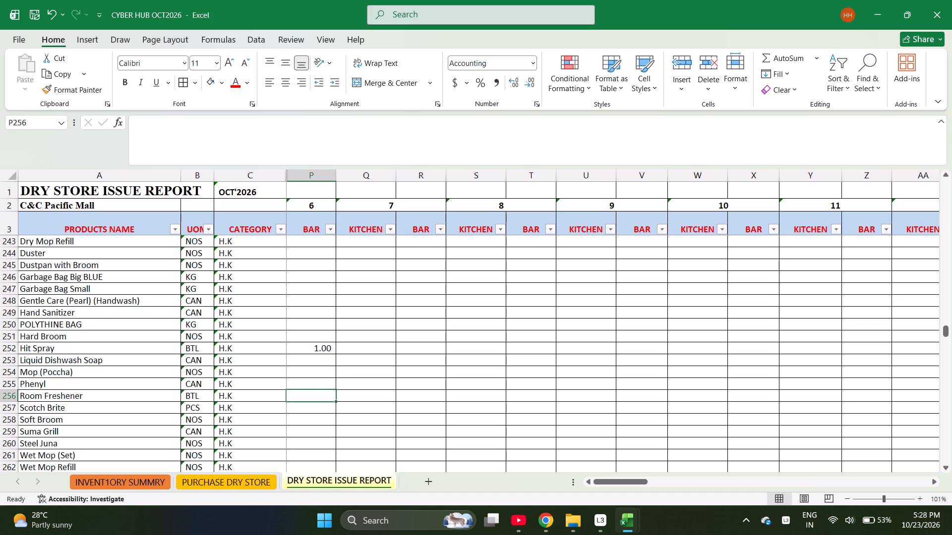
key("1")
key("Return")
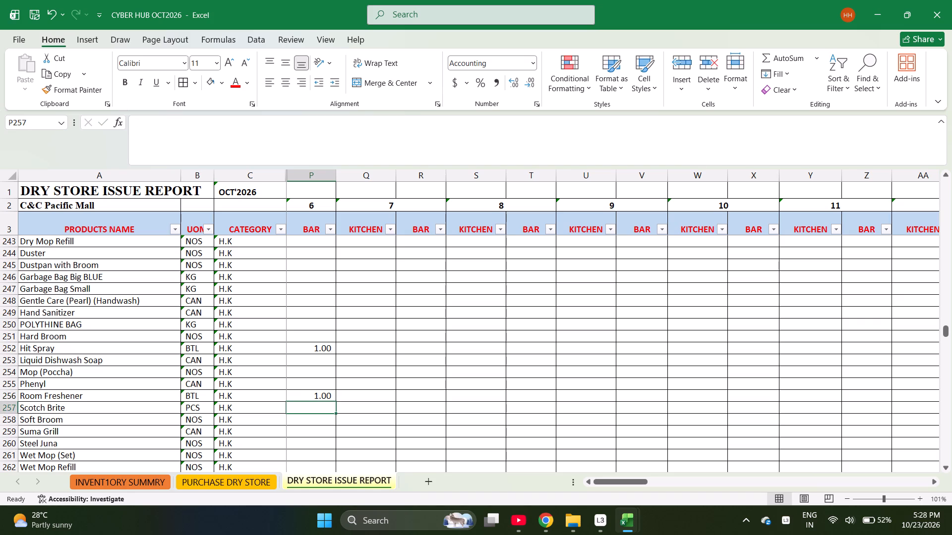
Search for "bag b" until reaching Garbage Bag Big BLUE and enter 2 as its day 6 bar issue.
key("ctrl+f")
type("bag b")
key("Return")
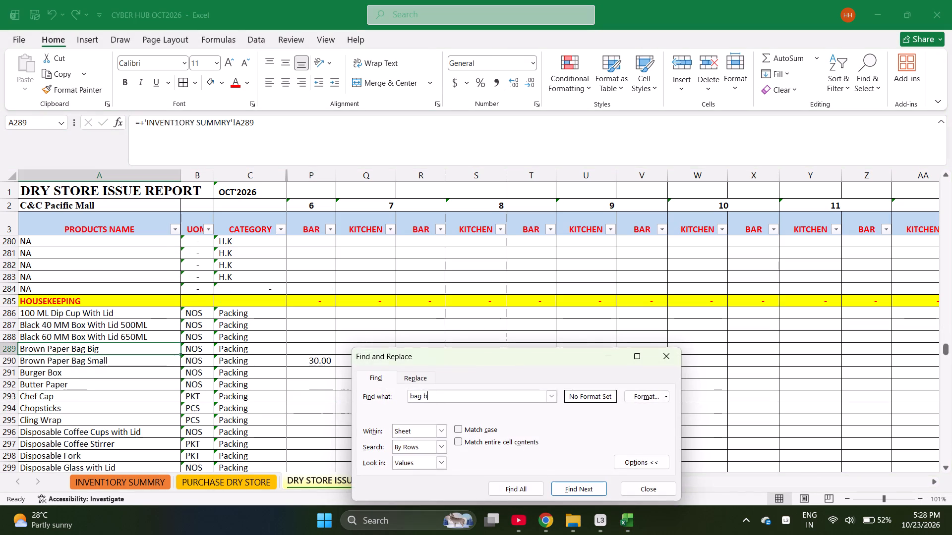
key("Escape")
key("ctrl+f")
key("Return")
key("Escape")
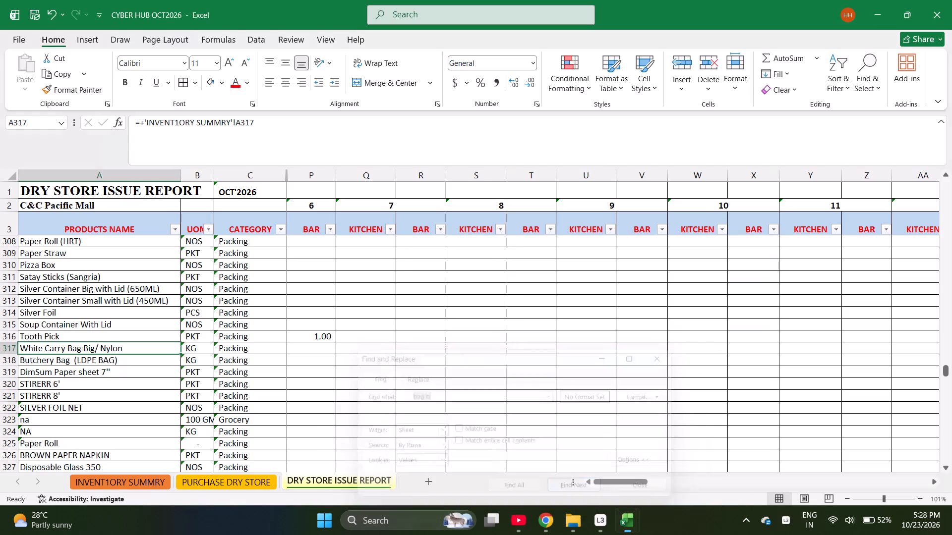
key("ctrl+f")
key("Return")
key("Escape")
key("Right")
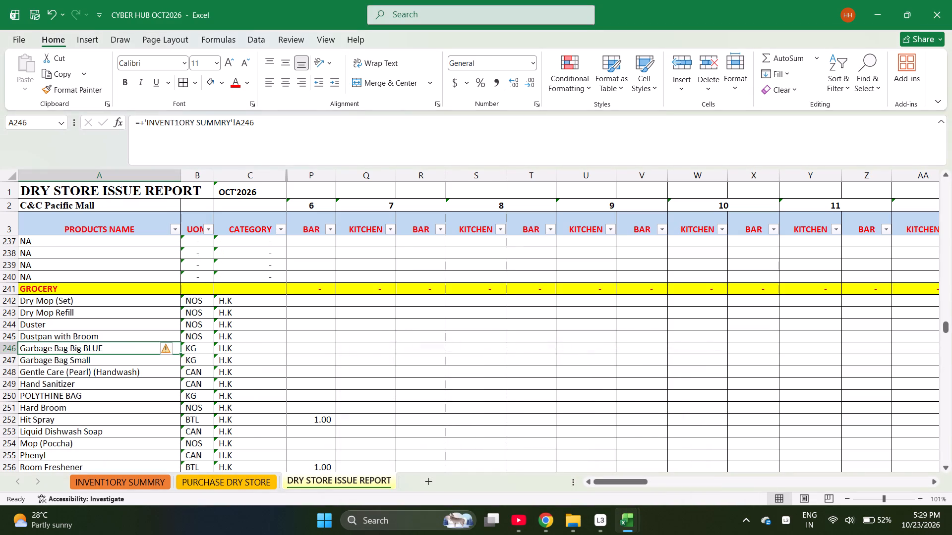
key("Right")
key("Right")
key("2")
key("Return")
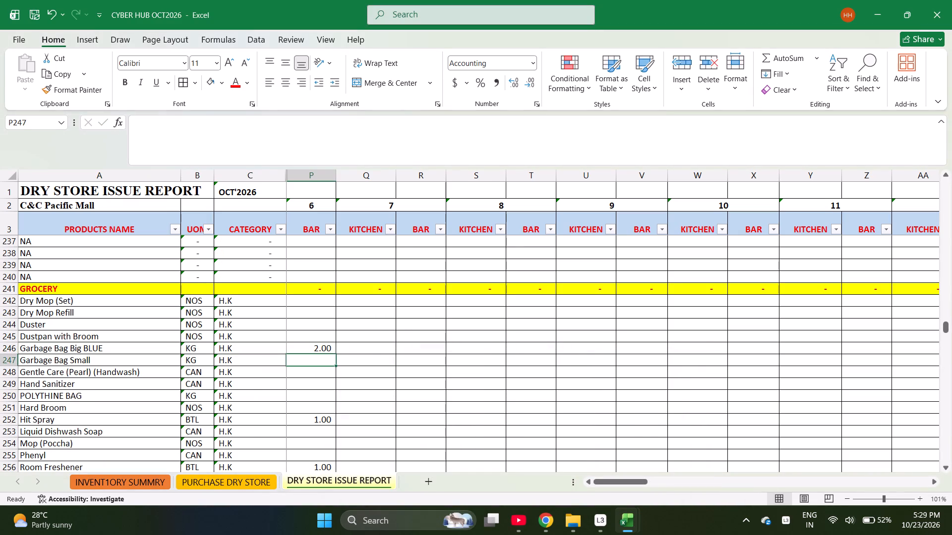
Search for "mop" until reaching Wet Mop (Set) and enter 1 as its day 6 bar issue.
key("ctrl+f")
type("mop")
key("Return")
key("Escape")
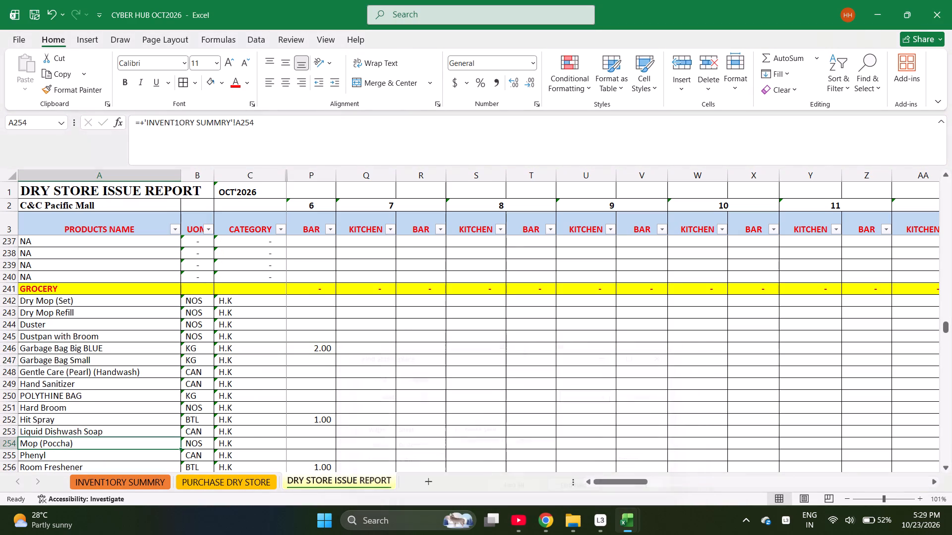
key("ctrl+f")
key("Return")
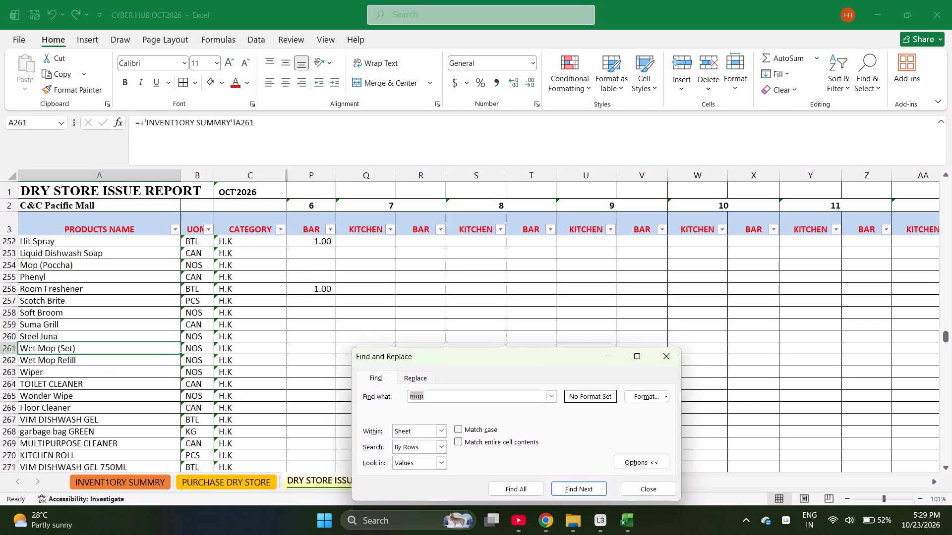
key("Escape")
key("Right")
key("Right")
key("Right")
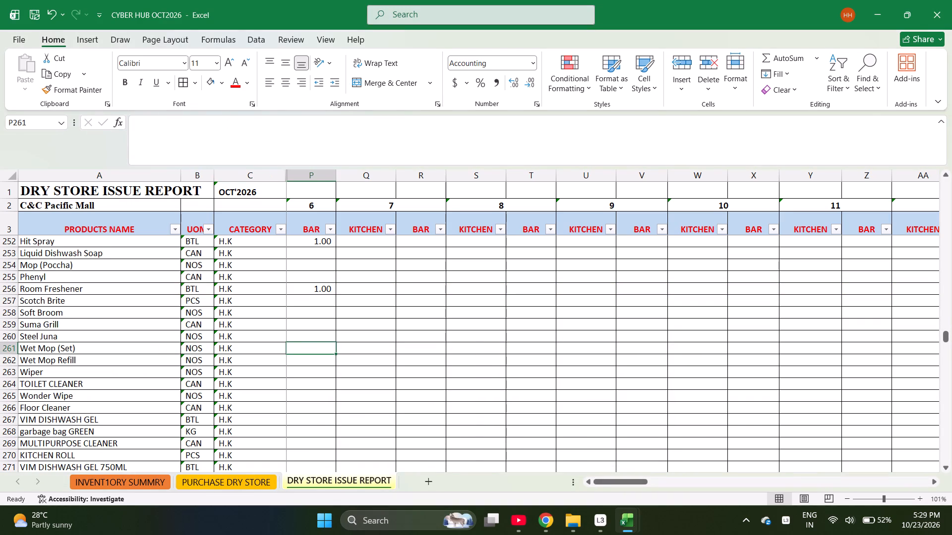
key("1")
key("Return")
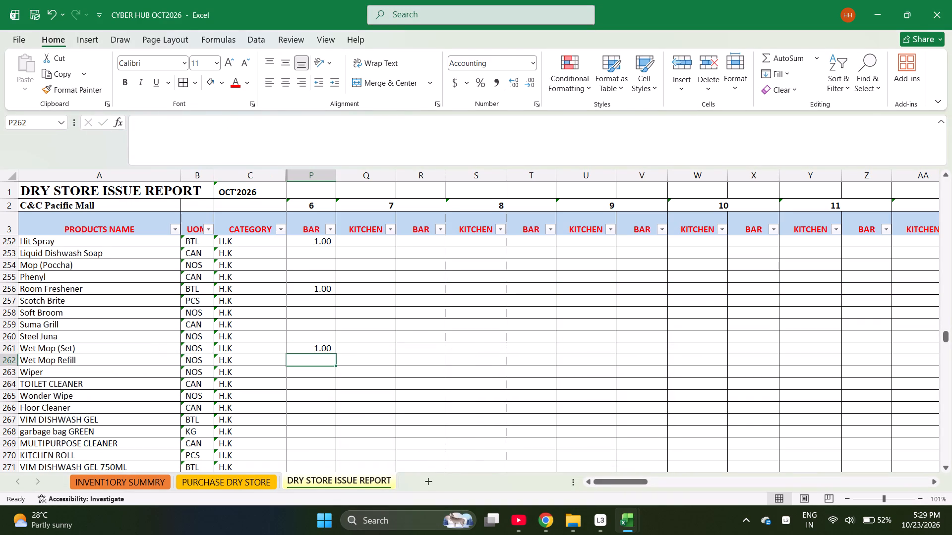
Find Toilet Roll by searching for "toilet roll" and enter 2 as its day 6 bar issue.
key("ctrl+f")
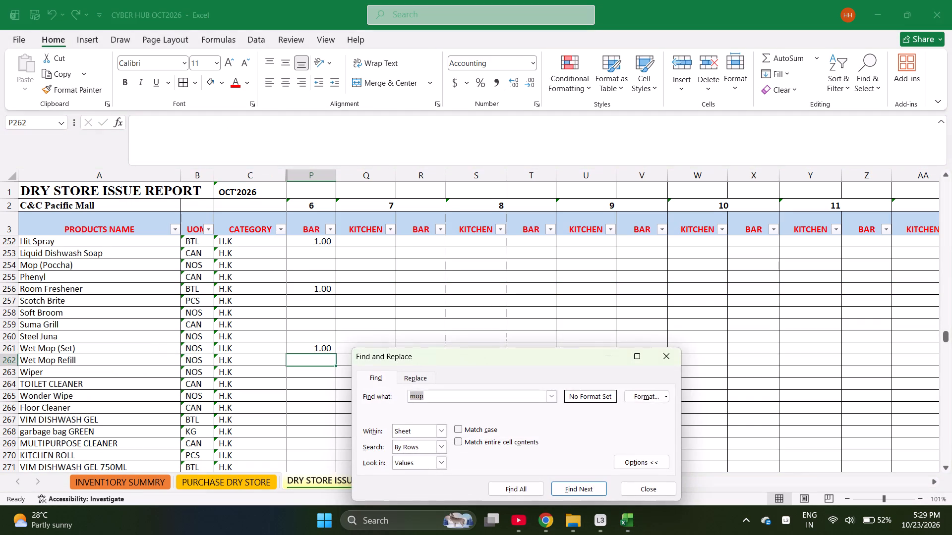
type("toilet roll")
key("Return")
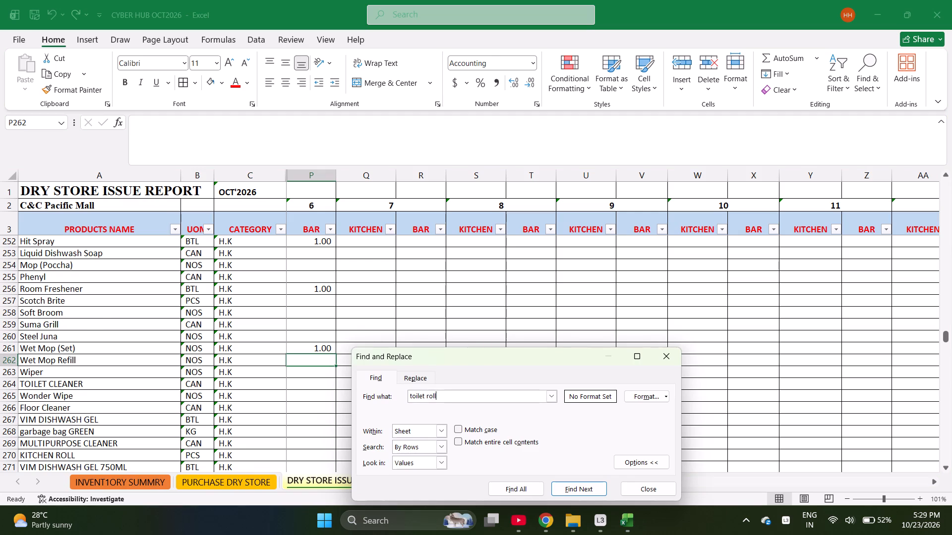
key("Escape")
key("Right")
key("Right")
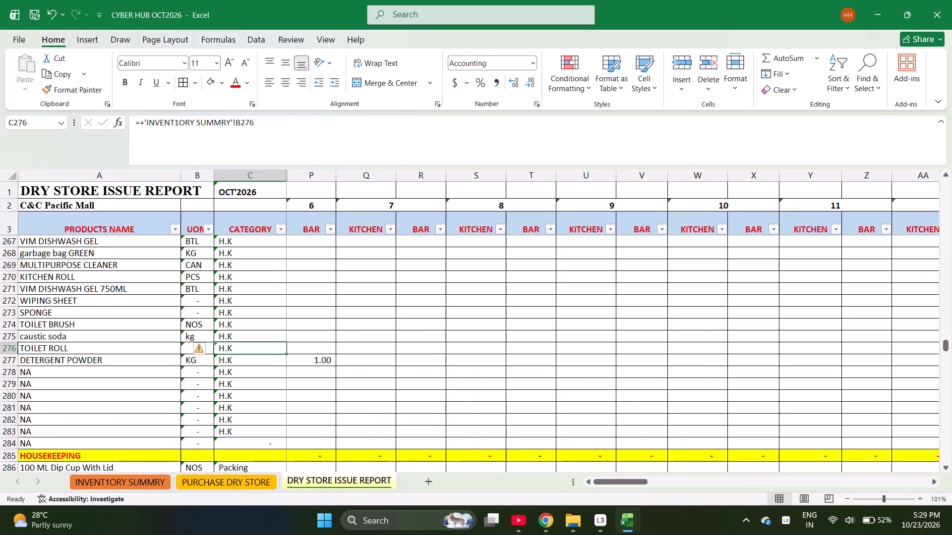
key("Right")
key("2")
key("Return")
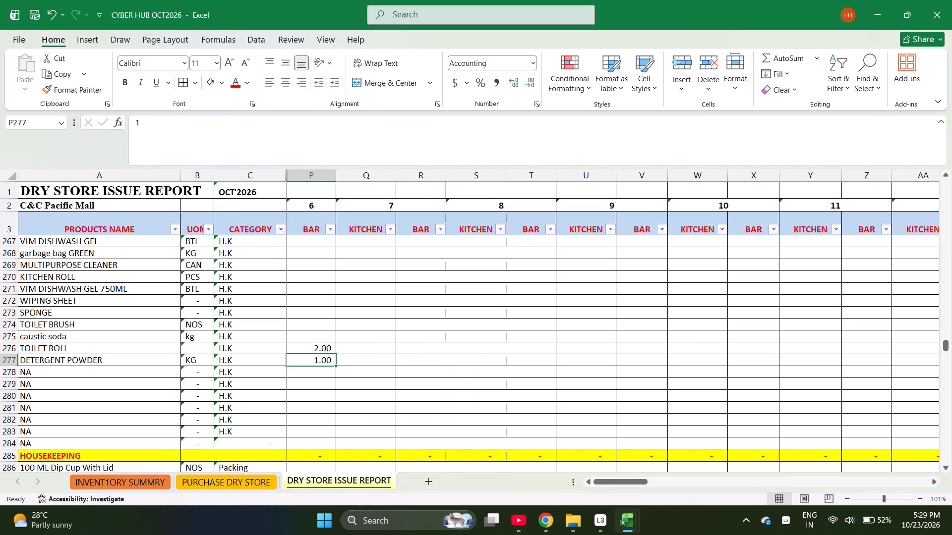
Find Paper Roll (HRT) by searching for "hrt" and enter 2 as its day 6 bar issue.
key("ctrl+f")
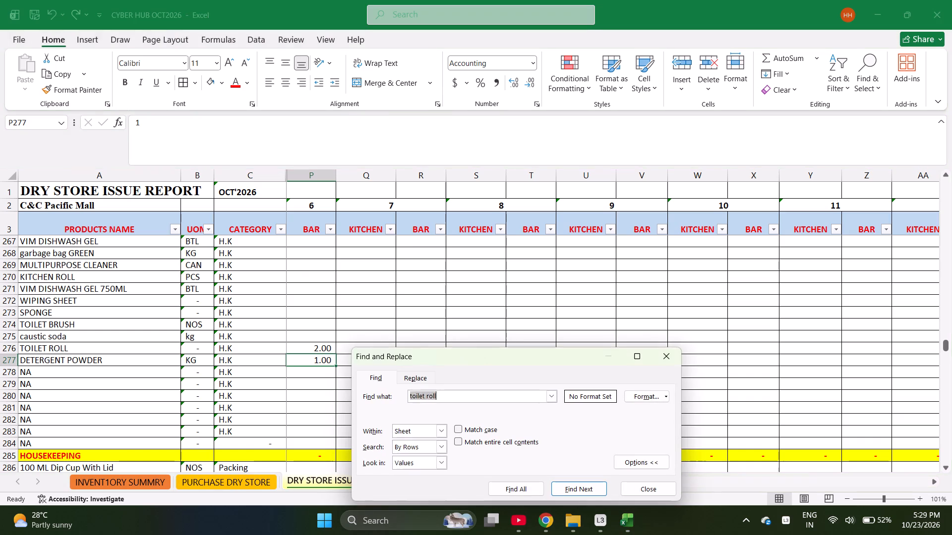
type("hrt")
key("Return")
key("Escape")
key("Return")
key("Return")
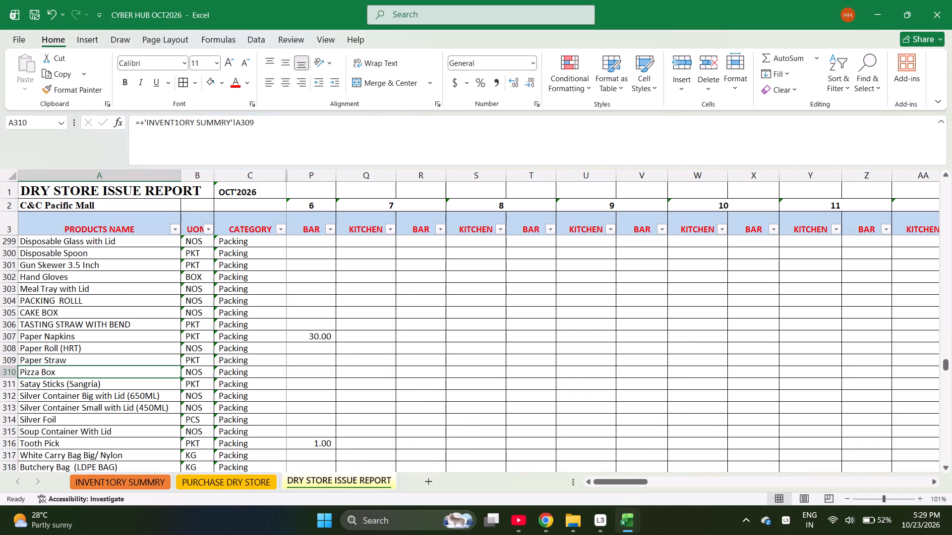
key("Up")
key("Up")
key("Right")
key("Right")
key("Right")
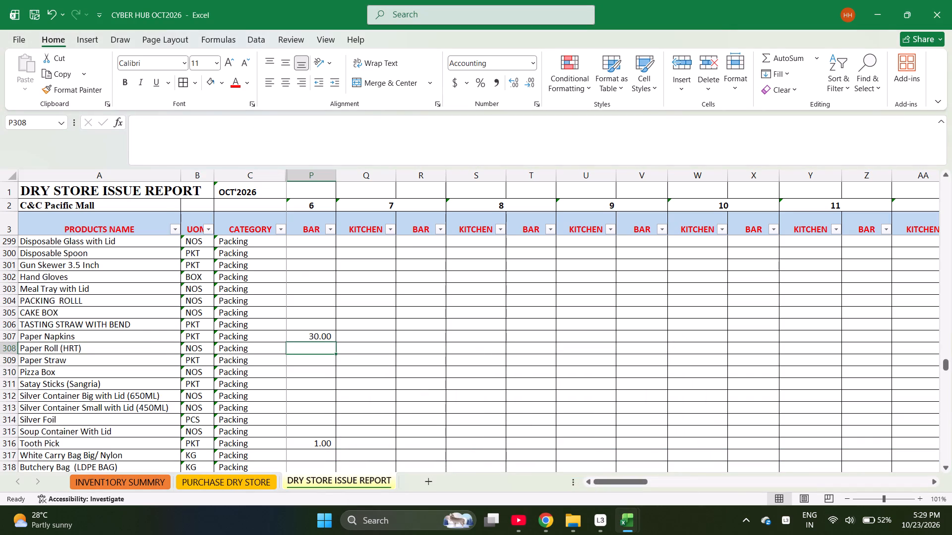
key("2")
key("Return")
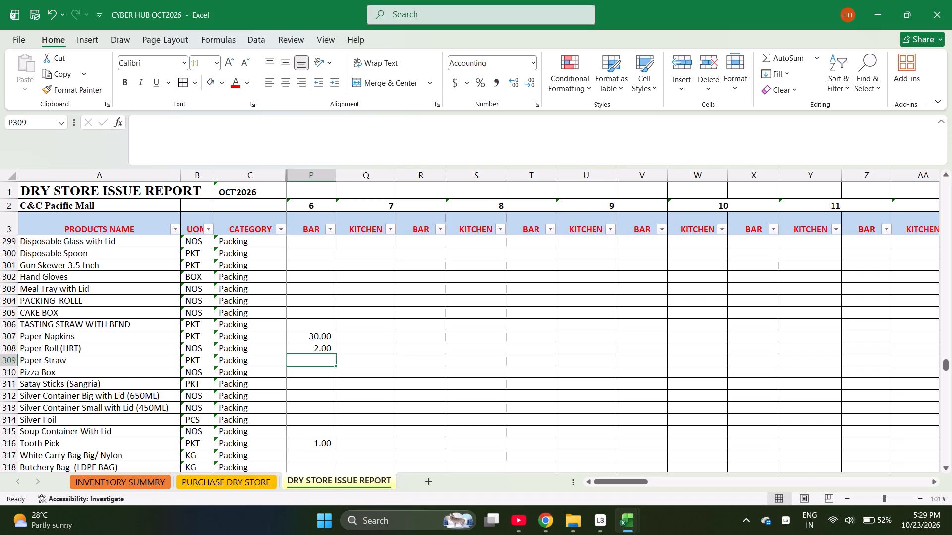
Search for "orang" until reaching Orange Juice and enter 2 as its day 6 bar issue.
key("ctrl+f")
type("ora")
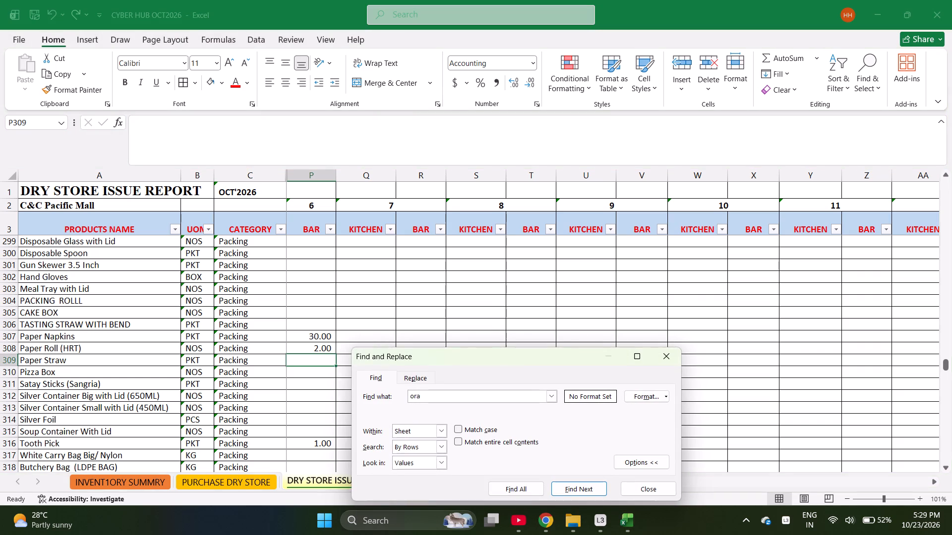
type("ng")
key("Return")
key("Escape")
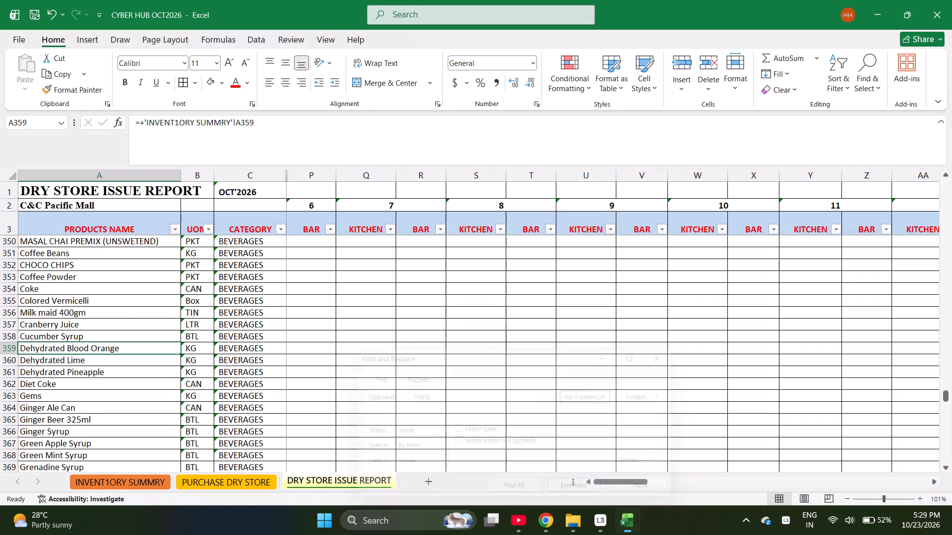
key("Right")
key("Right")
key("Right")
key("Return")
key("Return")
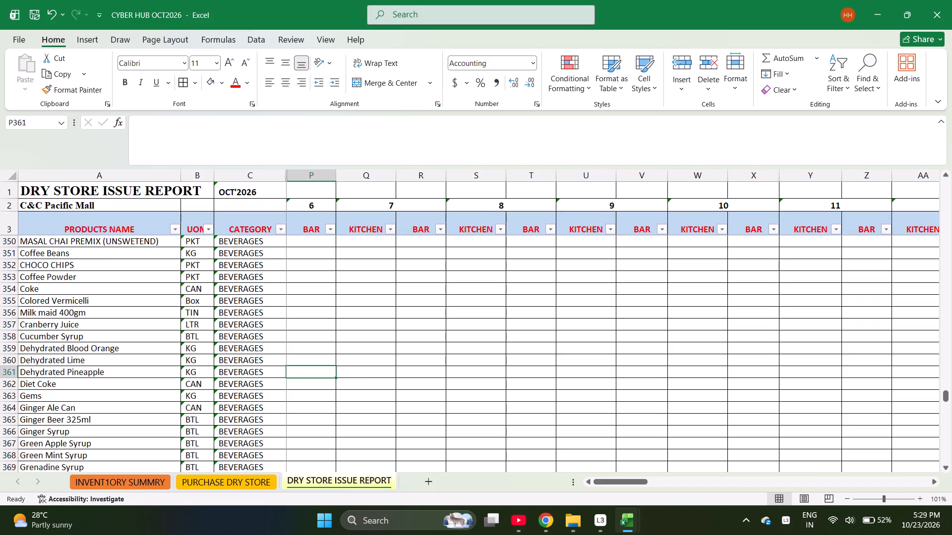
key("ctrl+f")
key("Return")
key("Escape")
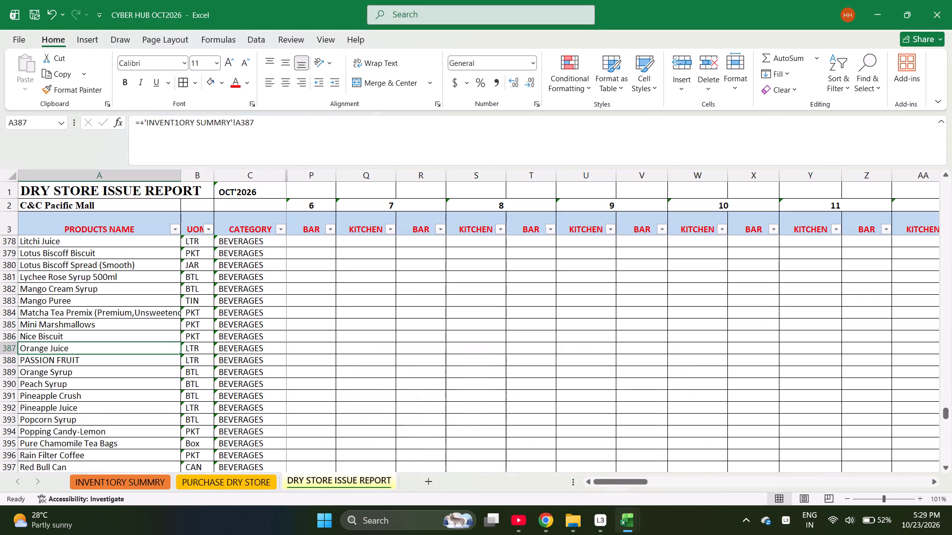
key("Right")
key("Right")
key("Right")
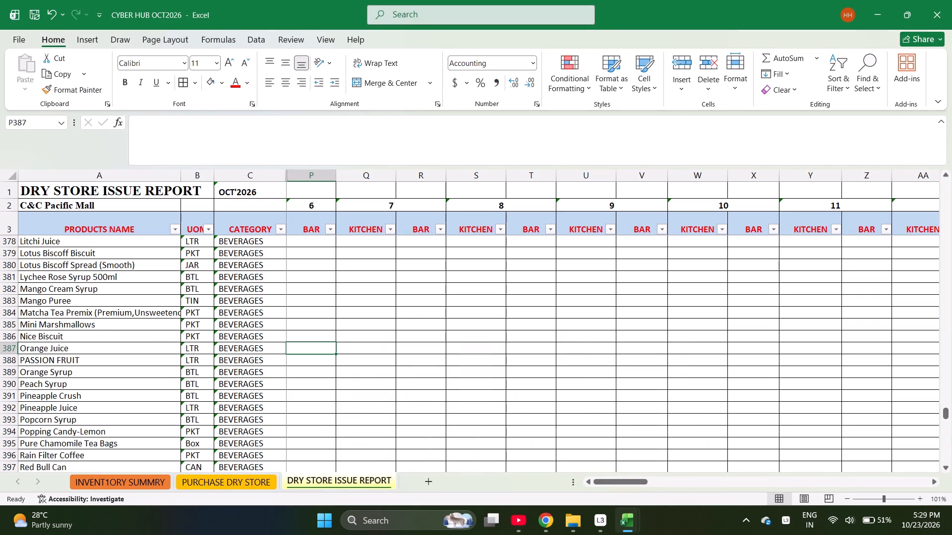
key("2")
key("Return")
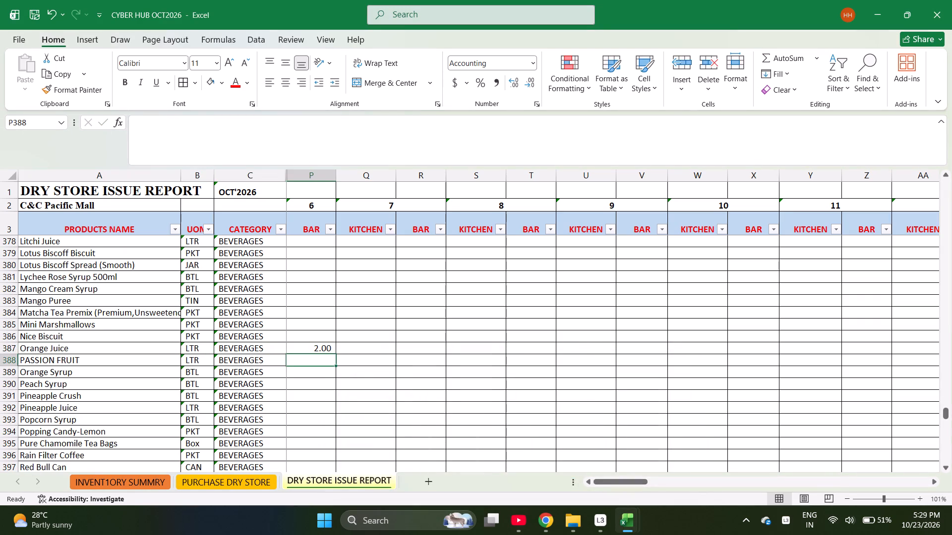
Enter 2 as the day 6 bar issue for Pineapple Juice.
key("Down")
key("Down")
key("Down")
key("Down")
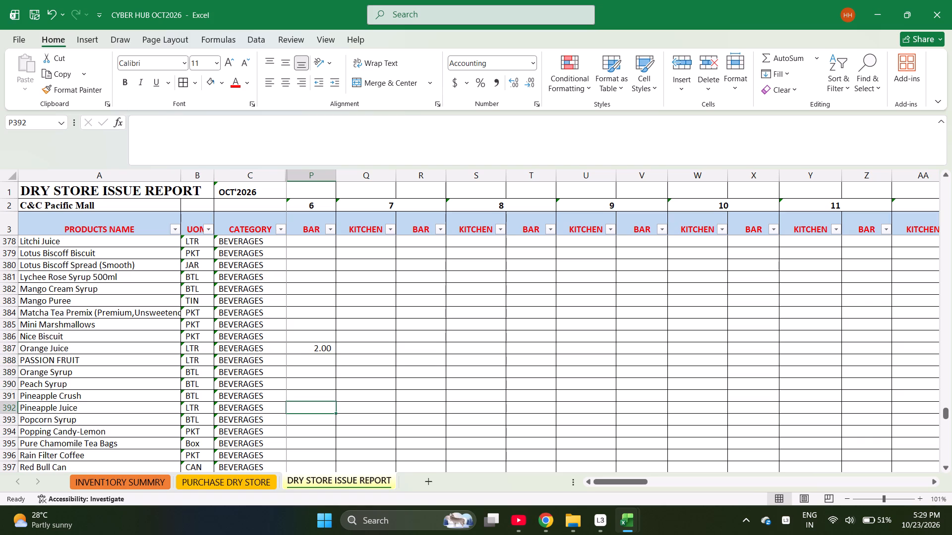
key("2")
key("Return")
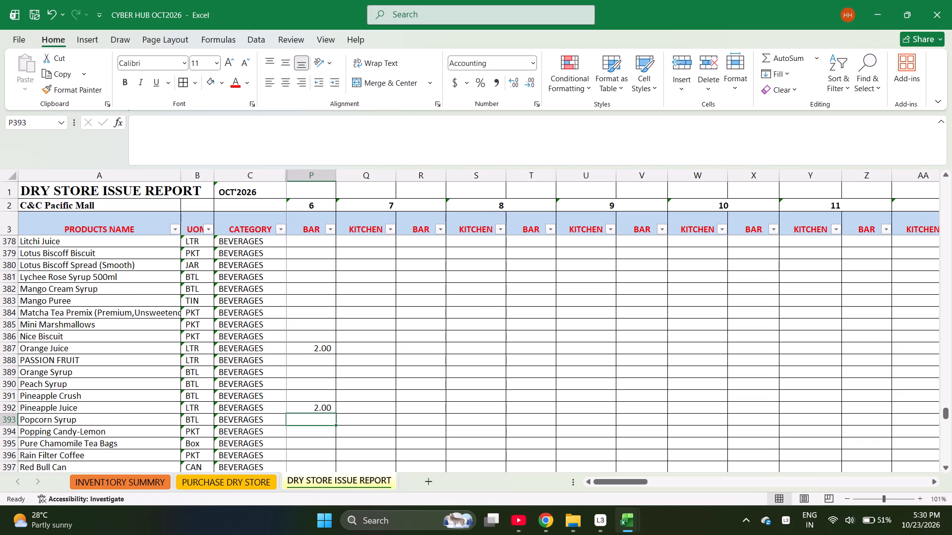
Find Coffee Beans by searching for "coffee b" and enter 1 as the day 6 bar issue.
key("ctrl+f")
type("coffee b")
key("Return")
key("Escape")
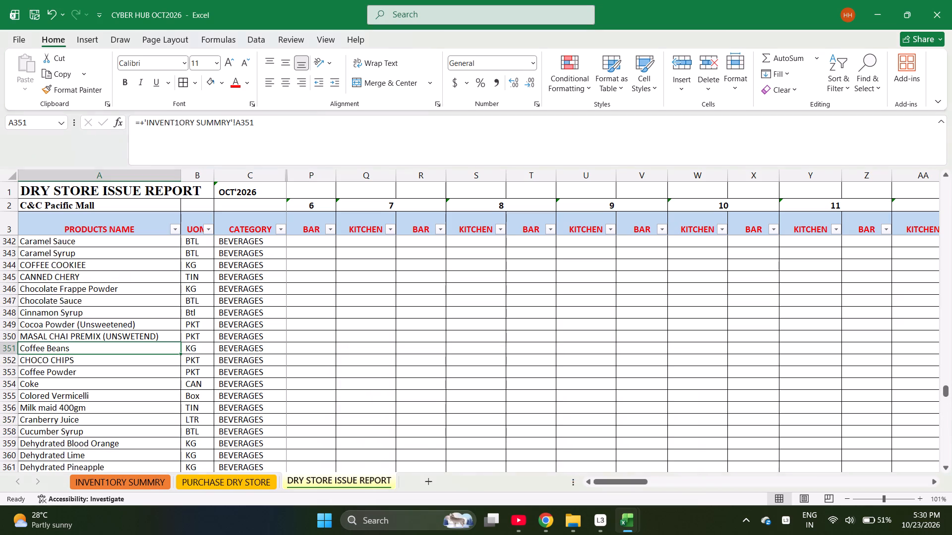
key("Right")
key("Right")
key("Right")
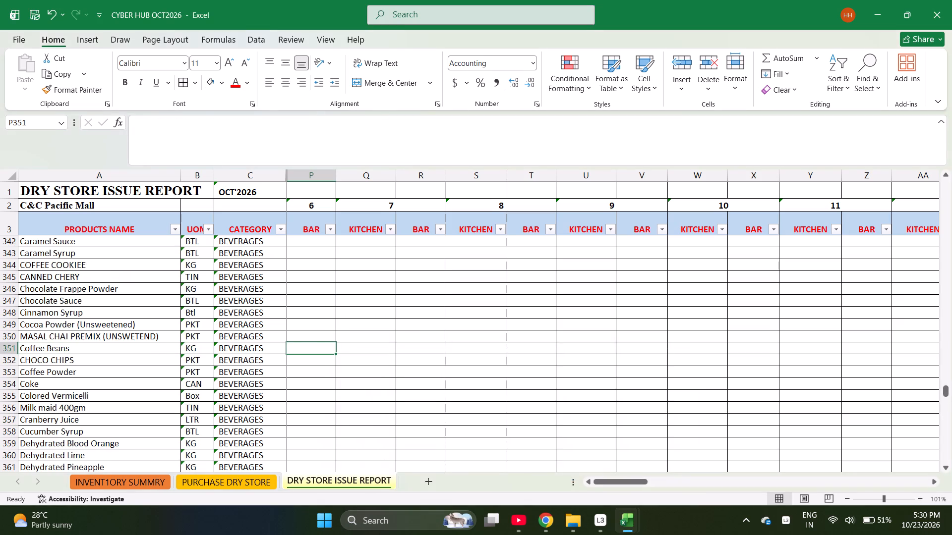
key("1")
key("Return")
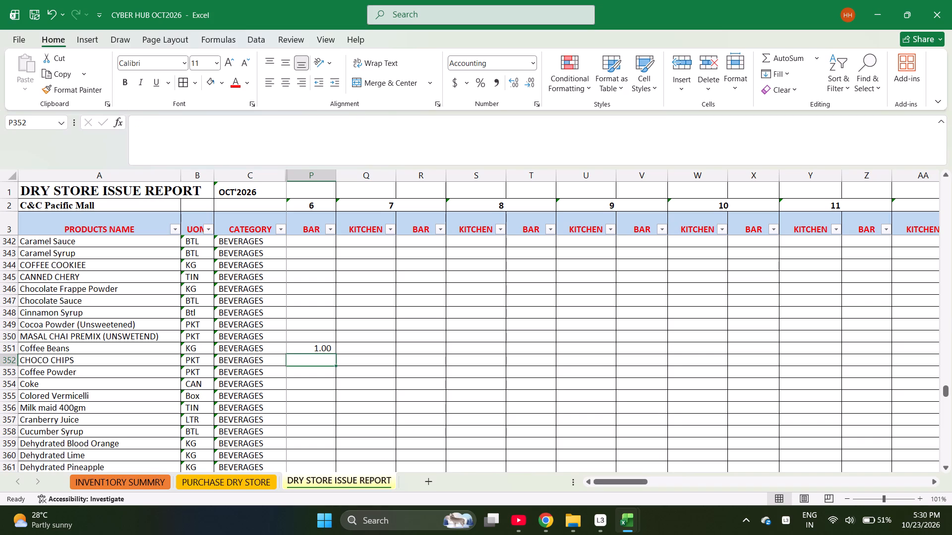
Find Chocolate Wafer Stick by searching for "waf" and enter 1 as its day 6 bar issue.
key("ctrl+f")
type("waf")
key("Return")
key("Escape")
key("Right")
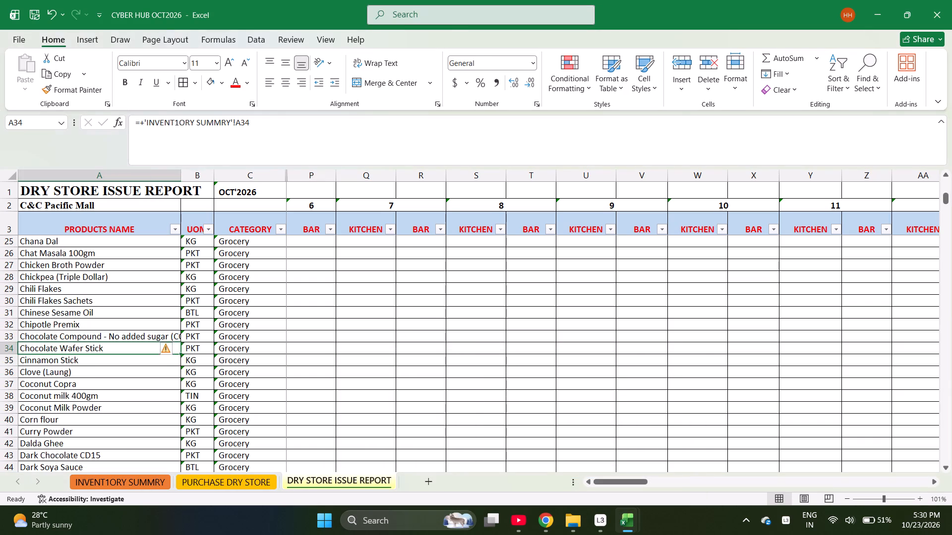
key("Right")
key("Right")
key("1")
key("Return")
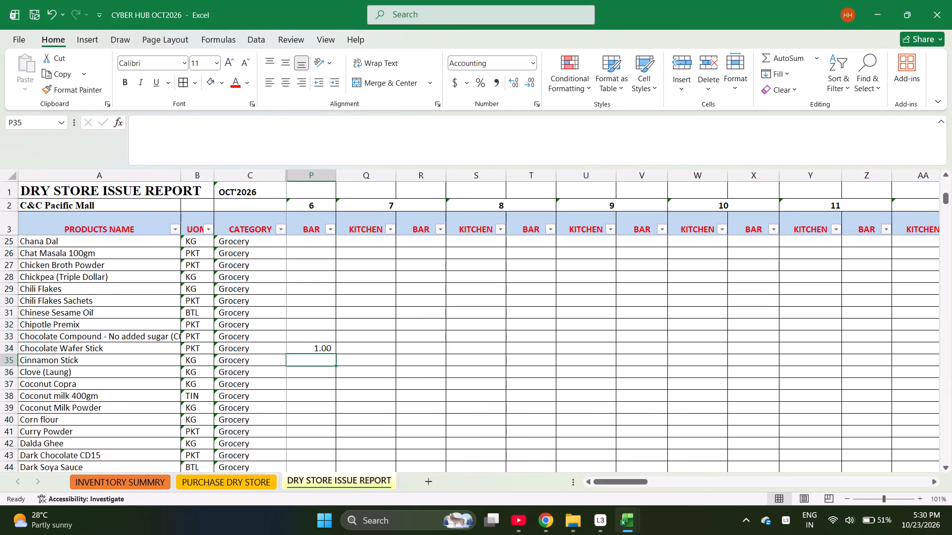
Search for "sugar" until reaching the plain Sugar row and enter 1 as its day 6 bar issue.
key("ctrl+f")
type("sugar")
key("Return")
key("Escape")
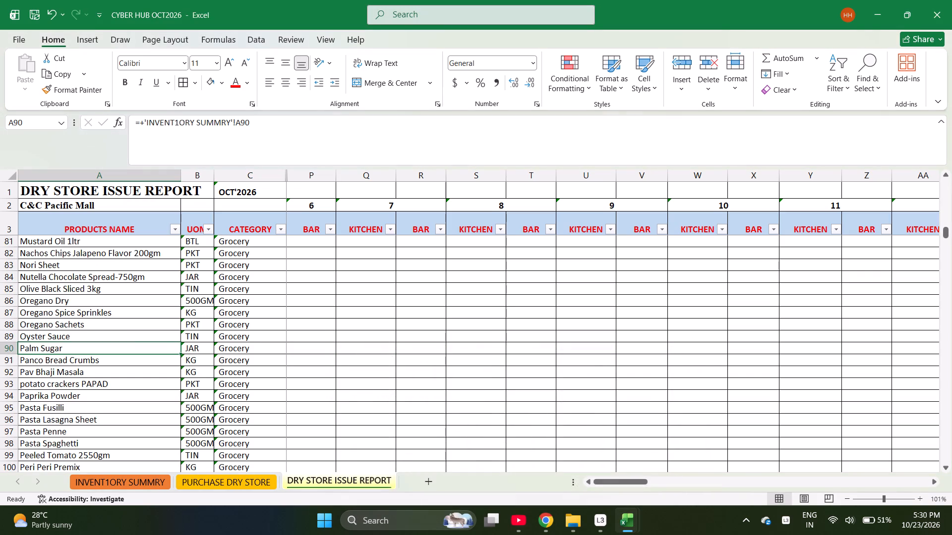
key("ctrl+f")
key("Return")
key("Escape")
key("Right")
key("Right")
key("Right")
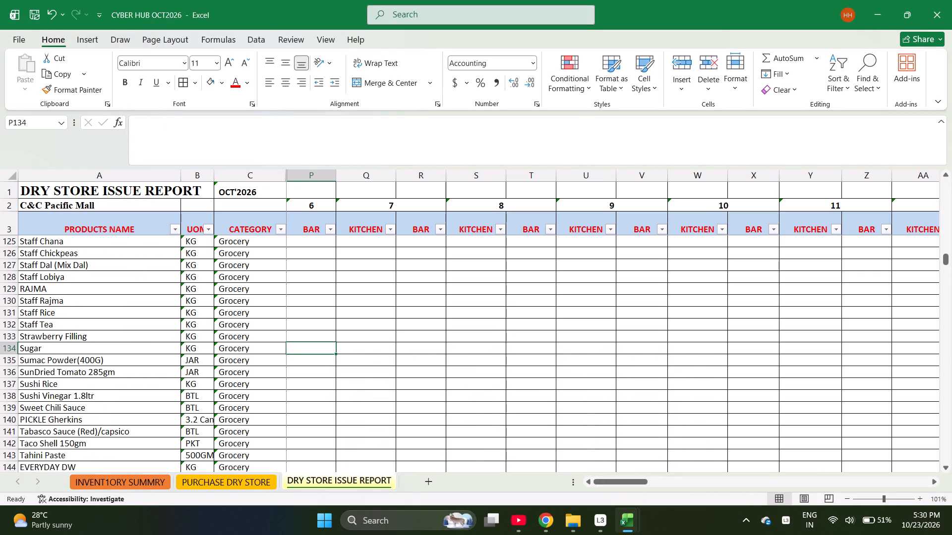
key("1")
key("Return")
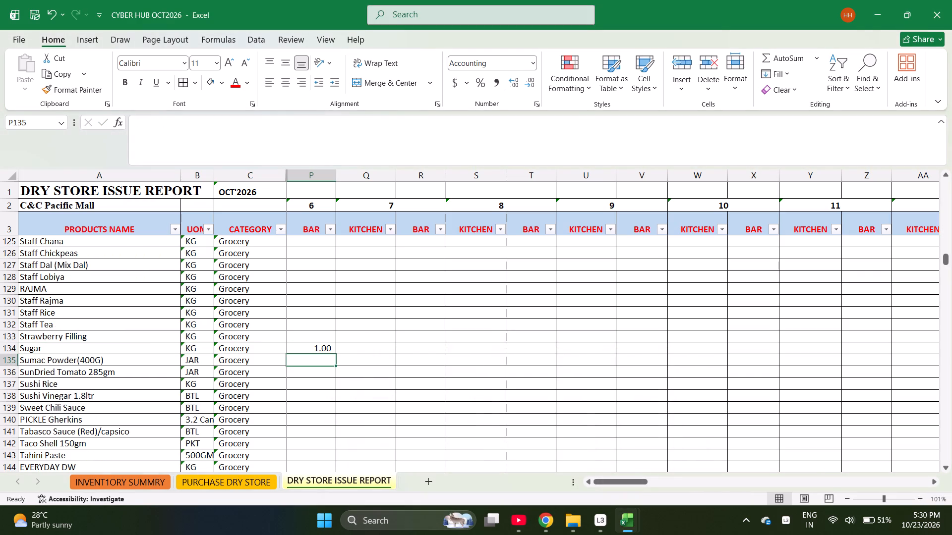
Search for "lotus" until reaching Lotus Biscoff Spread (Smooth) and enter 1 as its day 6 bar issue.
key("ctrl+f")
type("lotus")
key("Return")
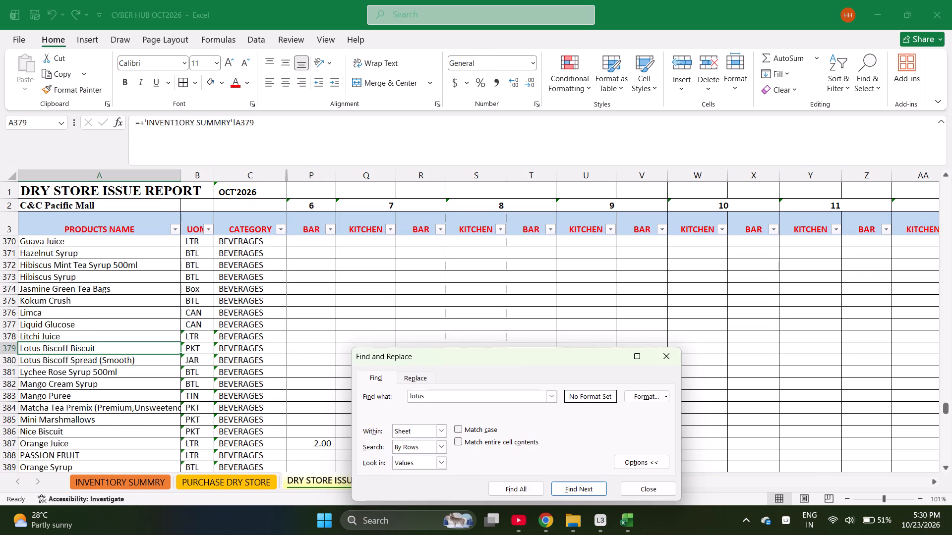
key("Return")
key("Escape")
key("Right")
key("Right")
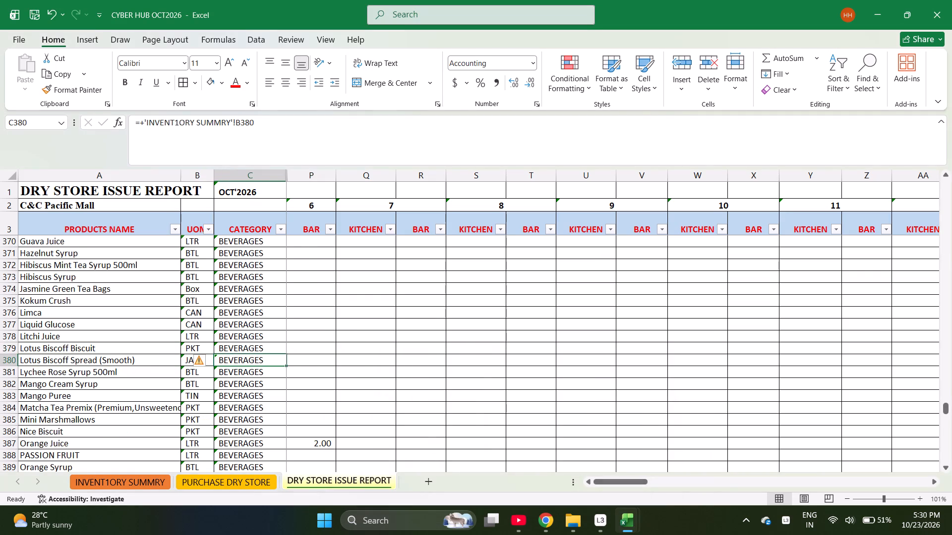
key("Right")
key("1")
key("Return")
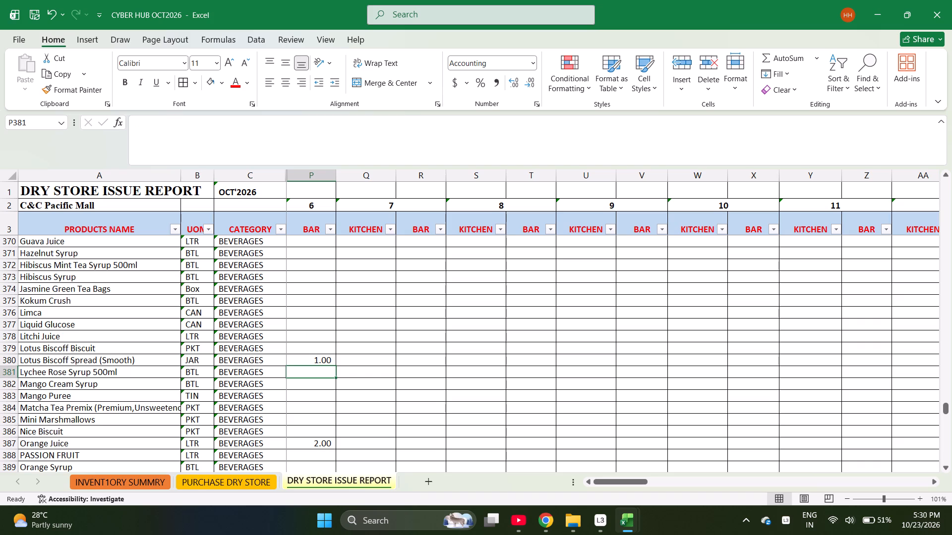
Find Paper Straw by searching for "paper s" and enter 1 as its day 6 bar issue.
key("ctrl+f")
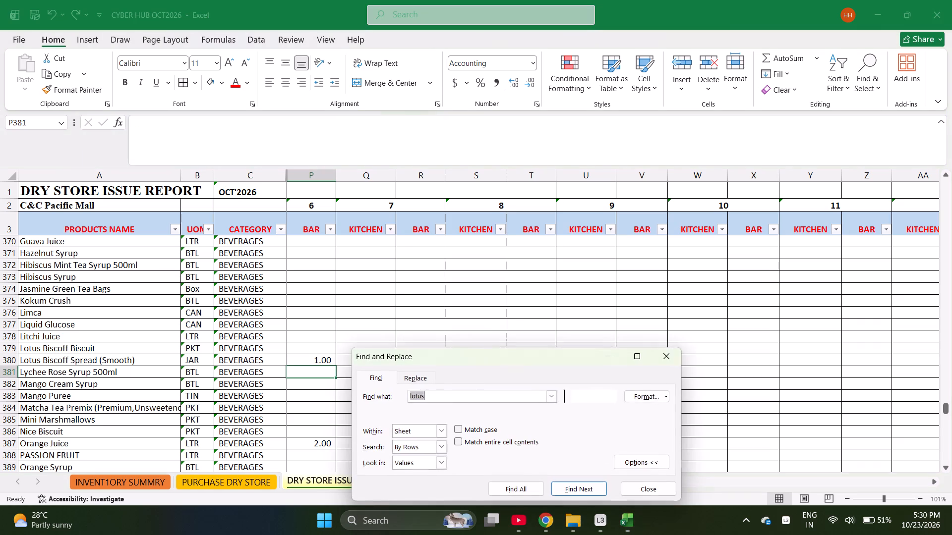
type("paper s")
key("Return")
key("Escape")
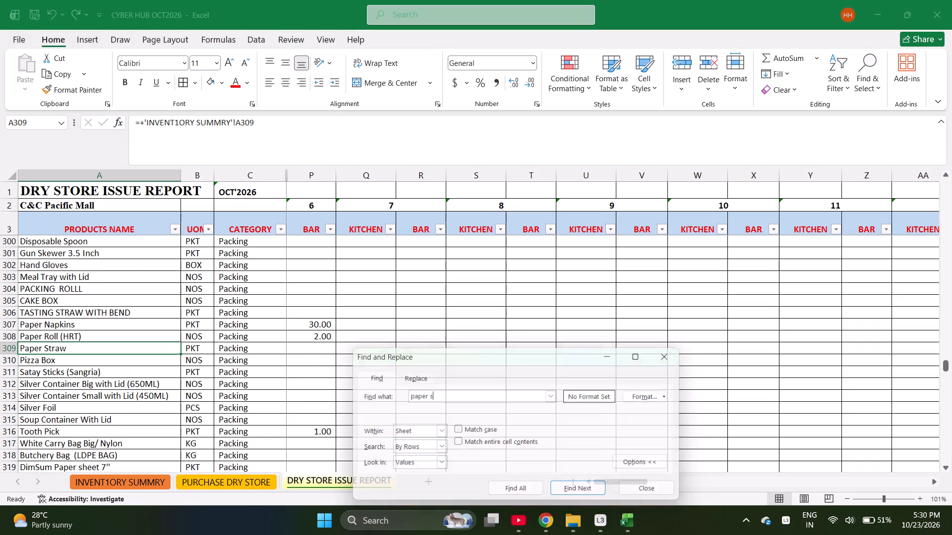
key("Right")
key("Right")
key("Right")
key("1")
key("Return")
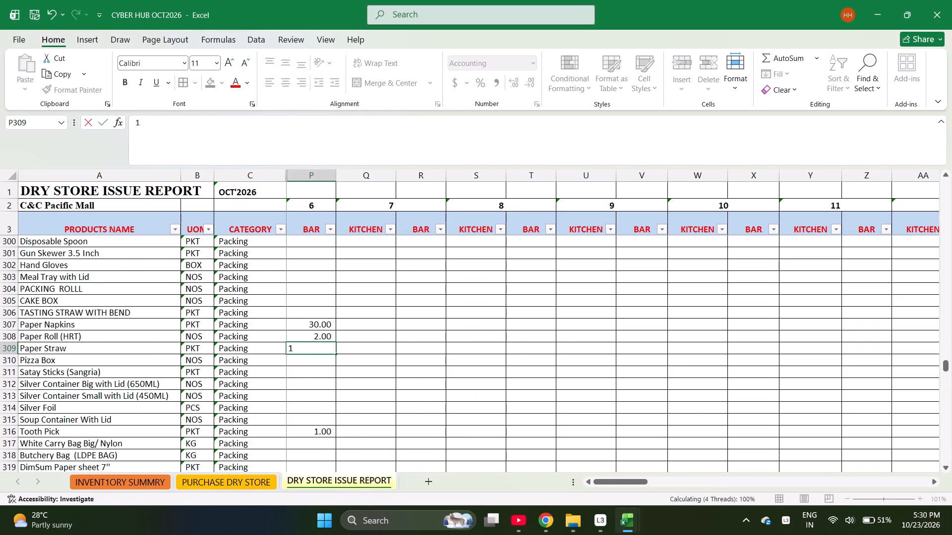
Find Disposable Glass 350 by searching for "disp" and enter 10 as its day 6 bar issue.
key("ctrl+f")
type("disp")
key("Return")
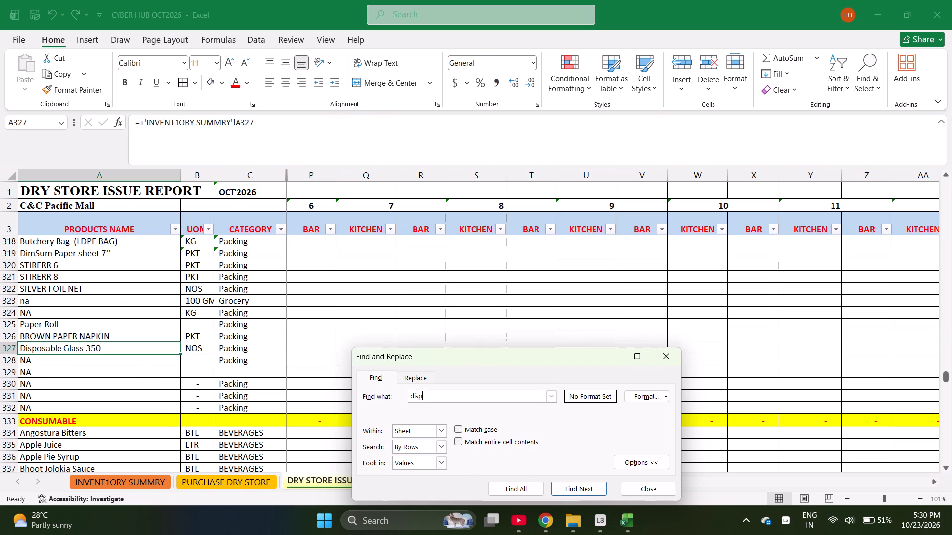
key("Escape")
key("Right")
key("Right")
key("Right")
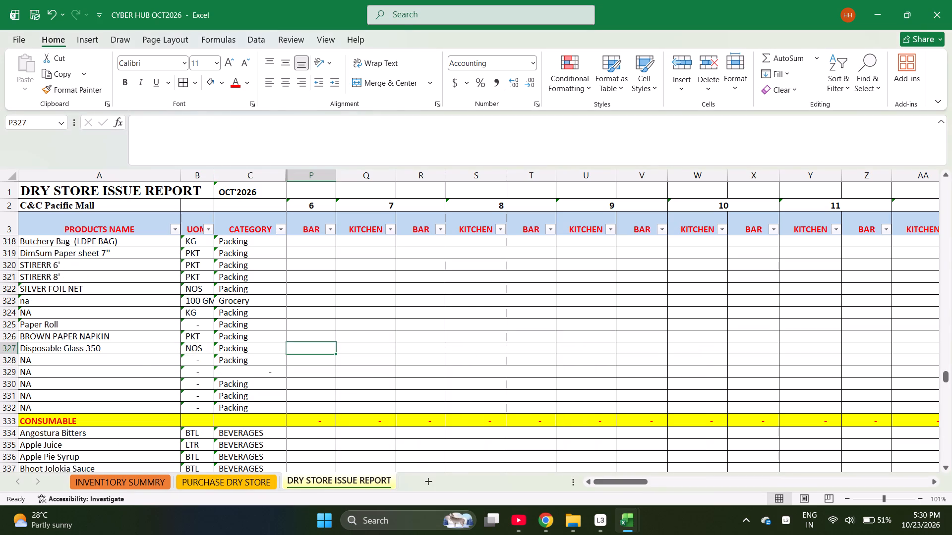
type("10")
key("Return")
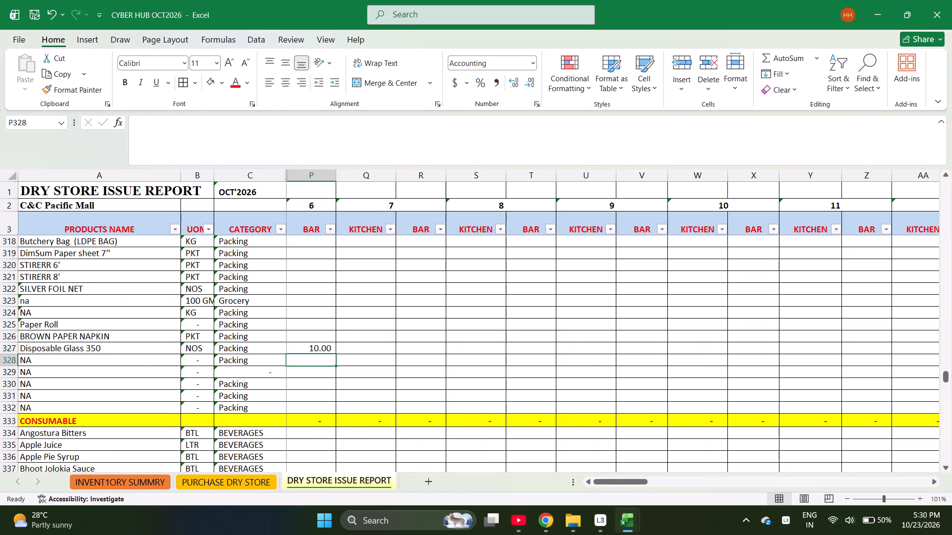
Continue the "disp" search to Disposable Coffee Cups with Lid and enter 10 as the day 6 bar issue.
key("ctrl+f")
key("Return")
key("Escape")
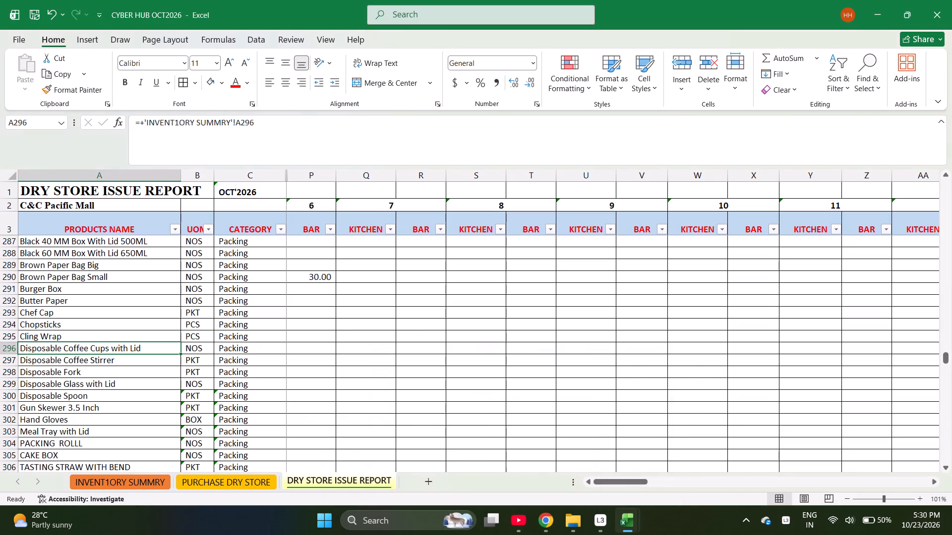
key("Right")
key("Right")
key("Right")
type("10")
key("Return")
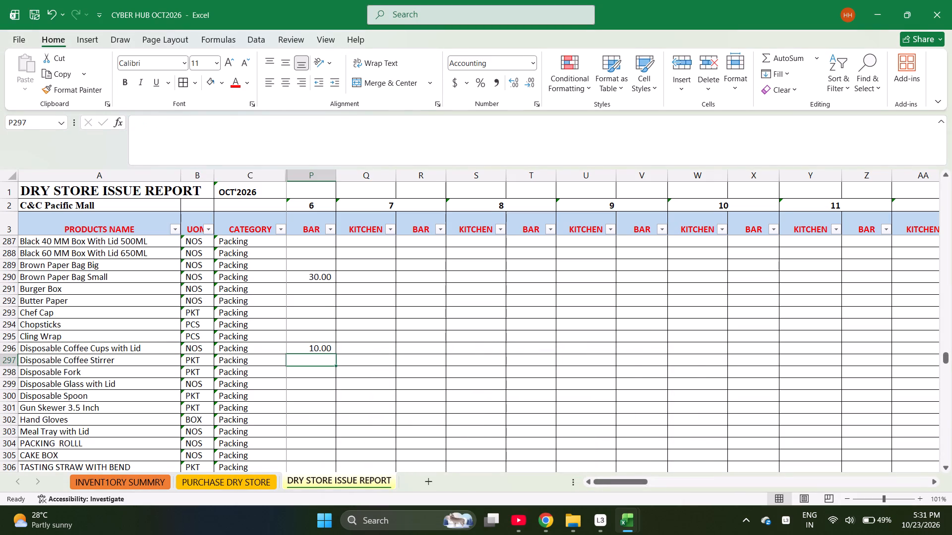
Find Satay Sticks (Sangria) by searching for "sat" and enter 1 as its day 6 bar issue.
key("ctrl+f")
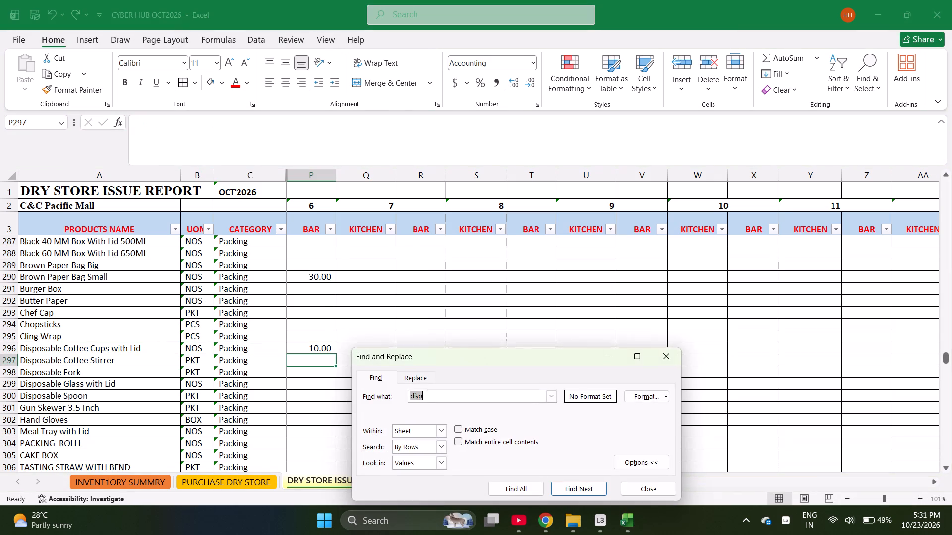
type("sat")
key("Return")
key("Escape")
key("Right")
key("Right")
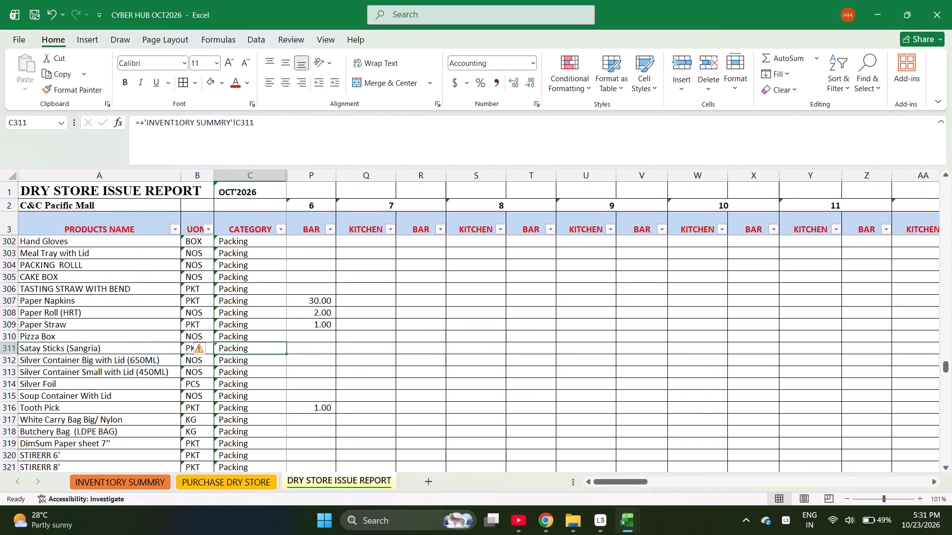
key("Right")
key("1")
key("Return")
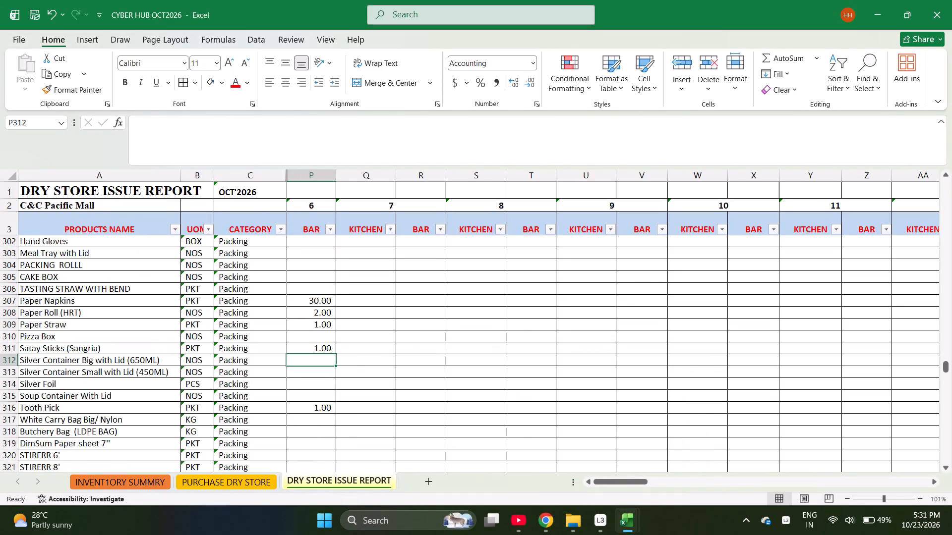
Search for "dish" until reaching VIM DISHWASH GEL and enter 1 as its day 6 bar issue.
key("ctrl+f")
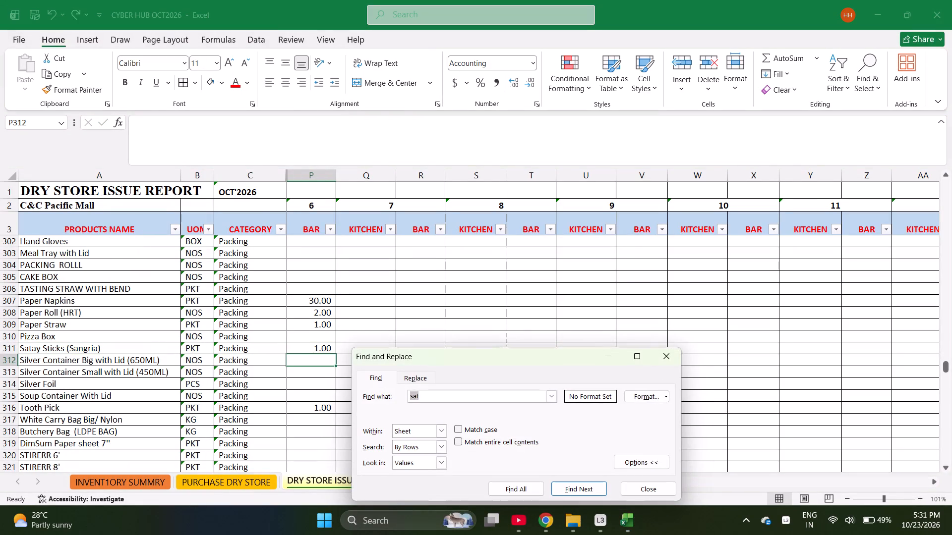
type("dish")
key("Return")
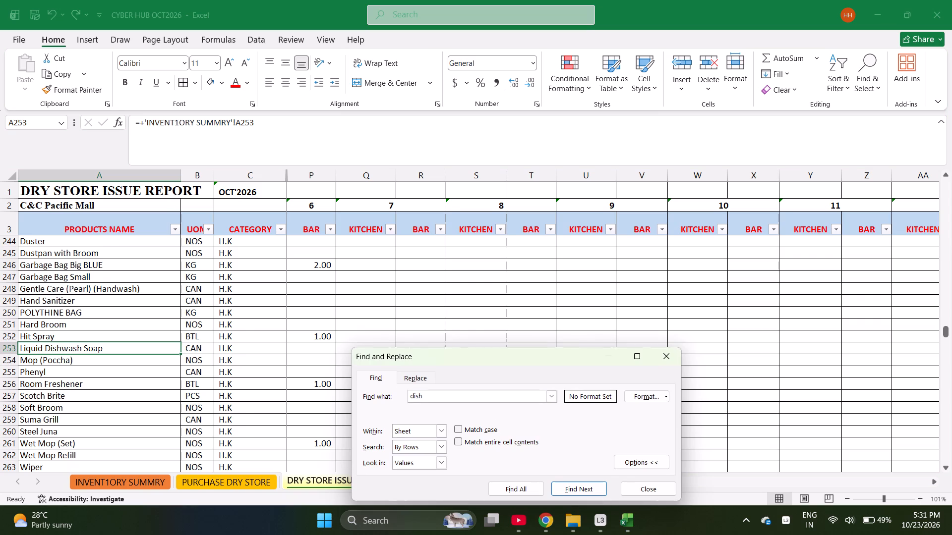
key("Return")
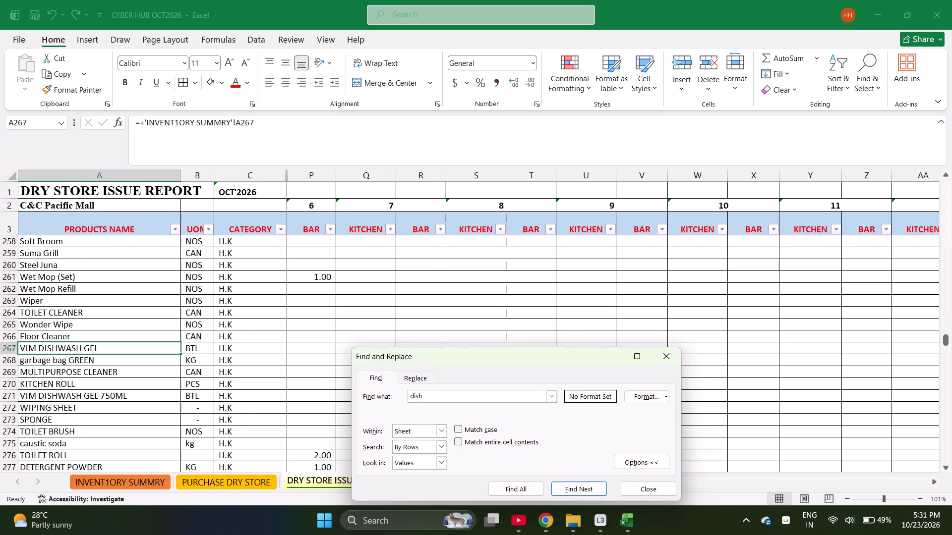
key("Escape")
key("Right")
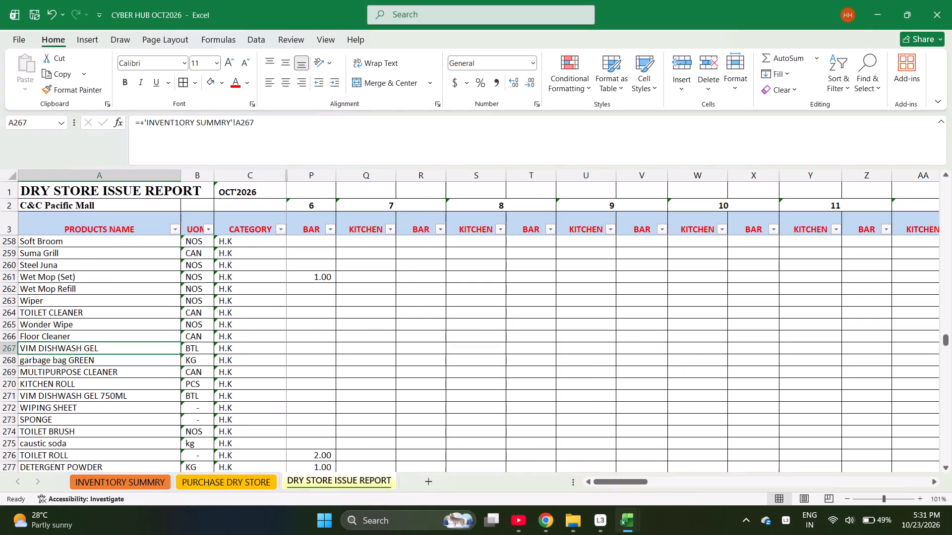
key("Right")
key("Right")
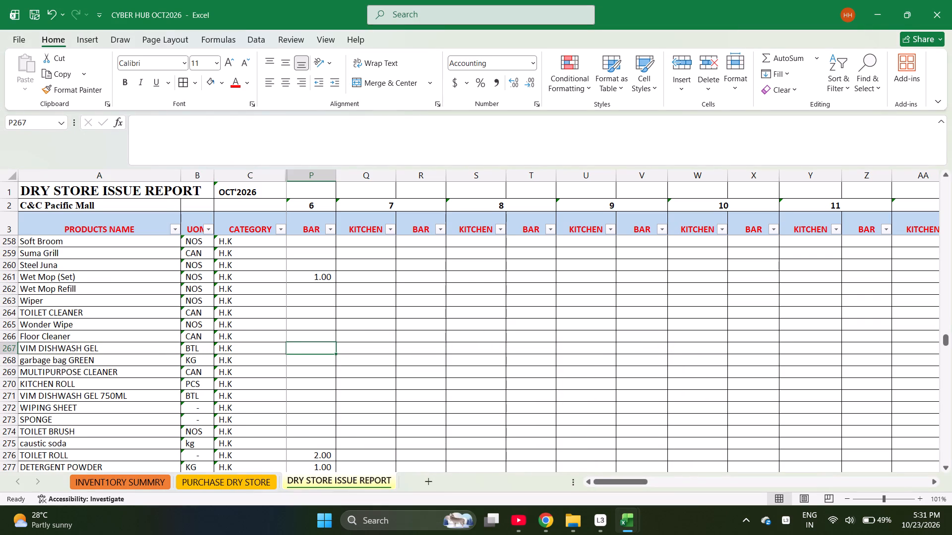
key("1")
key("Return")
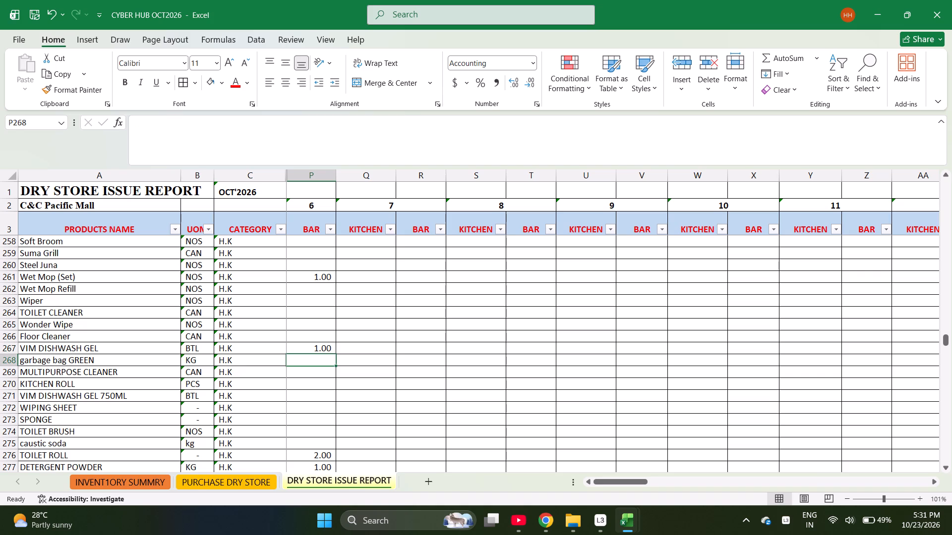
Save the CYBER HUB OCT2026 workbook.
key("ctrl+s")
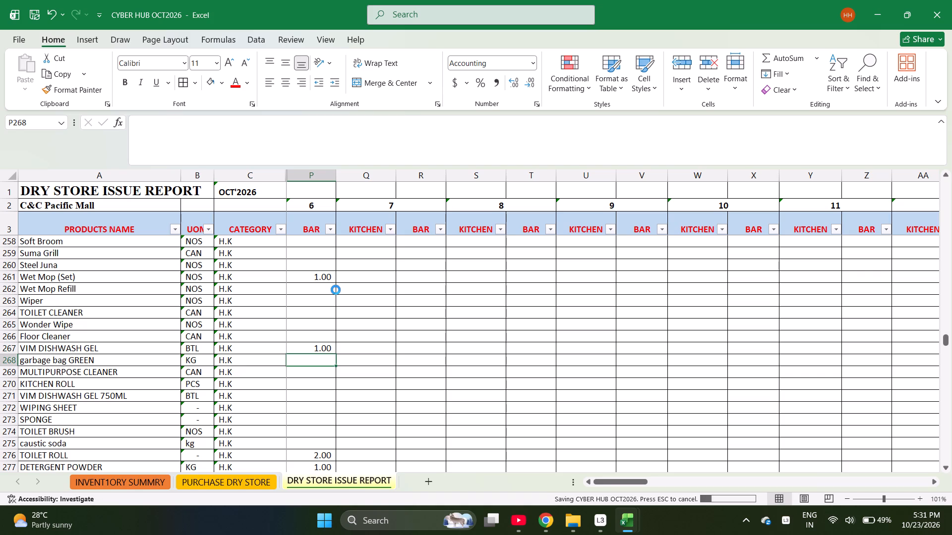
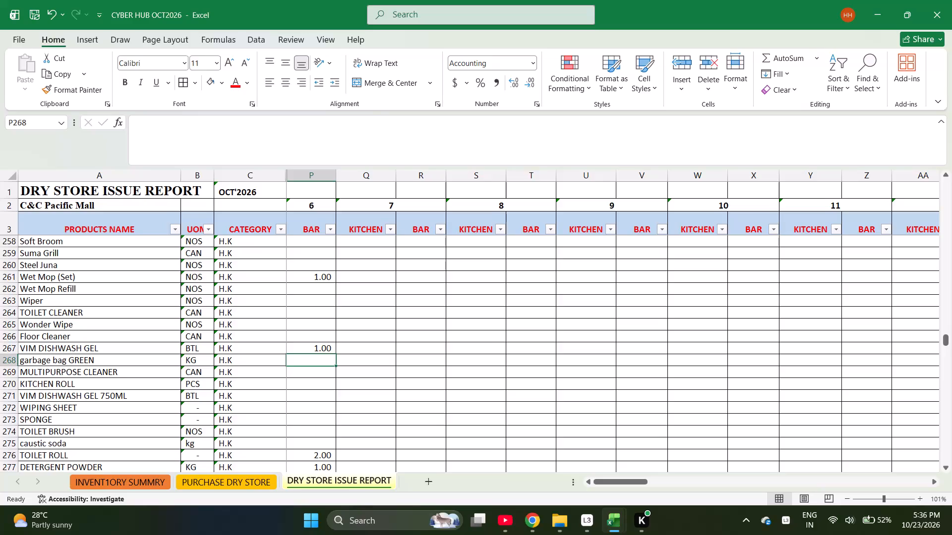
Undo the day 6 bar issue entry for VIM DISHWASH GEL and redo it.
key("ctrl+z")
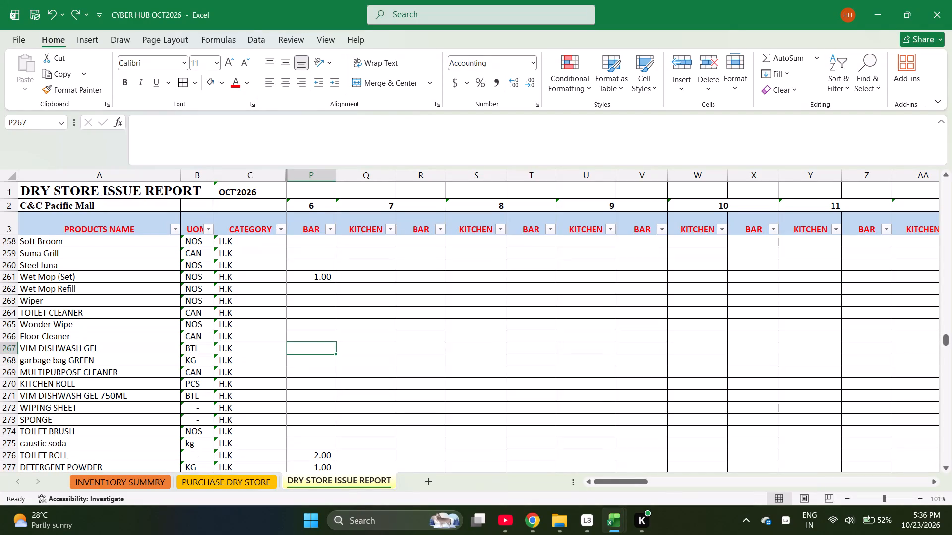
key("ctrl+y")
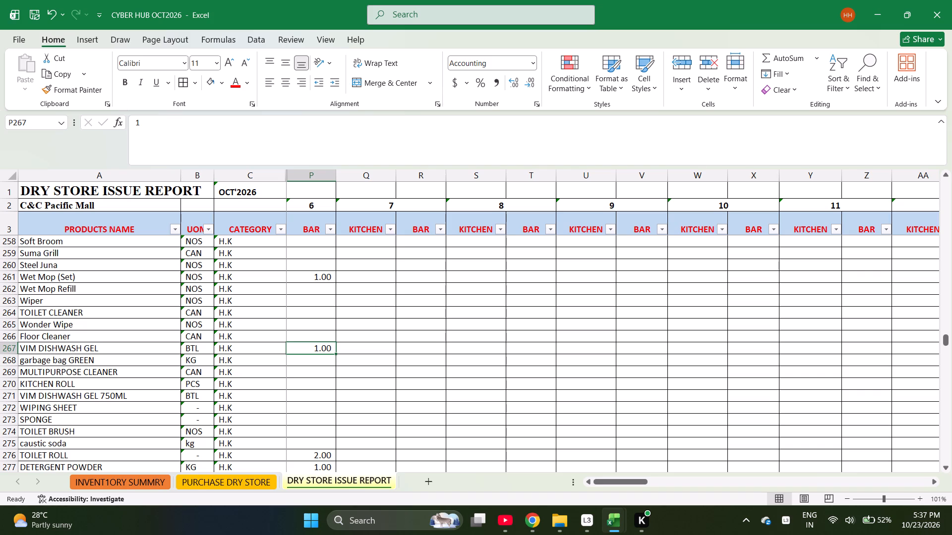
Hide the day 6 BAR column in the dry store issue report and save the workbook.
key("ctrl+0")
key("ctrl+s")
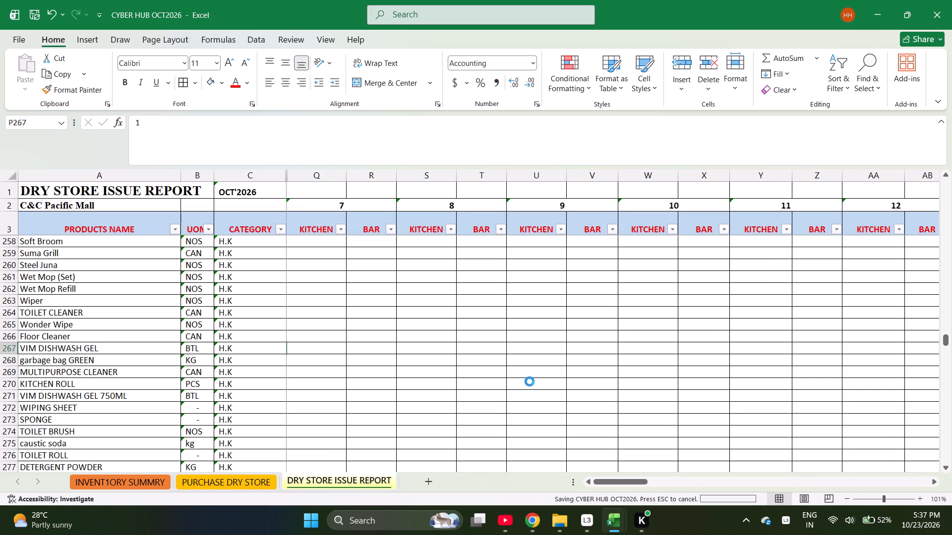
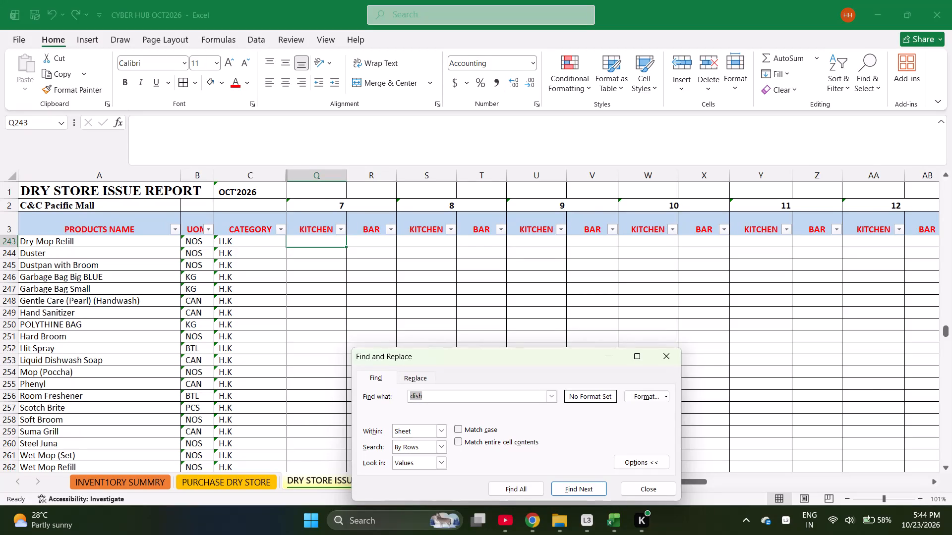
Clear the search term and close the Find and Replace dialog.
key("alt+Tab")
key("alt+Tab")
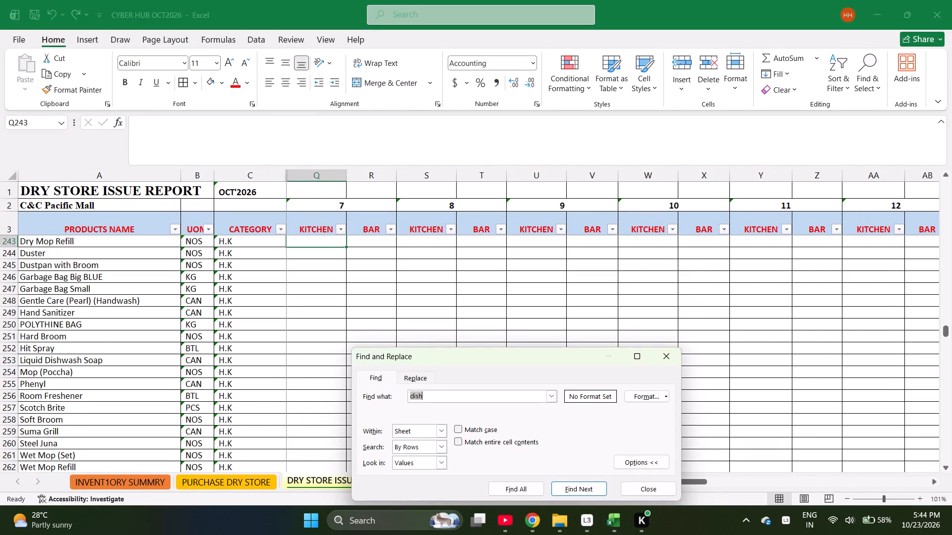
key("BackSpace")
key("BackSpace")
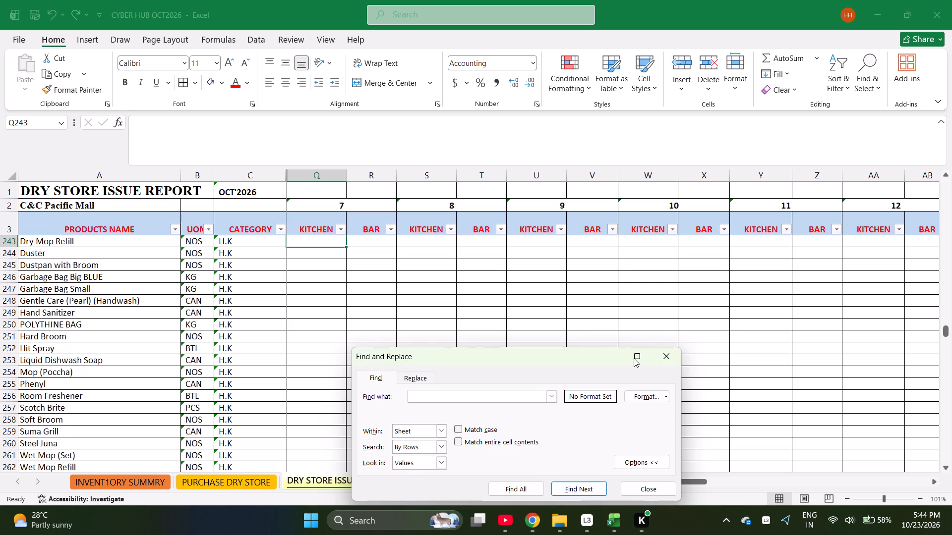
left_click(673, 356)
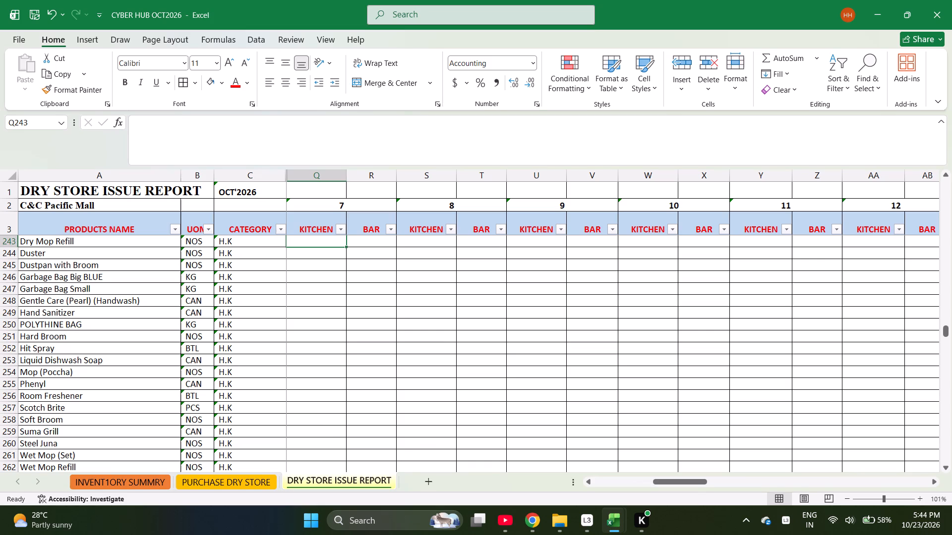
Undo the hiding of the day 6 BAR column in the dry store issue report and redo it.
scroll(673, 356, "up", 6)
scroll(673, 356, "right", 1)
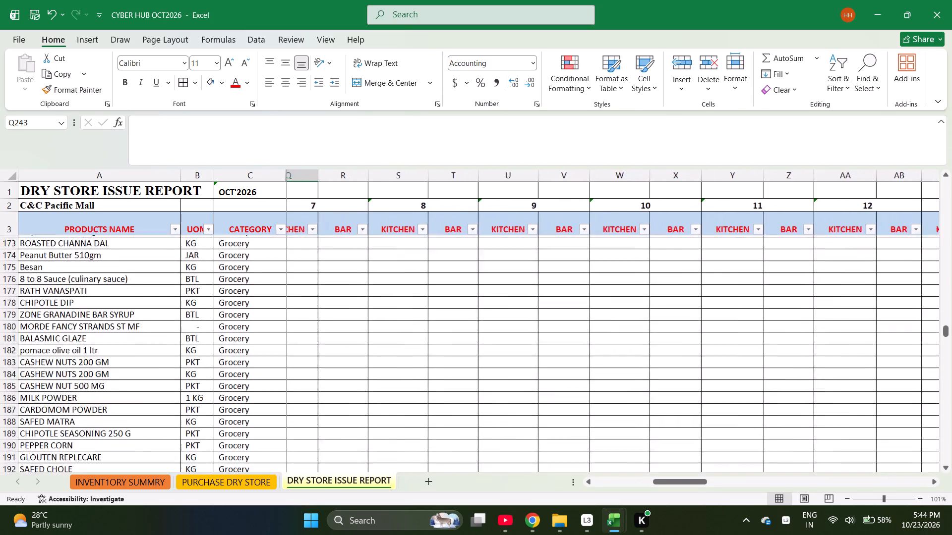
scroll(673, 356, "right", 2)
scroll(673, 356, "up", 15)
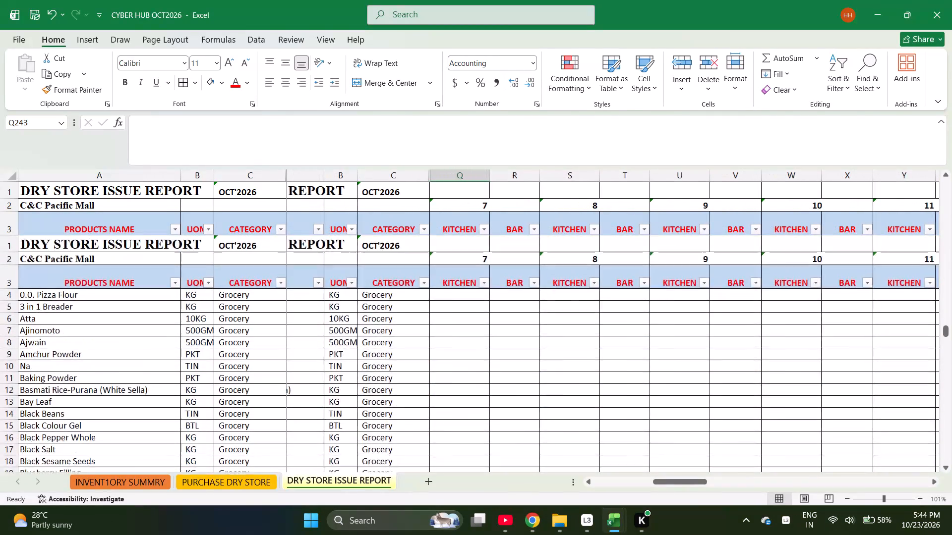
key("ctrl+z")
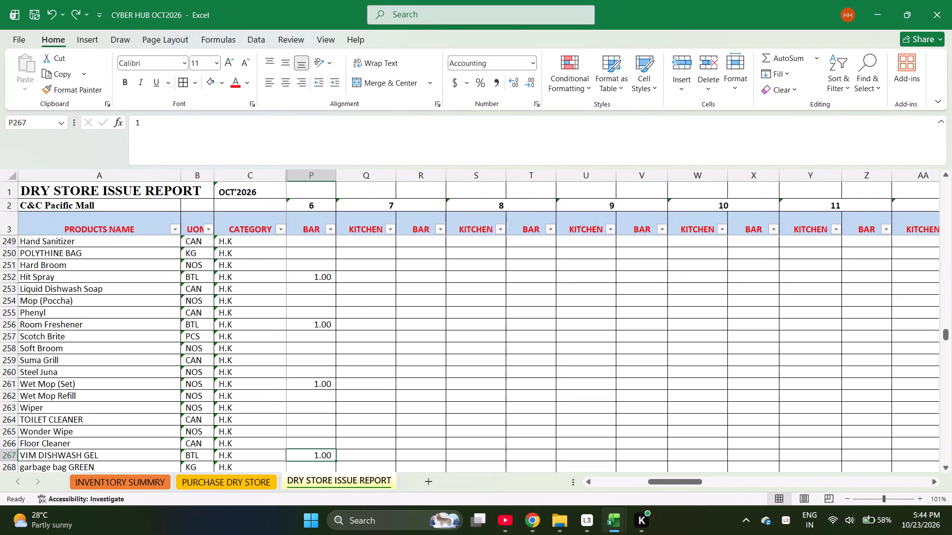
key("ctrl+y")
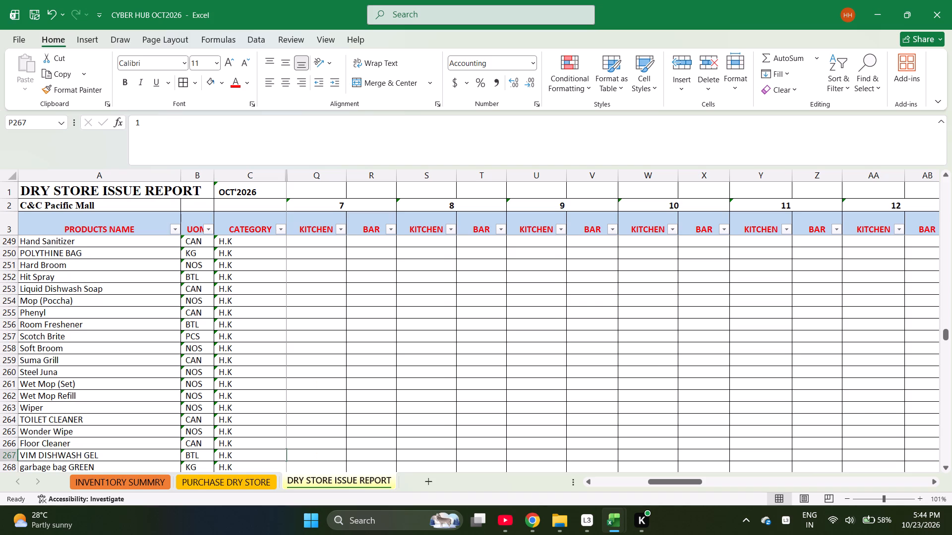
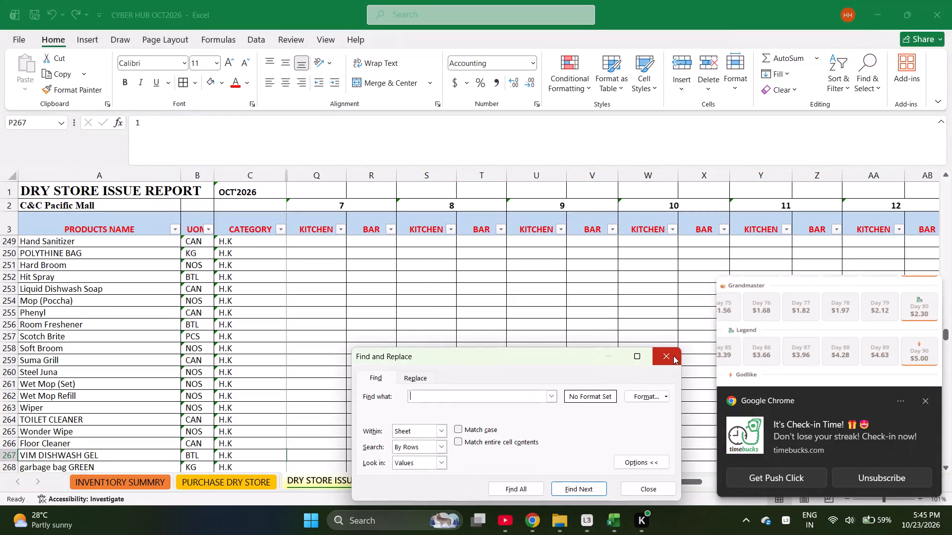
Search for "ketch" and record a day 7 KITCHEN issue of 2 for Tomato Ketchup Refill Pack.
key("Return")
key("Escape")
key("Right")
key("Right")
key("Right")
key("Return")
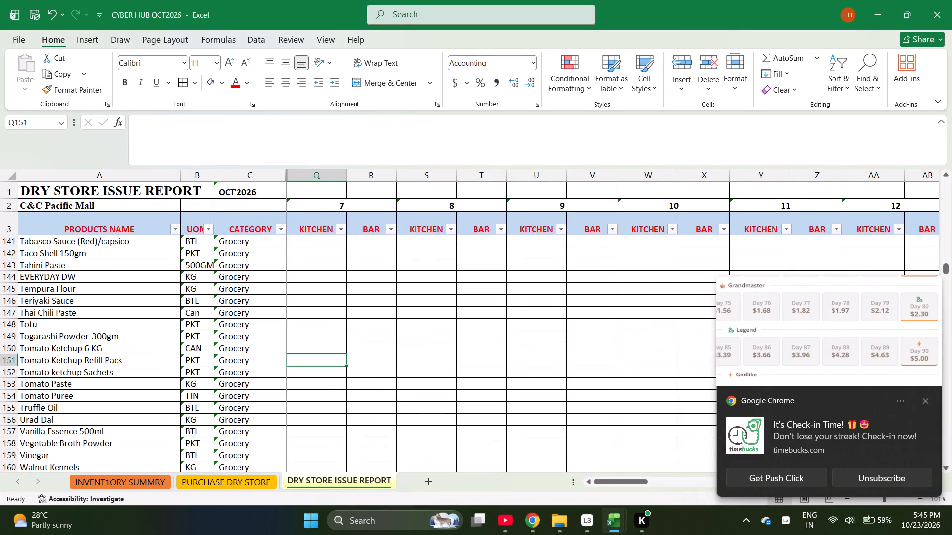
key("2")
key("Return")
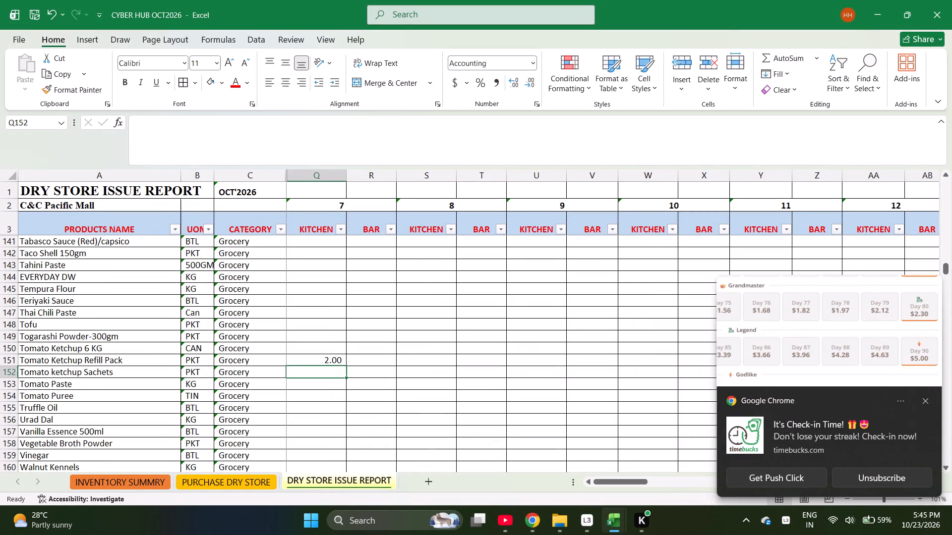
Search for "nylo" and record a day 7 KITCHEN issue of 0.5 for White Carry Bag Big/ Nylon.
key("ctrl+f")
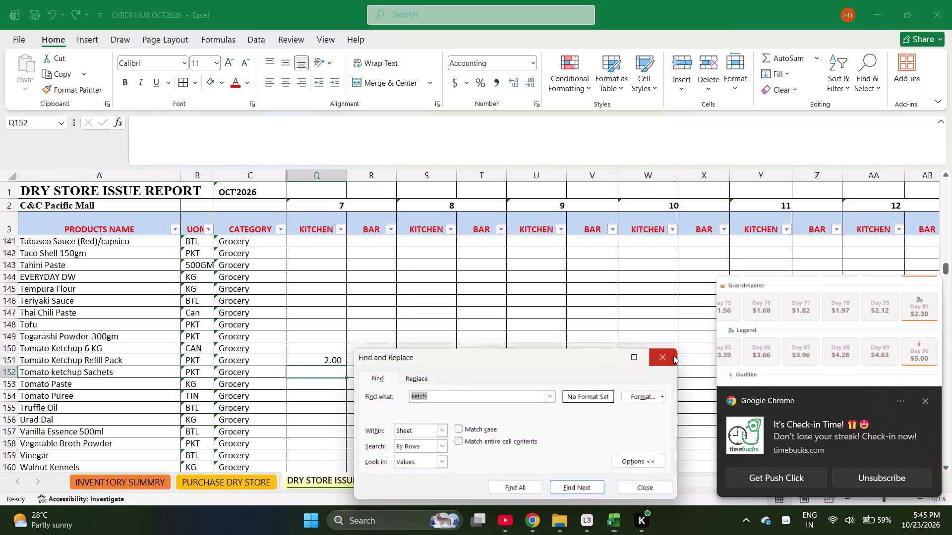
type("ntlon")
key("Return")
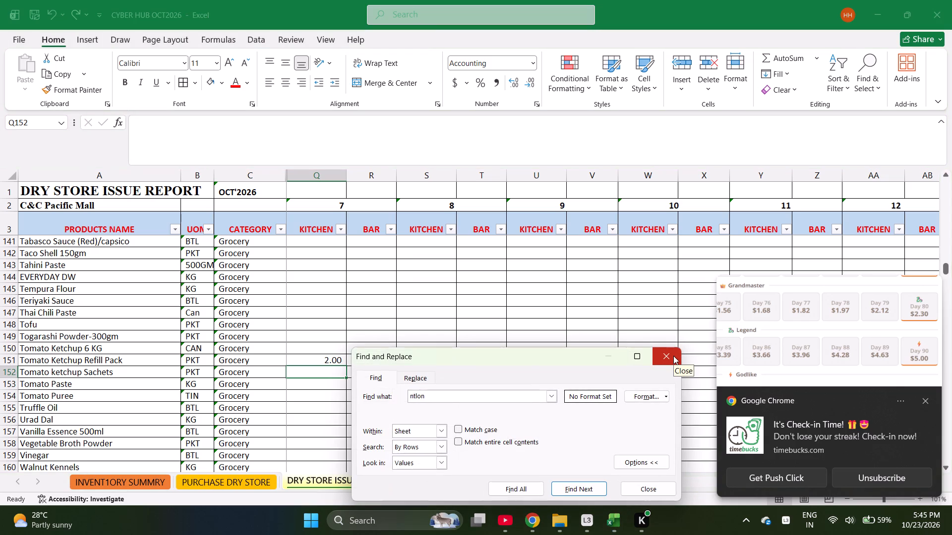
key("Return")
key("BackSpace")
key("BackSpace")
key("BackSpace")
key("BackSpace")
type("ylo")
key("Return")
key("Escape")
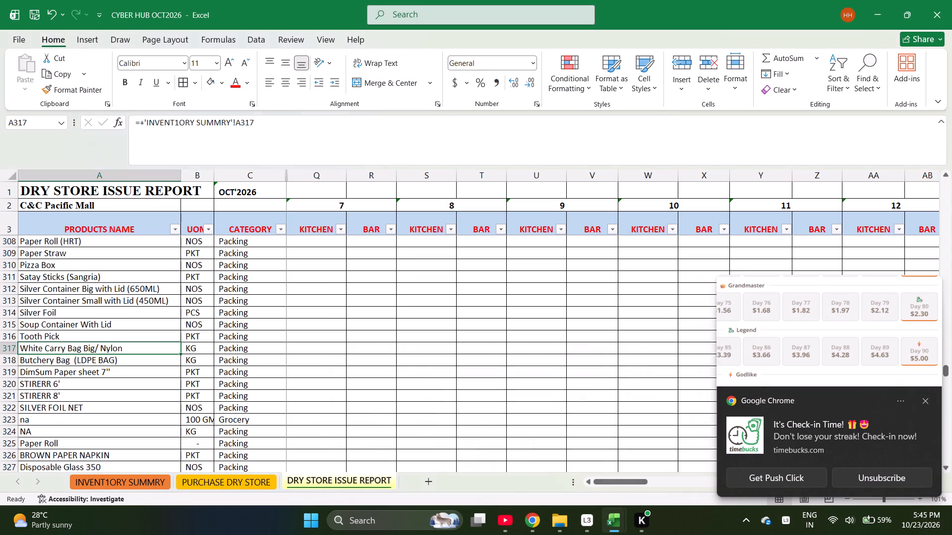
key("Right")
key("Right")
key("Right")
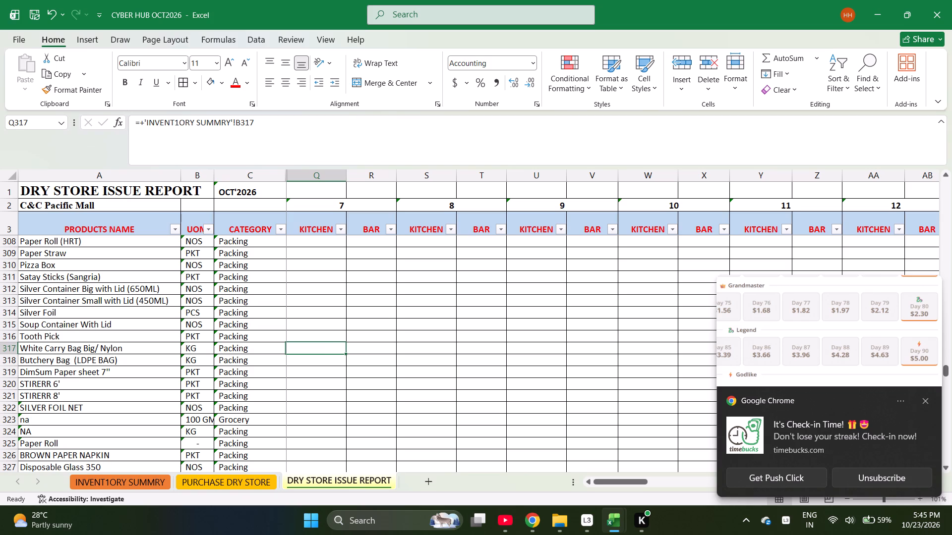
type("0.5")
key("Return")
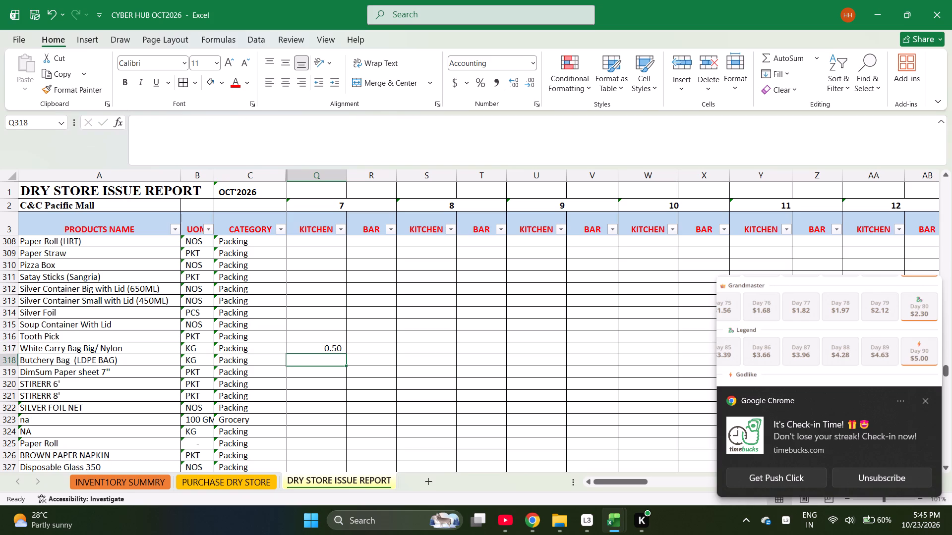
Search for "bag s" and record a day 7 KITCHEN issue of 20 for Brown Paper Bag Small.
key("ctrl+f")
type("bag s")
key("Return")
key("Escape")
key("Right")
key("Right")
key("Right")
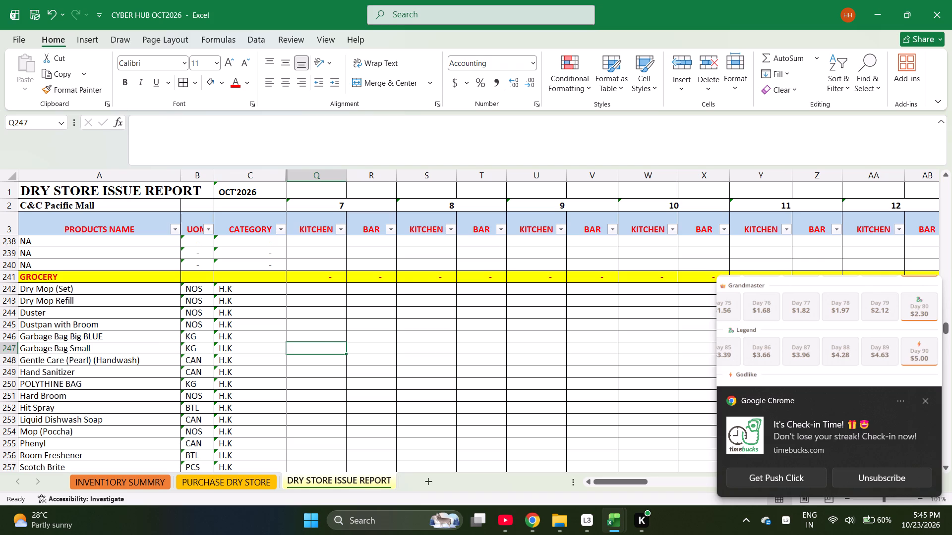
key("ctrl+f")
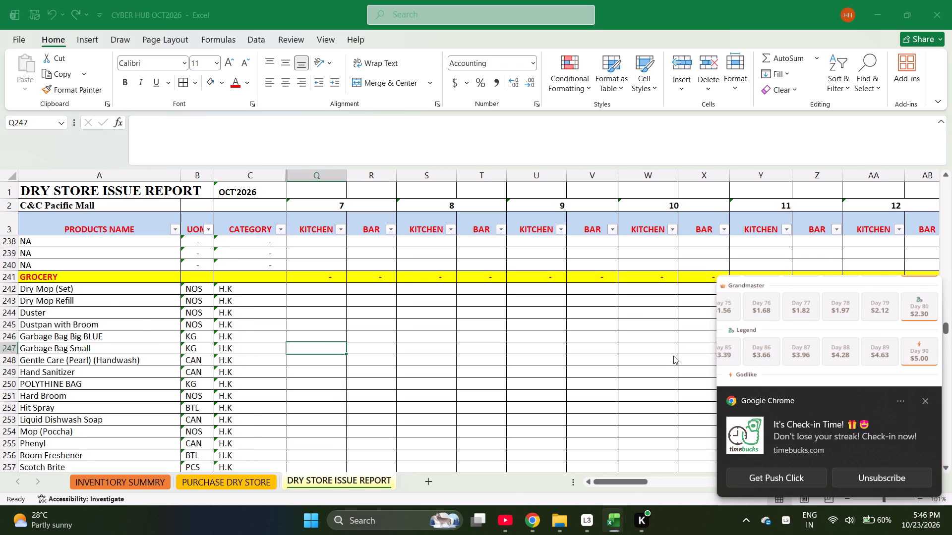
key("Return")
key("Escape")
key("Right")
key("Right")
key("Right")
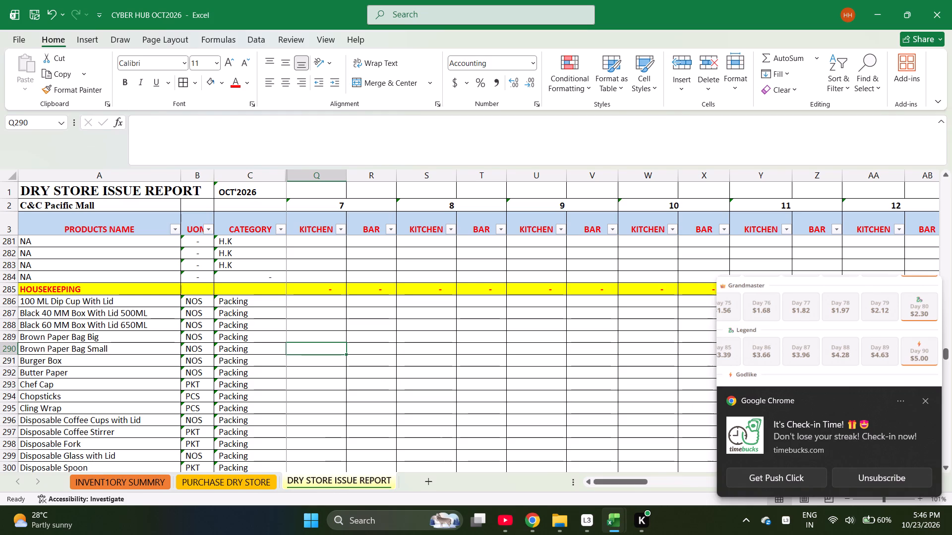
type("20")
key("Return")
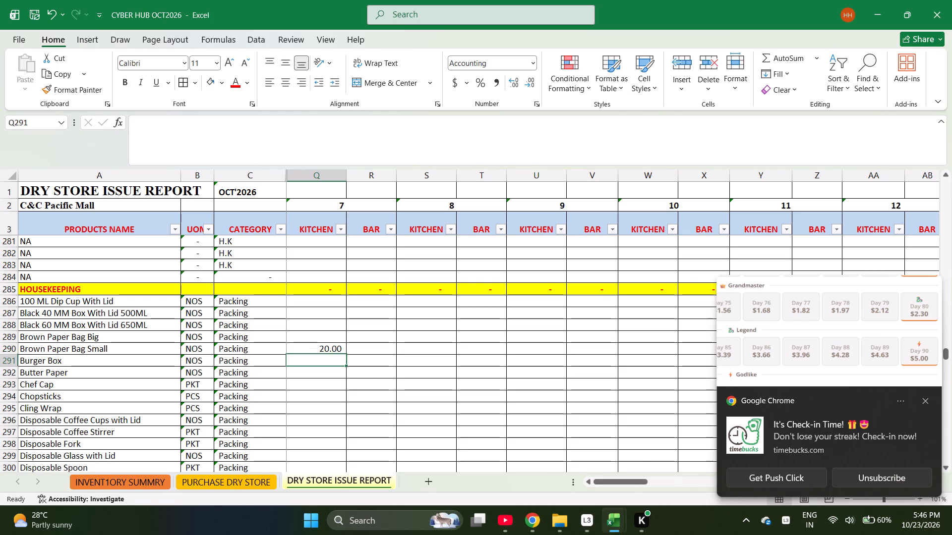
Search for "silv" and record a day 7 KITCHEN issue of 10 for Silver Container Small with Lid (450ML).
key("ctrl+f")
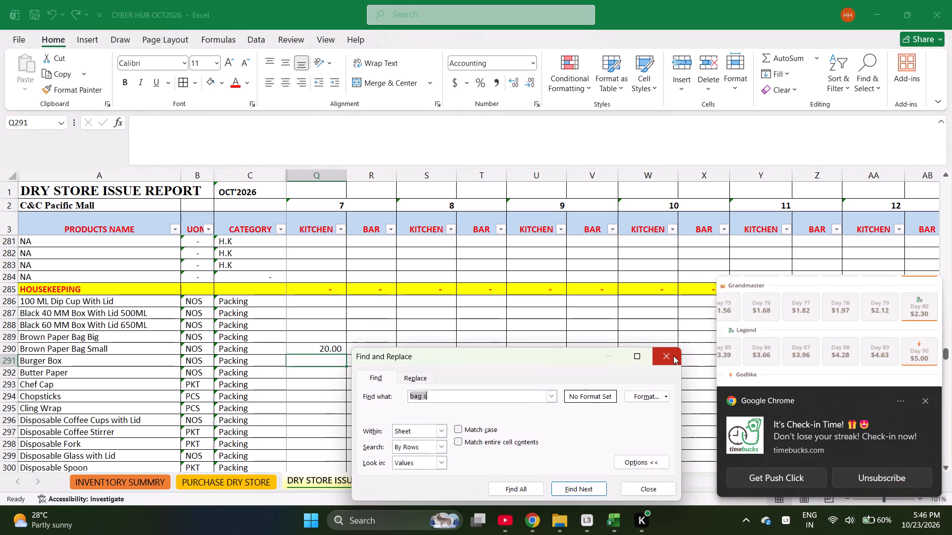
type("silv")
key("Return")
key("Escape")
key("Right")
key("Right")
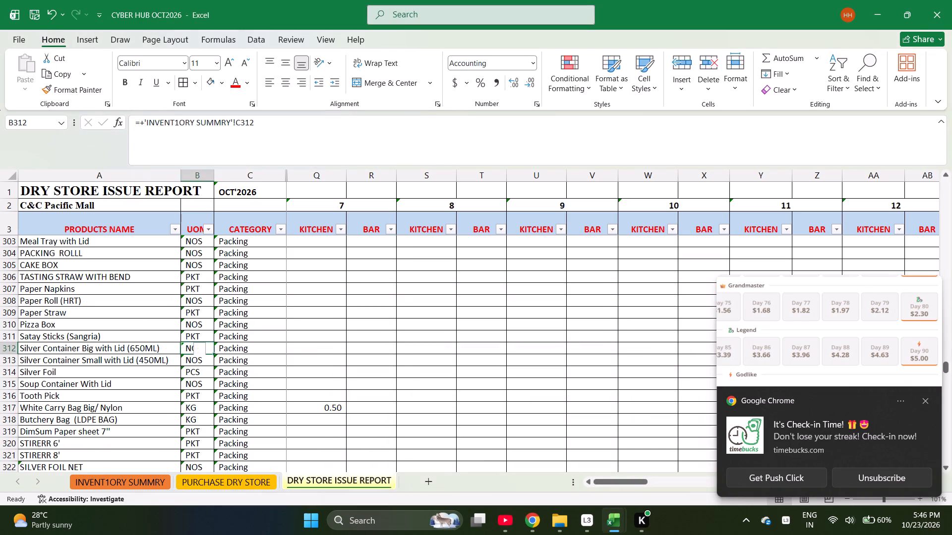
key("Right")
key("Return")
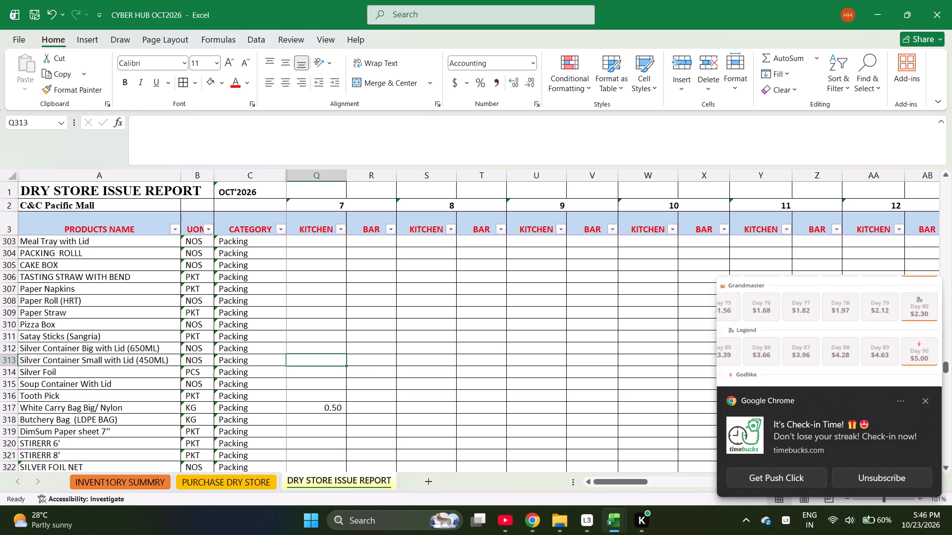
type("10")
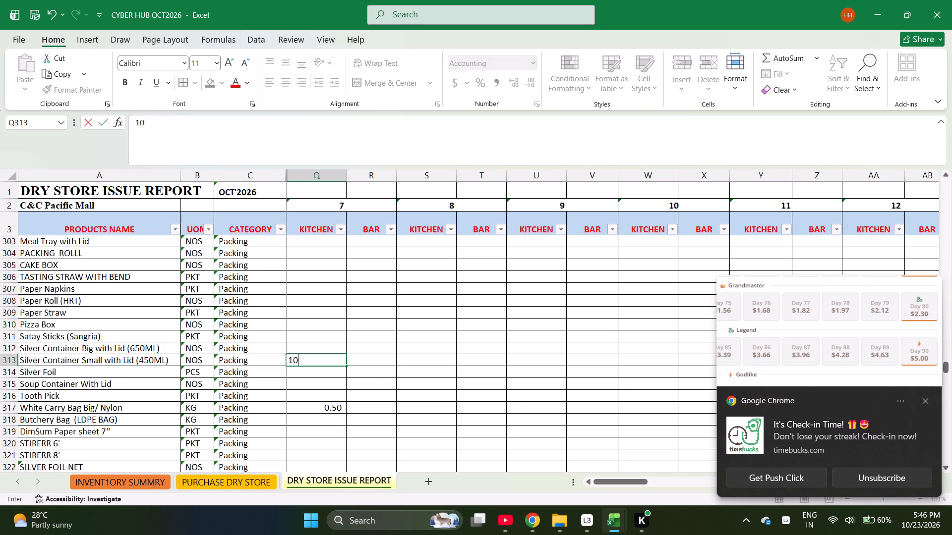
key("Return")
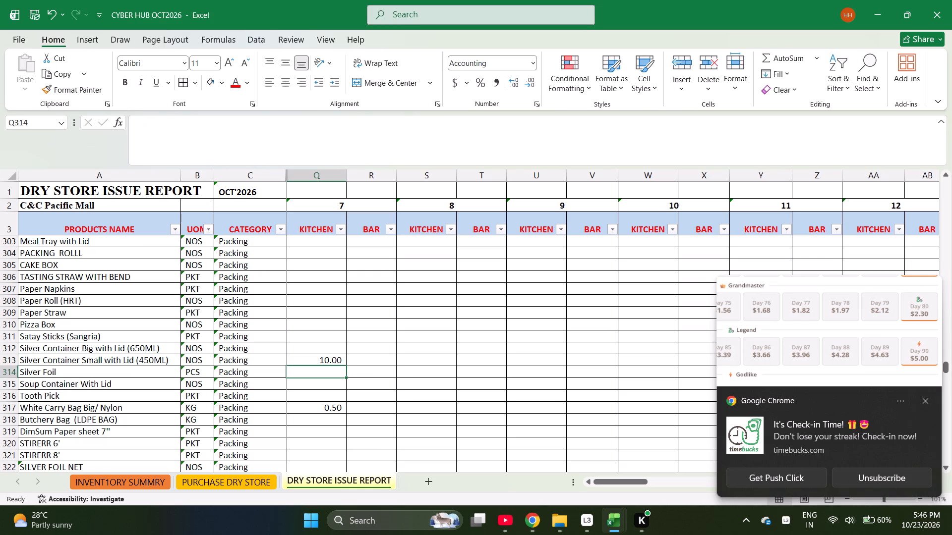
Record a day 7 KITCHEN issue of 20 for Silver Container Big with Lid (650ML).
key("Up")
key("Up")
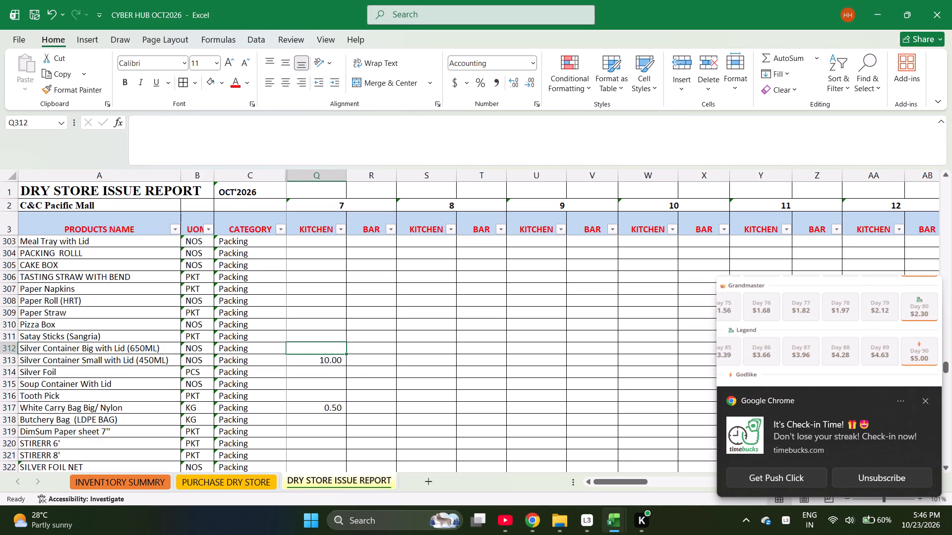
type("20")
key("Return")
Record a day 7 KITCHEN issue of 1 for Silver Foil.
key("Down")
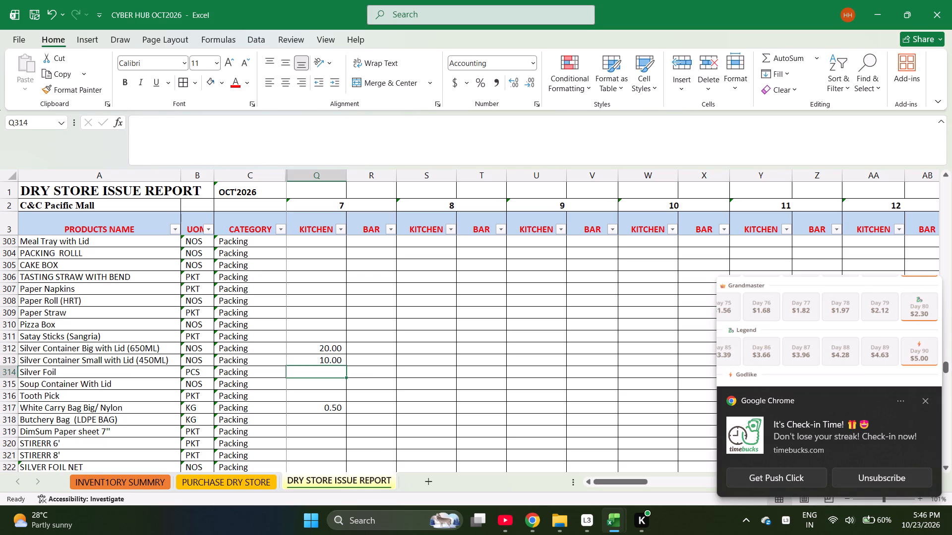
key("Down")
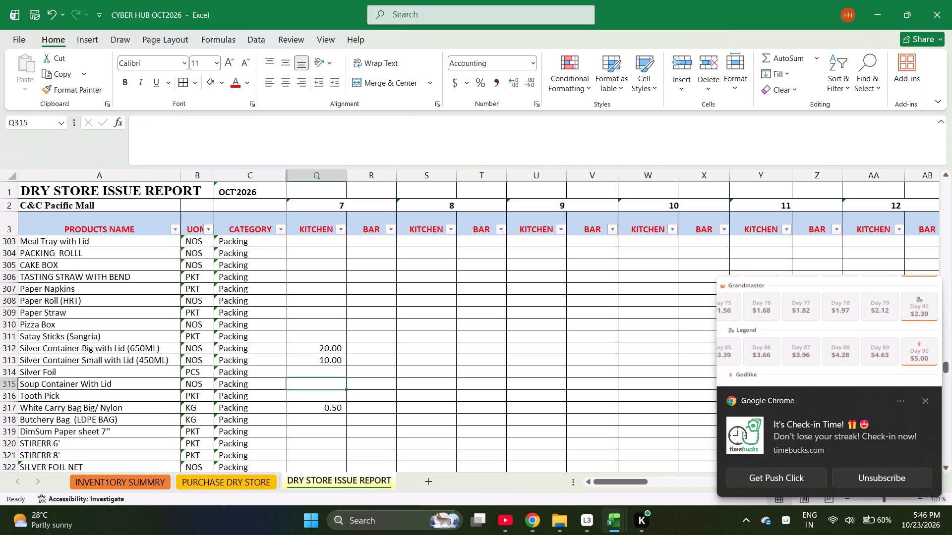
key("ctrl+f")
key("Down")
key("Escape")
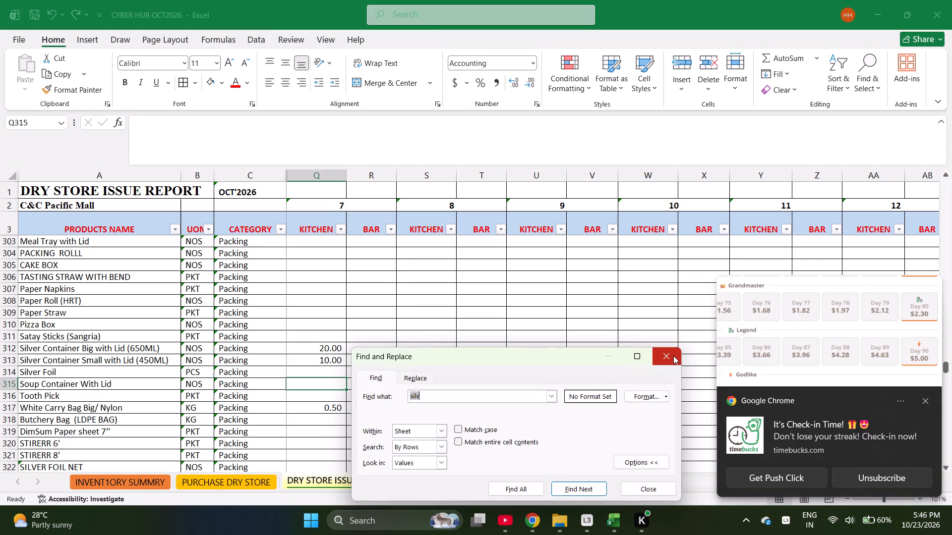
key("Up")
key("Escape")
key("Escape")
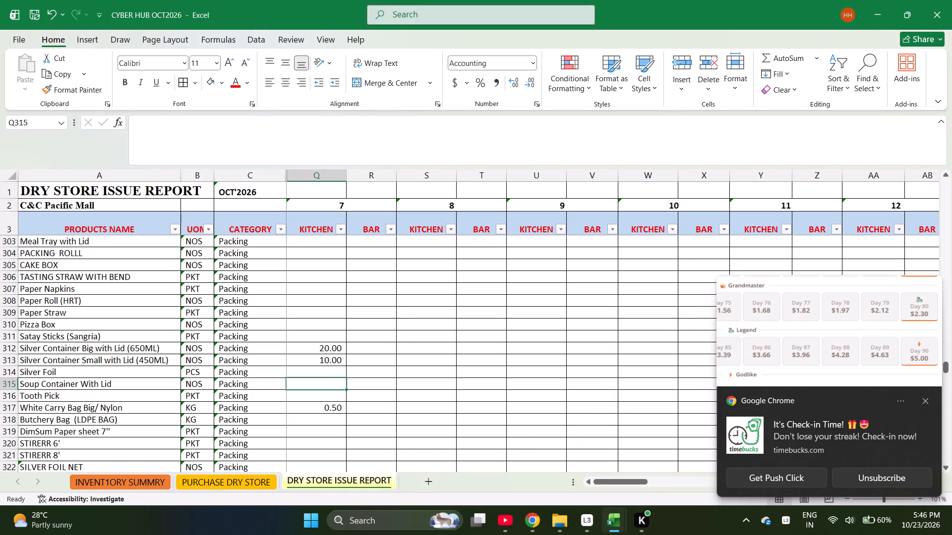
key("Up")
key("1")
key("Return")
Search for "room f" and record a day 7 KITCHEN issue of 1 for Room Freshener.
key("ctrl+f")
type("room f")
key("Return")
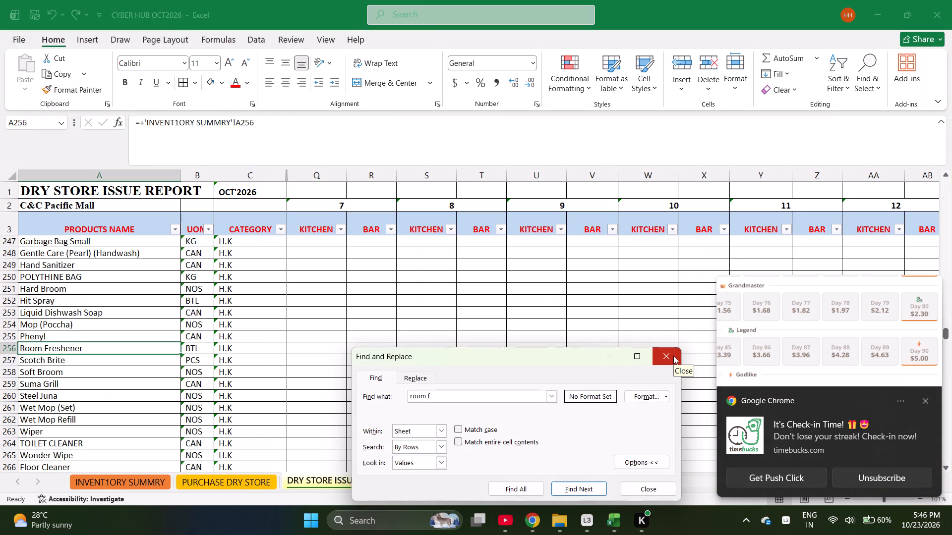
key("Escape")
key("Right")
key("Right")
key("Right")
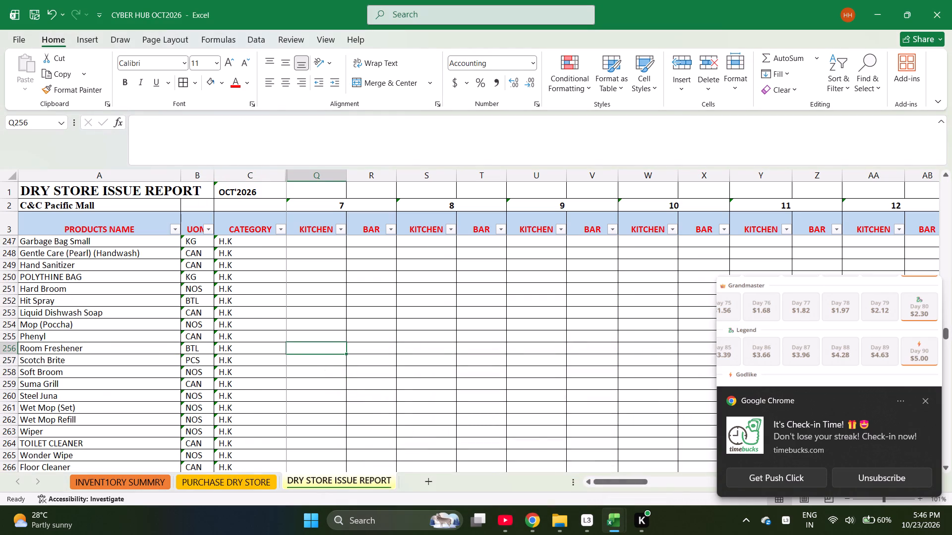
key("1")
key("Return")
Search for "bag b" and record a day 7 KITCHEN issue of 1 for Garbage Bag Big BLUE.
key("ctrl+f")
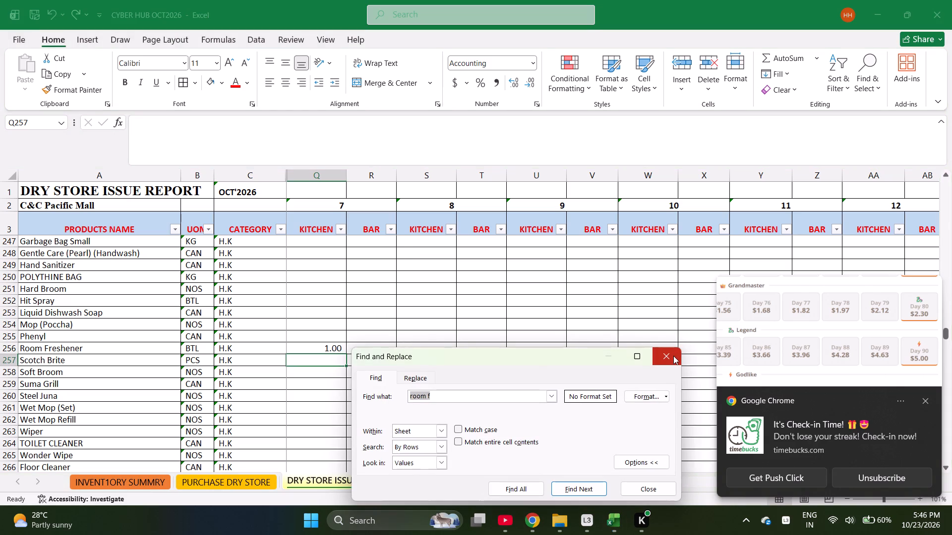
type("ga")
key("BackSpace")
key("BackSpace")
key("BackSpace")
type("bag b")
key("Return")
key("Escape")
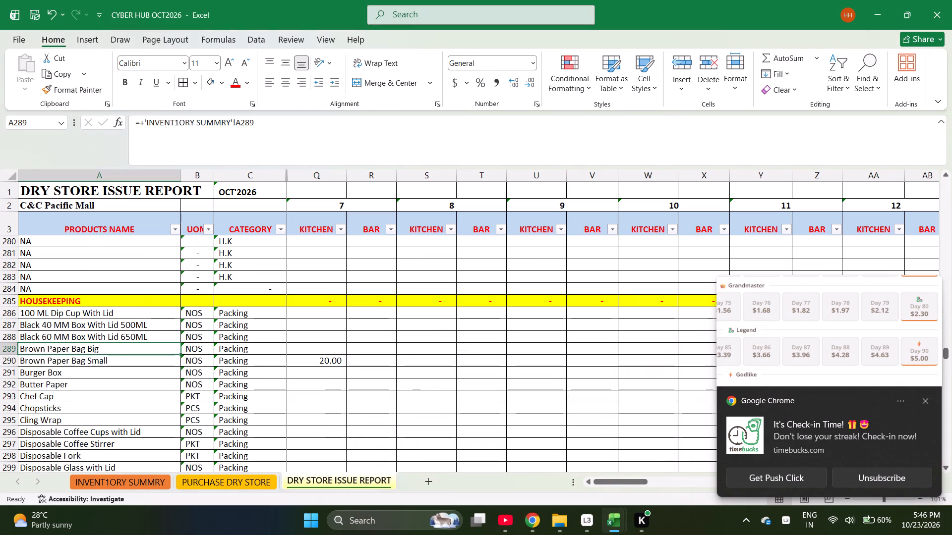
key("ctrl+f")
key("Return")
key("Escape")
key("ctrl+f")
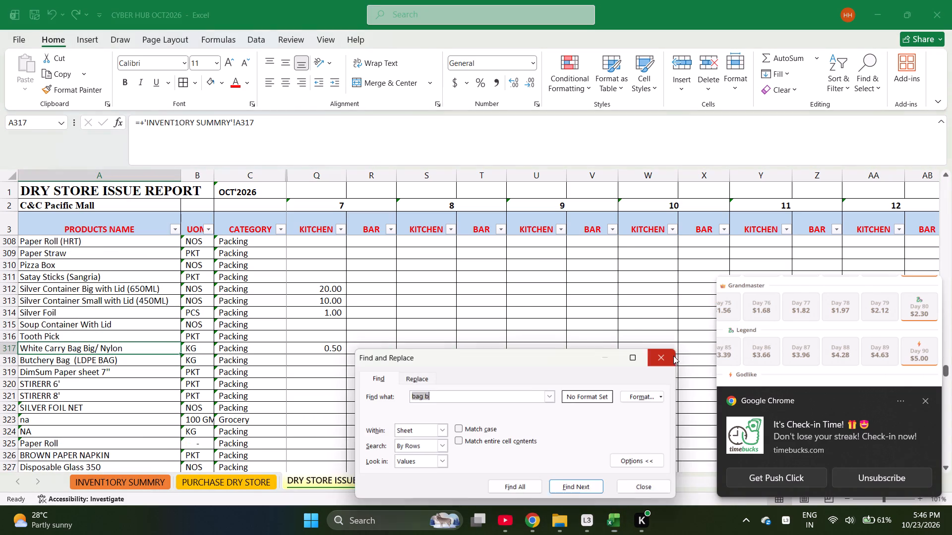
key("Return")
key("Escape")
key("Right")
key("Right")
key("Right")
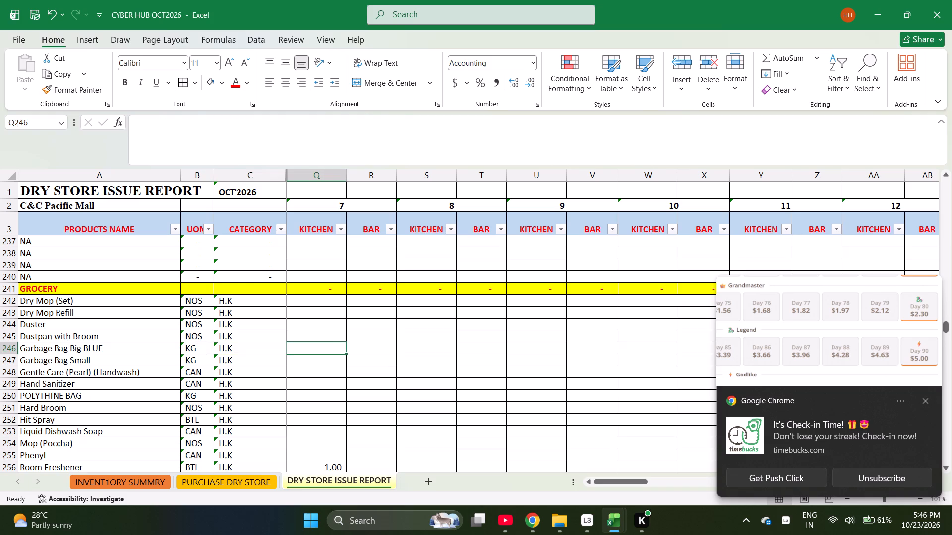
key("1")
key("Return")
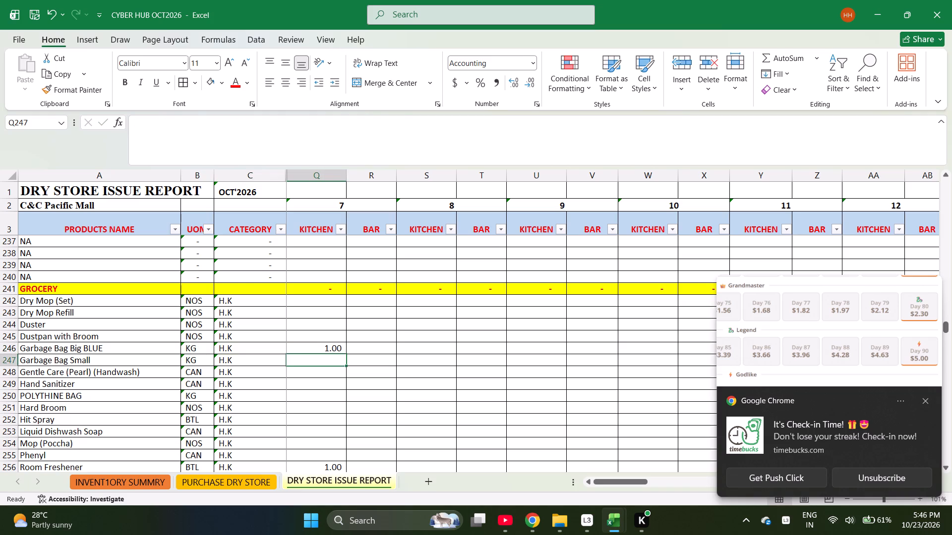
Search for "wonder w" and record a day 7 KITCHEN issue of 1 for Wonder Wipe.
key("ctrl+f")
type("wonder")
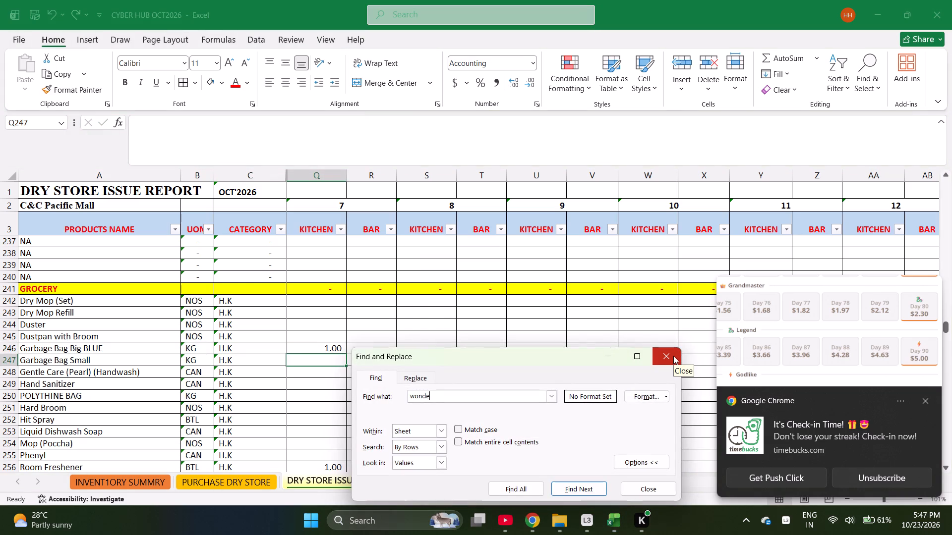
key("space")
type("w")
key("Return")
key("Escape")
key("Right")
key("Right")
key("Right")
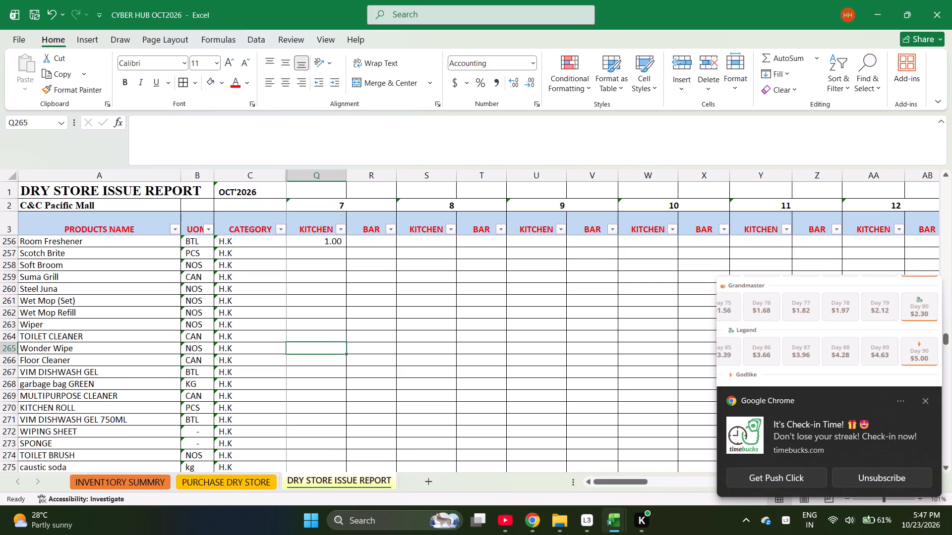
key("1")
key("Return")
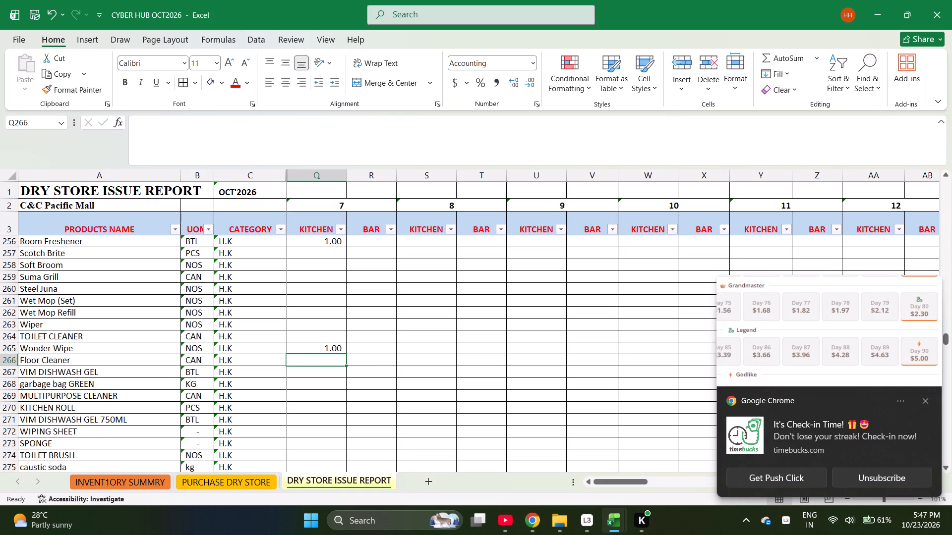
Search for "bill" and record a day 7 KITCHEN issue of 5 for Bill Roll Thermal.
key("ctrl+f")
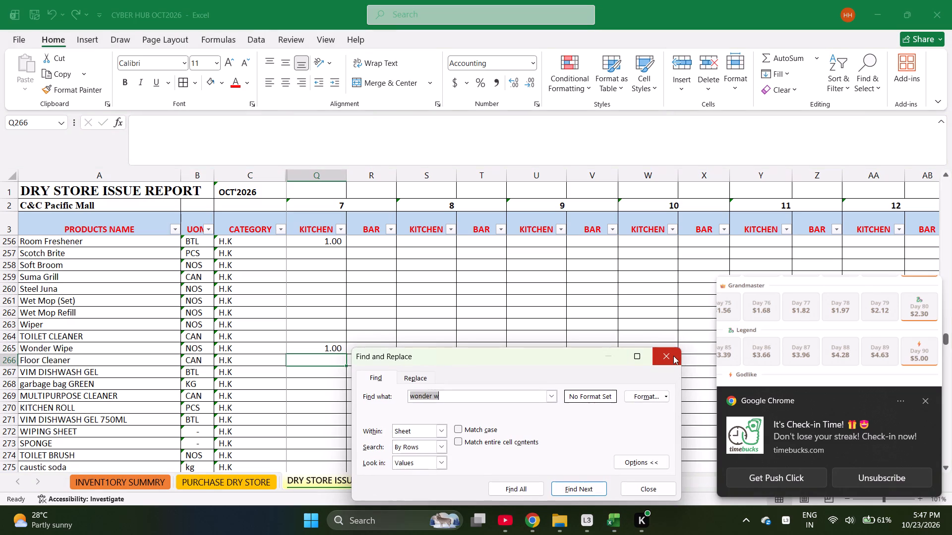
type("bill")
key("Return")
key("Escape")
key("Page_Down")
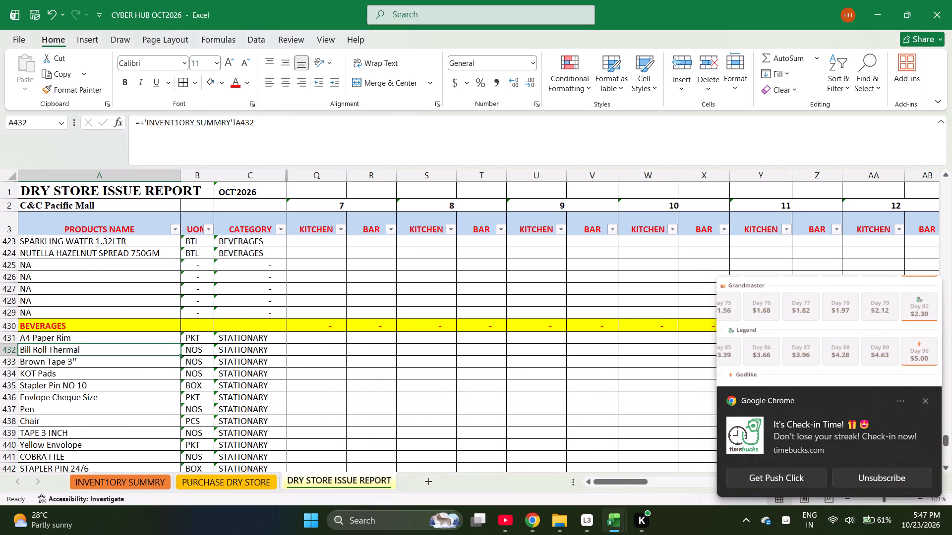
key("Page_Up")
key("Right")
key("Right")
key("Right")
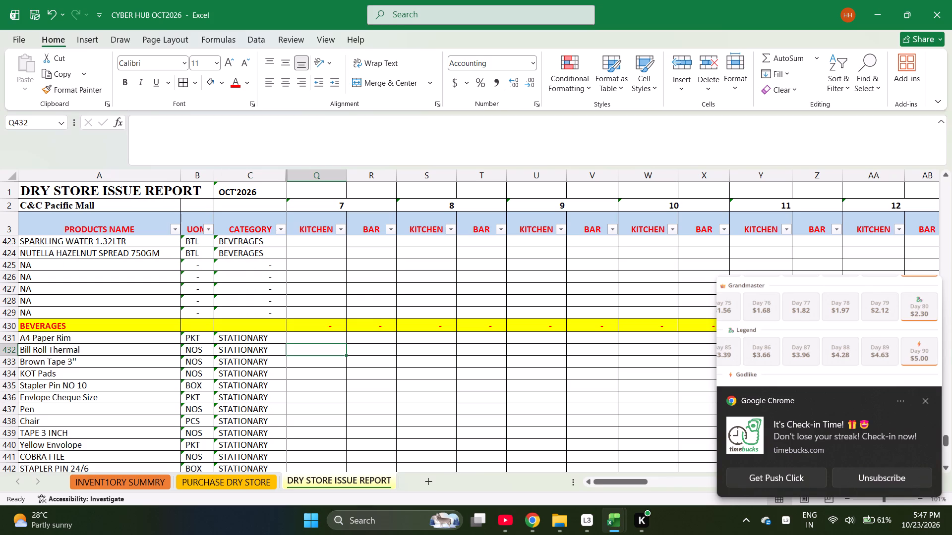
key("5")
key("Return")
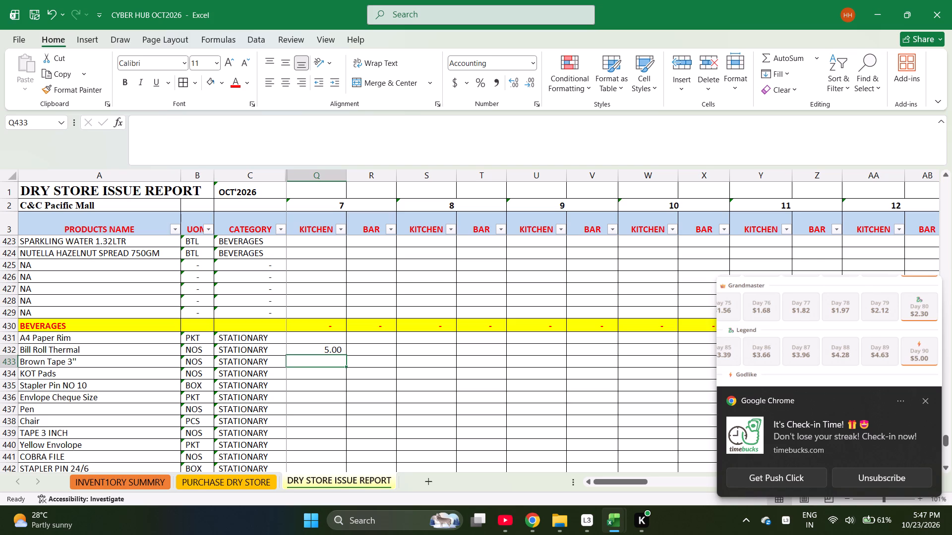
Record the day 7 issue of 5 for Bill Roll Thermal under BAR and clear its KITCHEN entry.
key("Up")
key("Right")
key("5")
key("Up")
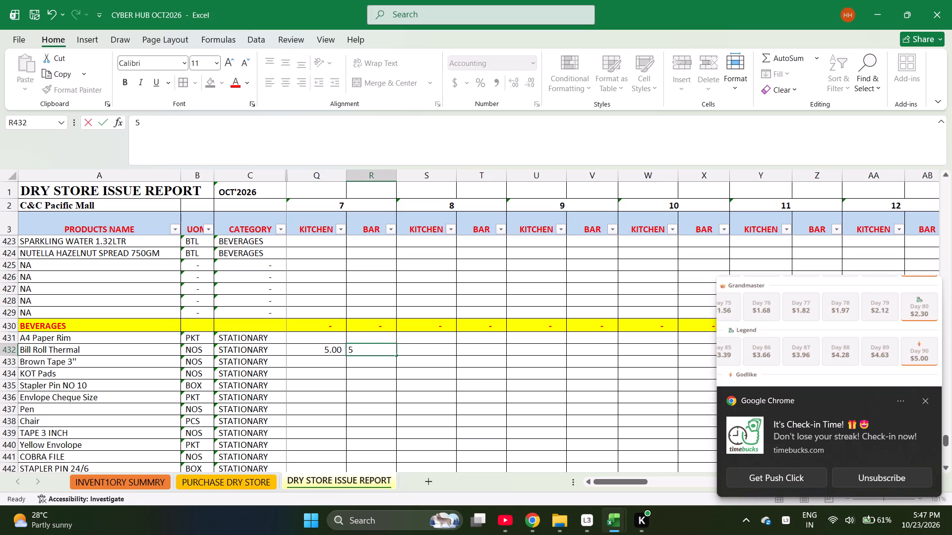
key("Left")
key("Down")
key("Delete")
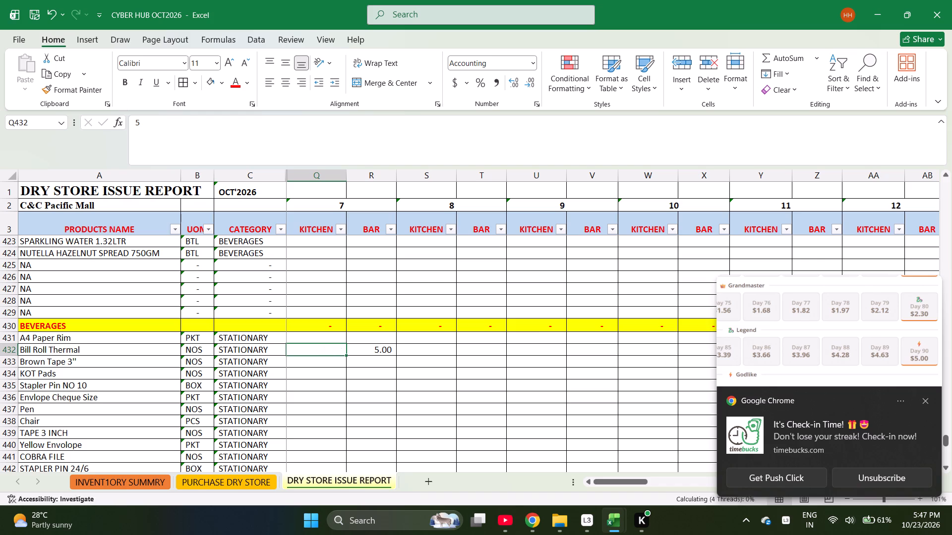
Copy the day 7 KITCHEN quantities from Brown Paper Bag Small through White Carry Bag Big/ Nylon into the same rows of day 7 BAR.
key("ctrl+Down")
key("ctrl+Up")
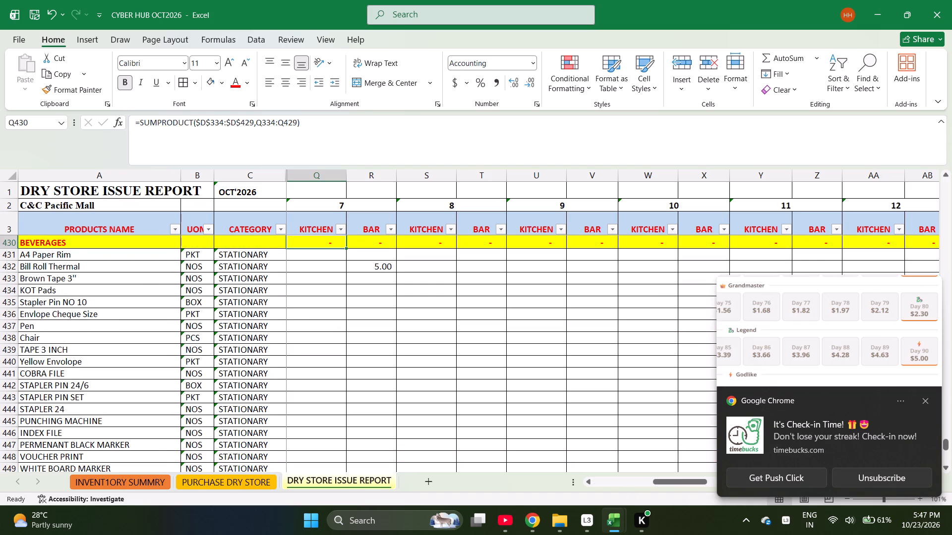
key("ctrl+Up")
key("ctrl+Up")
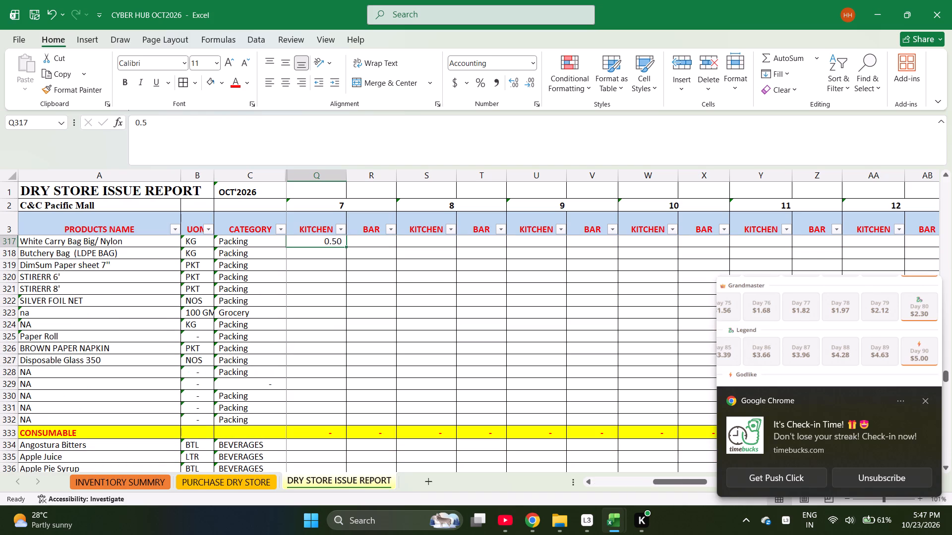
key("shift+Up")
key("ctrl+shift+Up")
key("ctrl+shift+Up")
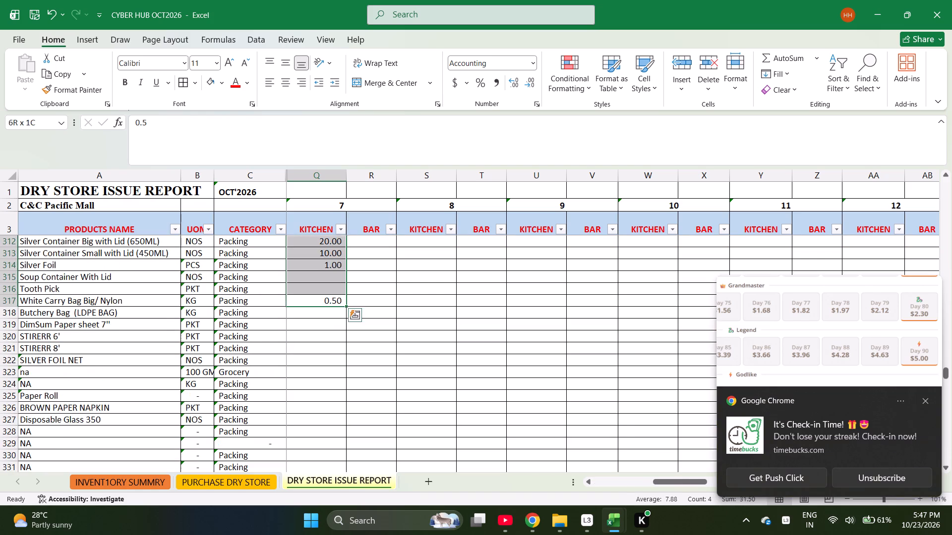
key("ctrl+shift+Up")
key("ctrl+shift+Up")
key("ctrl+shift+Down")
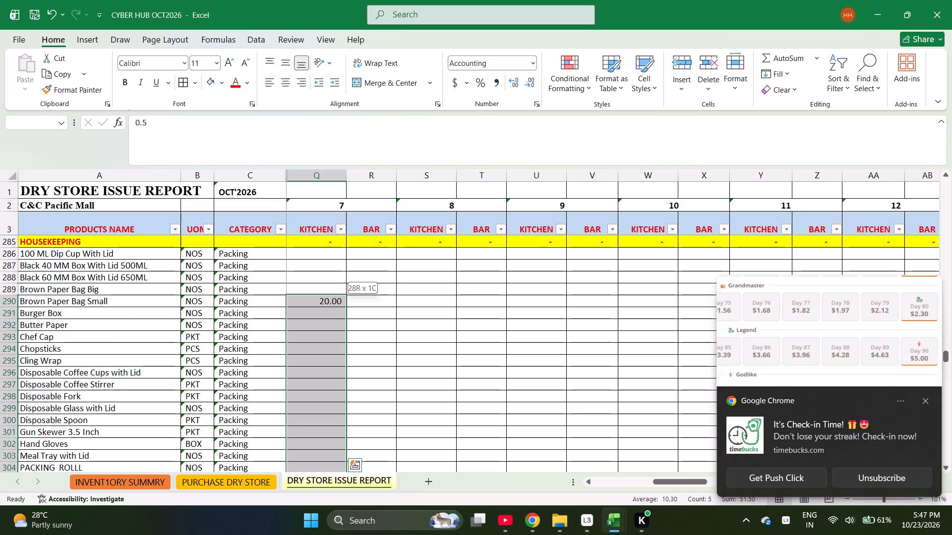
key("ctrl+c")
key("Right")
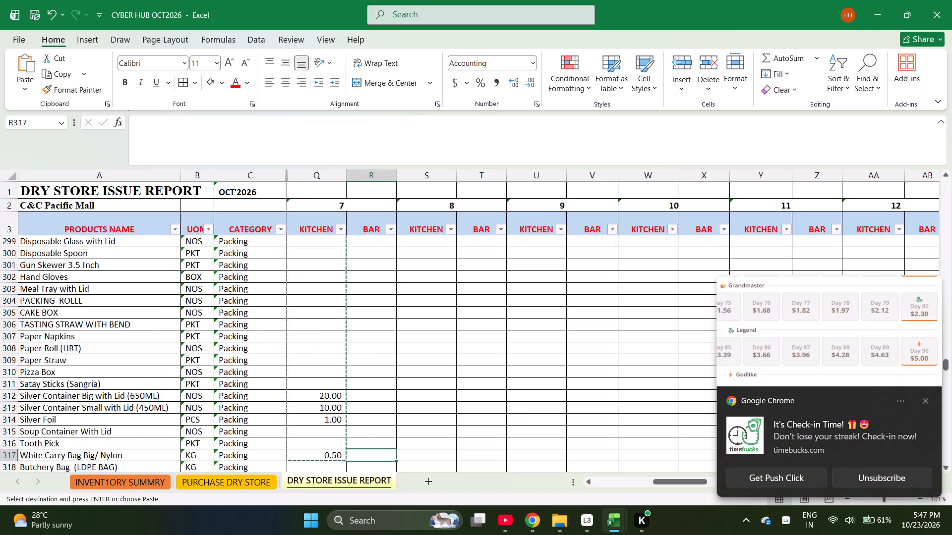
key("Left")
key("ctrl+Up")
key("ctrl+Up")
key("ctrl+Up")
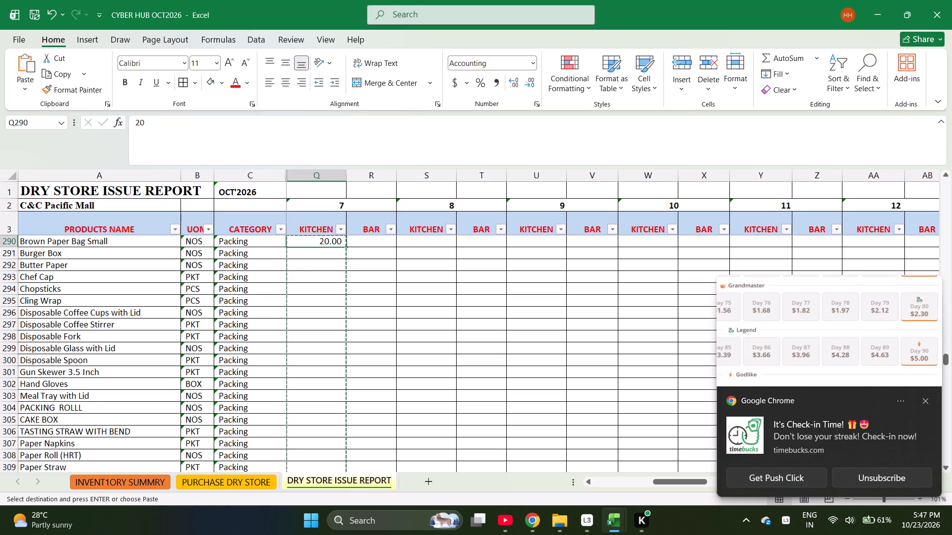
key("Right")
key("Return")
Clear the day 7 KITCHEN quantities from Brown Paper Bag Small through White Carry Bag Big/ Nylon.
key("Left")
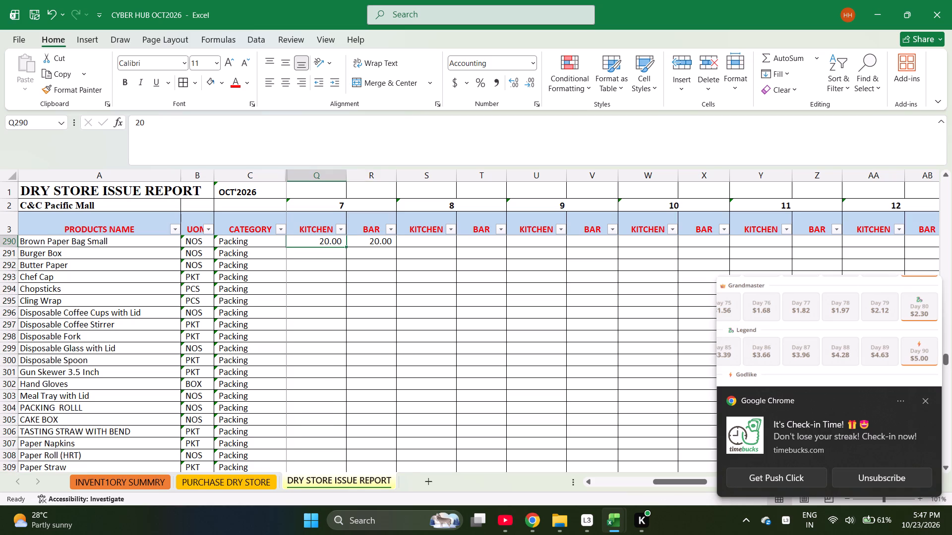
key("ctrl+shift+Down")
key("ctrl+shift+Down")
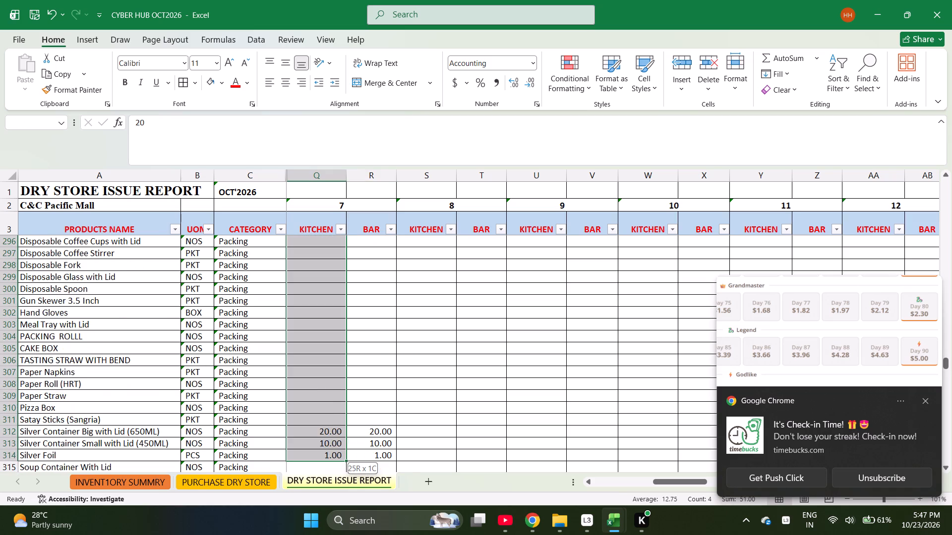
key("ctrl+shift+Down")
key("ctrl+shift+Down")
key("ctrl+shift+Up")
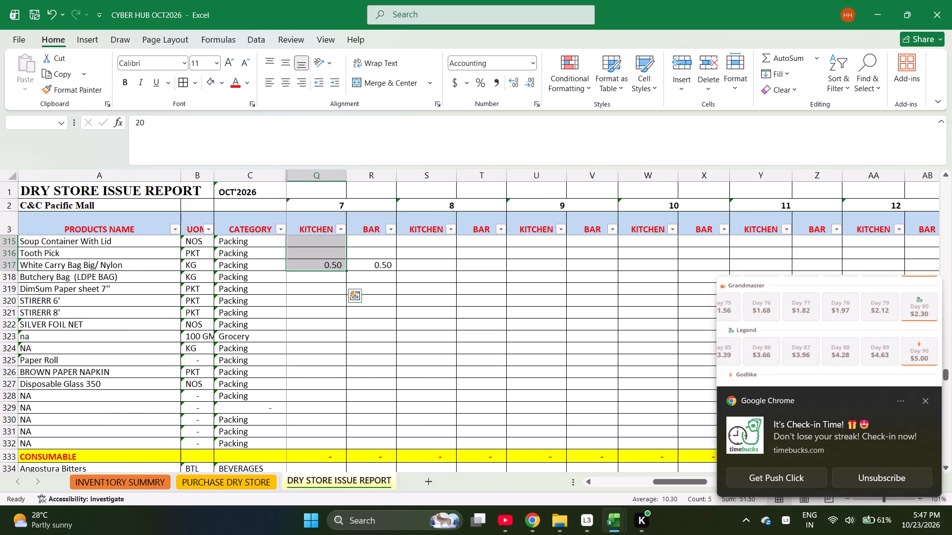
key("Delete")
Copy the day 7 KITCHEN cells from Dustpan with Broom through Wonder Wipe into the same rows of day 7 BAR.
key("ctrl+Up")
key("ctrl+Up")
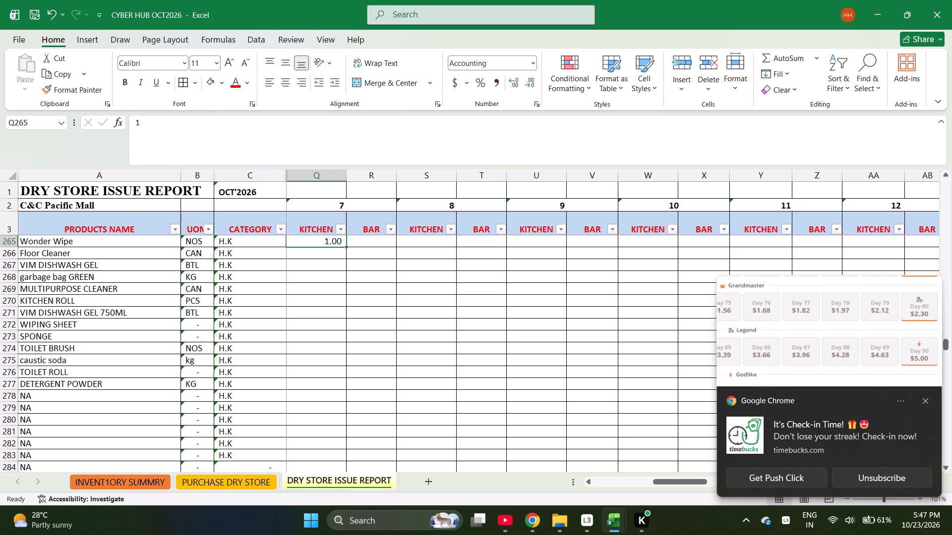
key("ctrl+shift+Up")
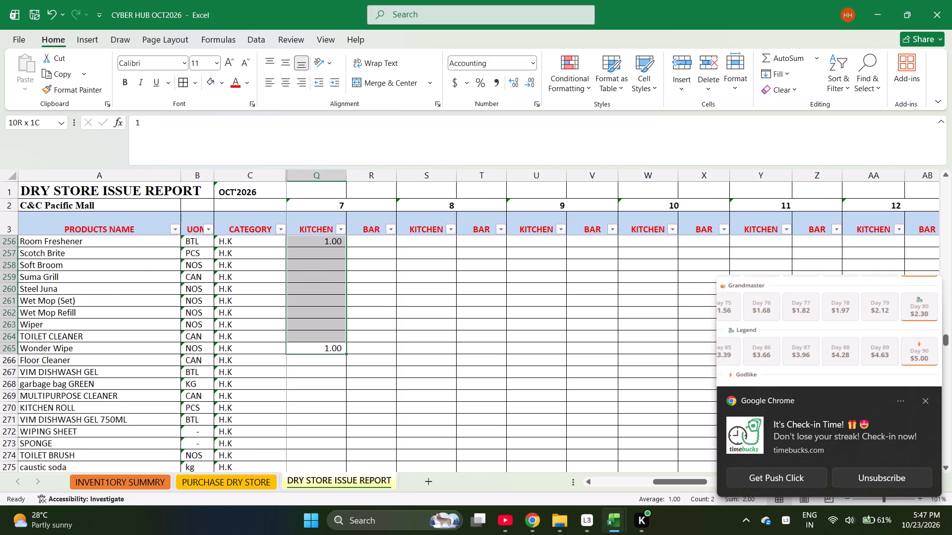
key("shift+Up")
key("shift+Up")
key("shift+Up")
key("shift+Up")
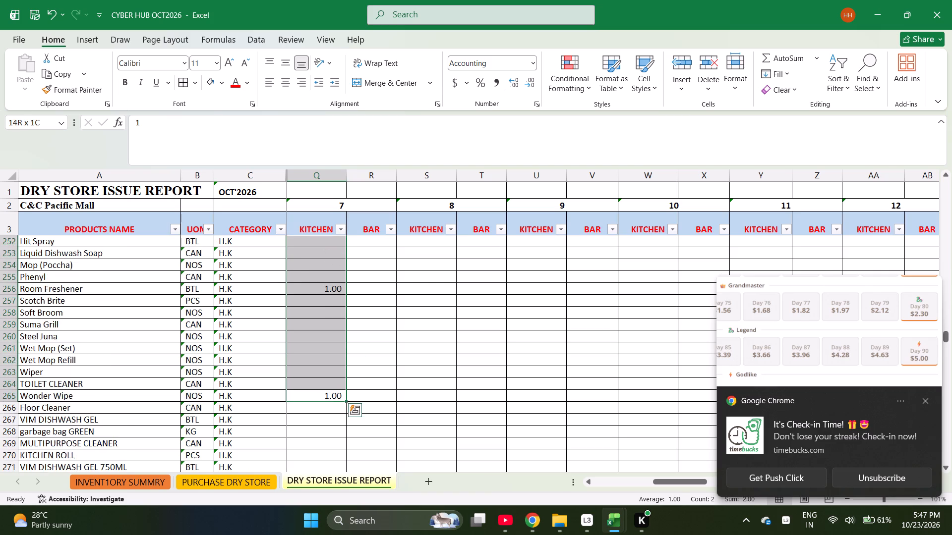
key("ctrl+shift+Up")
key("ctrl+shift+Up")
key("ctrl+shift+Up")
key("ctrl+shift+Down")
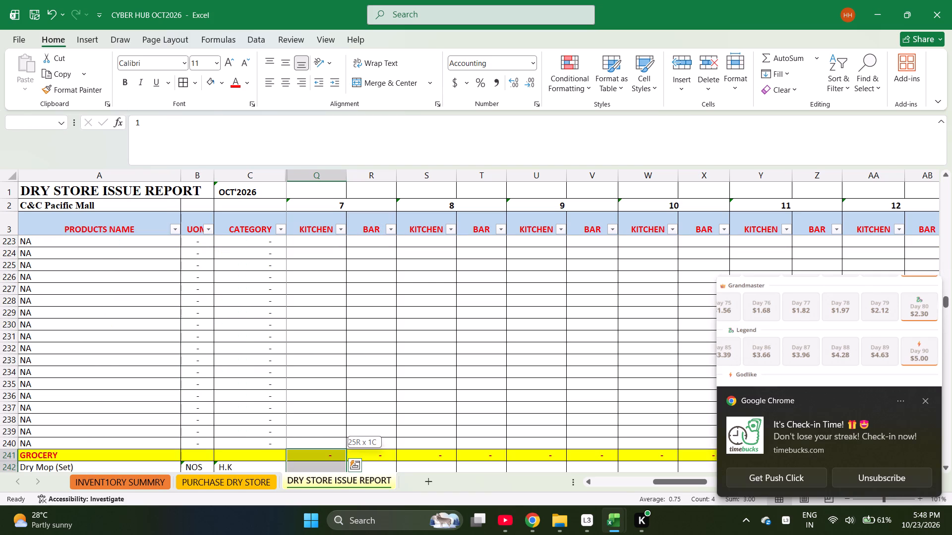
key("shift+Down")
key("shift+Down")
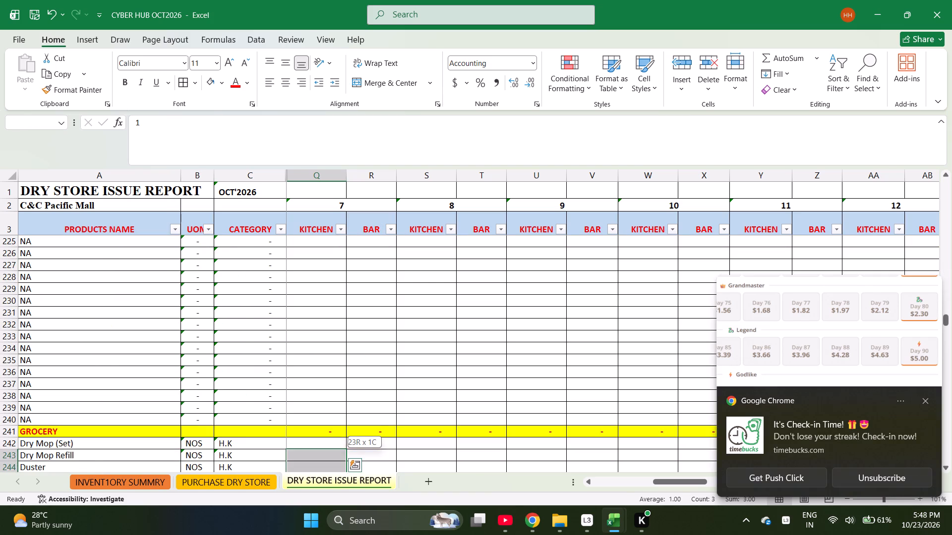
key("shift+Down")
key("shift+Down")
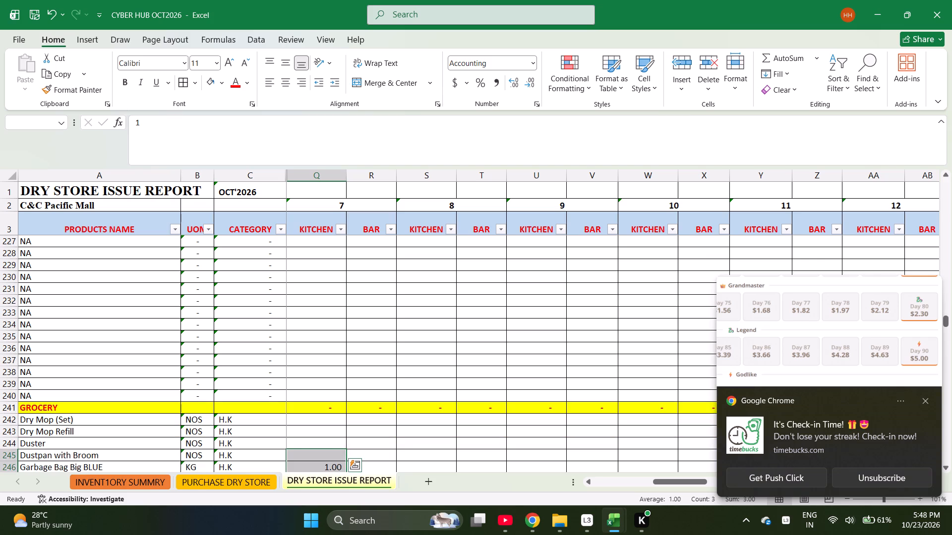
key("ctrl+c")
key("Right")
key("Left")
key("ctrl+Up")
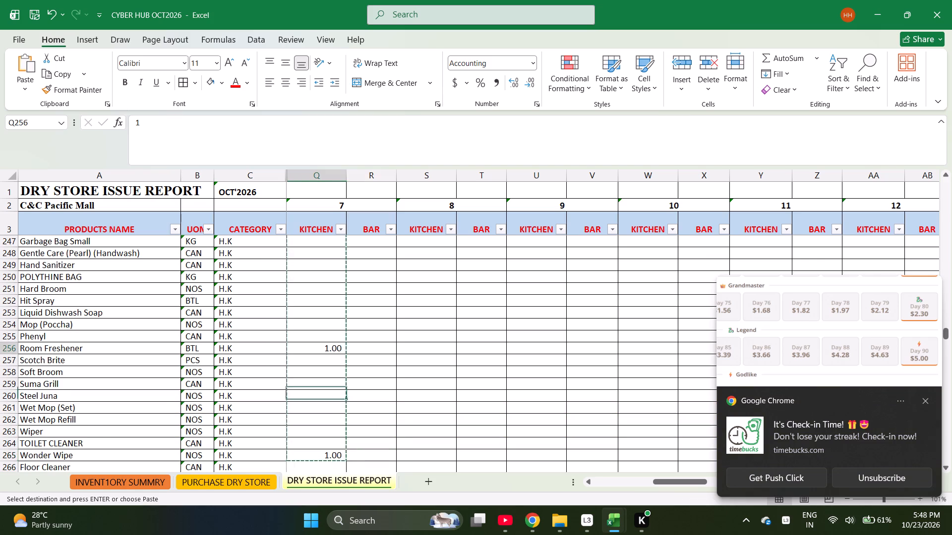
key("ctrl+Up")
key("ctrl+Up")
key("Down")
key("Down")
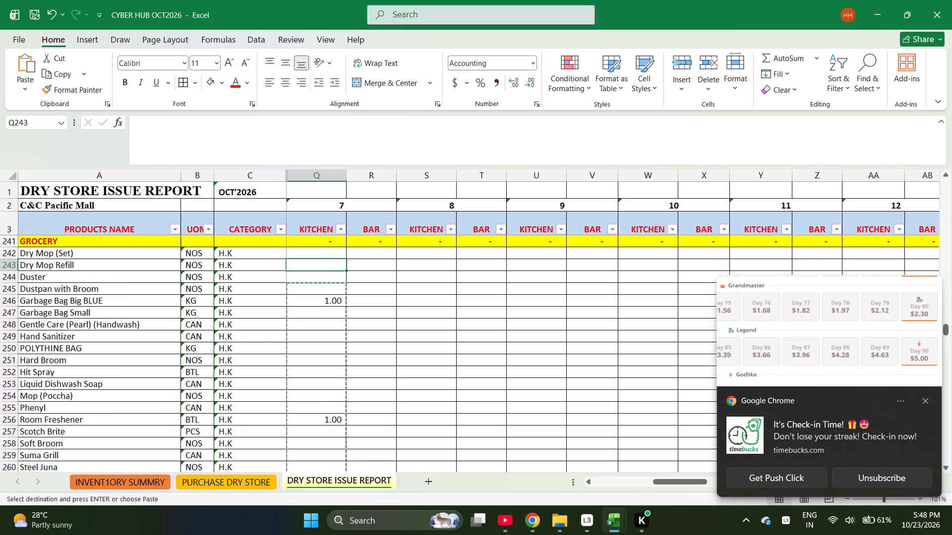
key("Down")
key("Right")
key("Down")
key("Return")
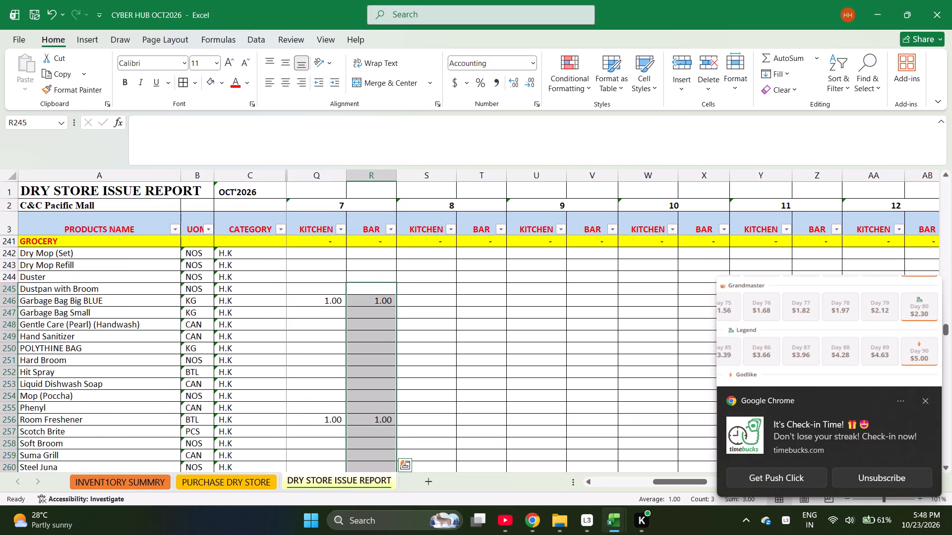
Clear the day 7 KITCHEN cells from Dustpan with Broom through Wonder Wipe.
key("Left")
key("ctrl+shift+Down")
key("ctrl+shift+Down")
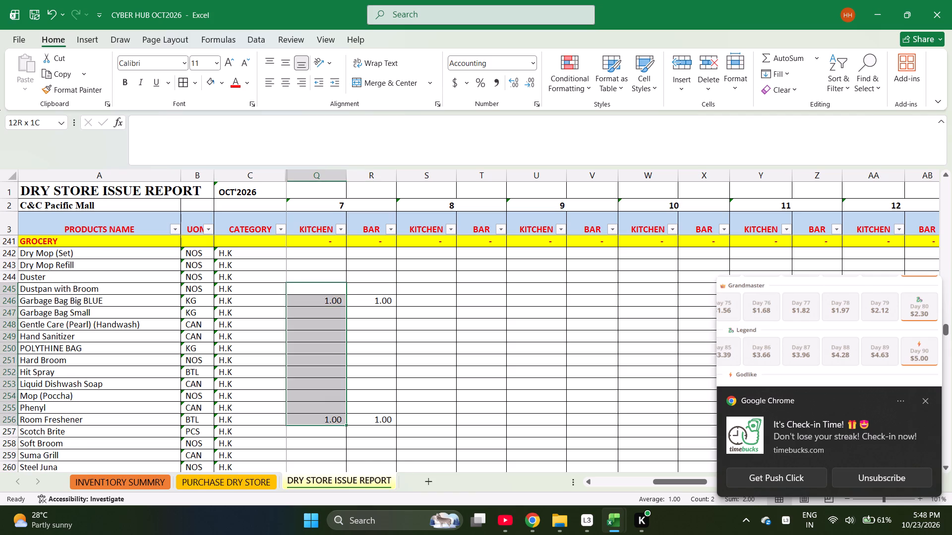
key("ctrl+shift+Down")
key("ctrl+shift+Down")
key("ctrl+shift+Up")
key("Delete")
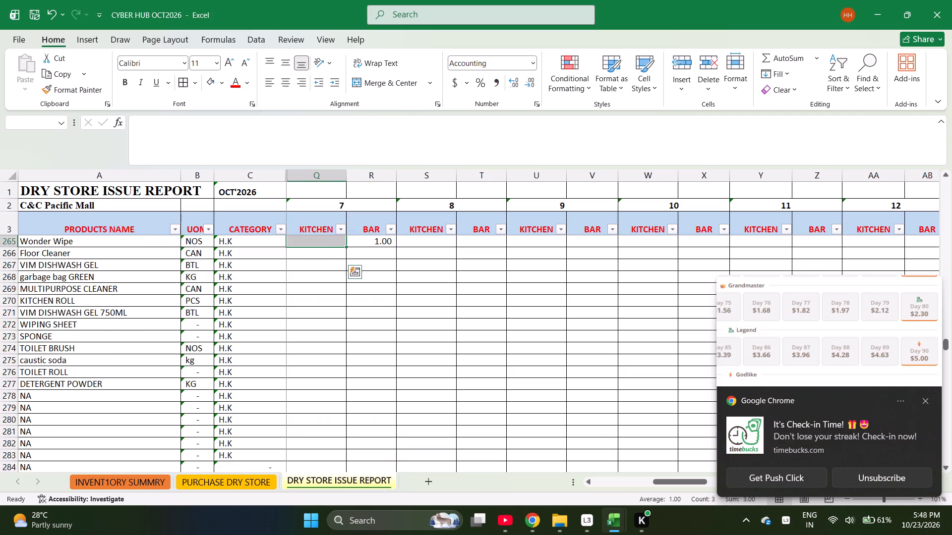
Record the day 7 issue of 2 for Tomato Ketchup Refill Pack under BAR and clear its KITCHEN entry.
key("ctrl+Up")
key("ctrl+Up")
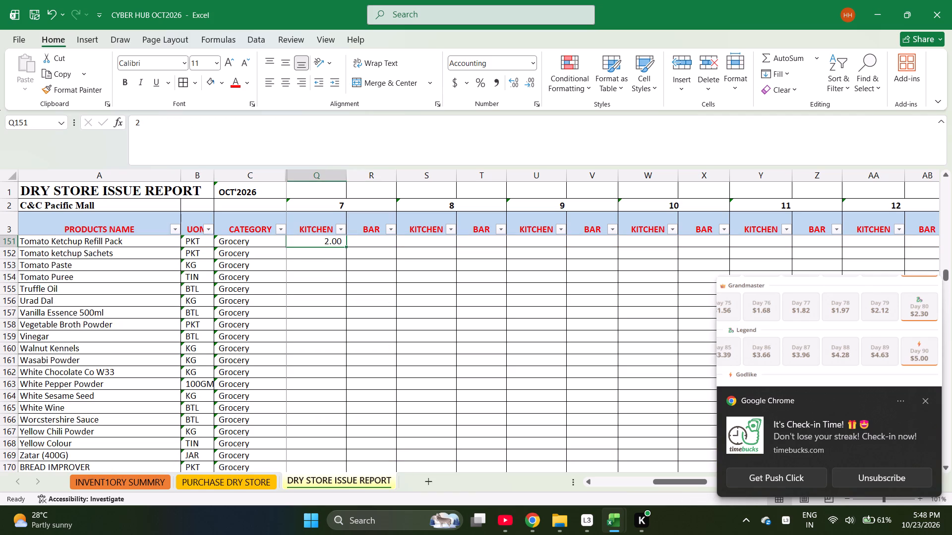
key("ctrl+Down")
key("ctrl+Up")
key("ctrl+shift+Up")
key("Down")
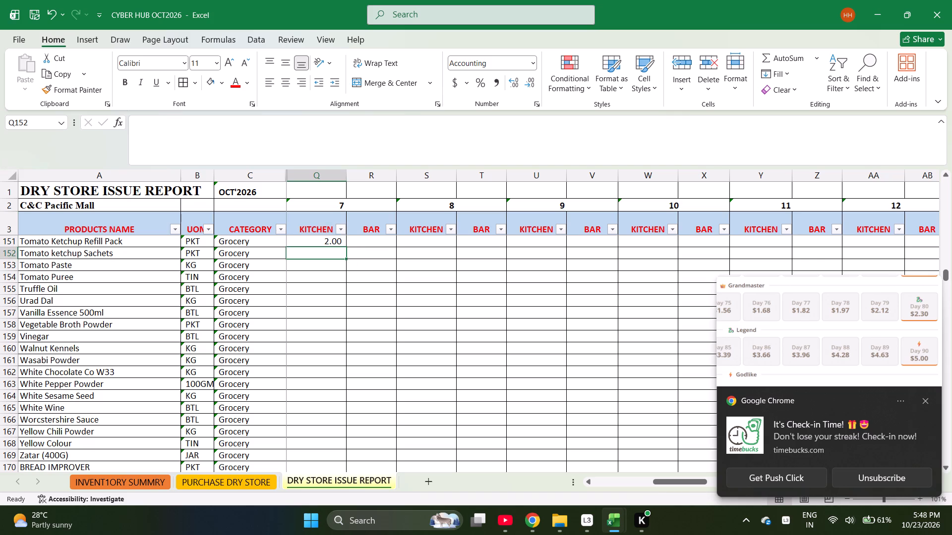
key("shift+Up")
key("shift+Up")
key("shift+Up")
key("ctrl+shift+Up")
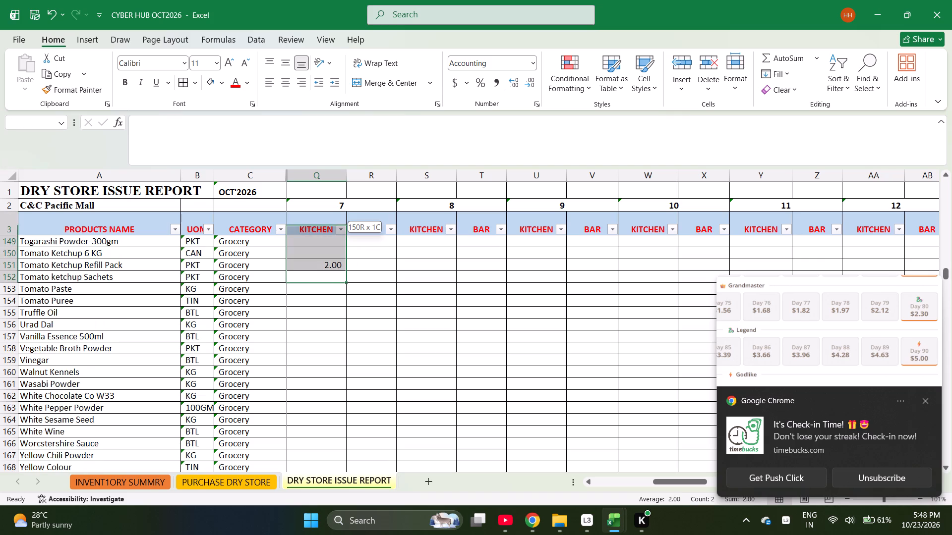
key("ctrl+shift+Down")
key("shift+Up")
key("shift+Up")
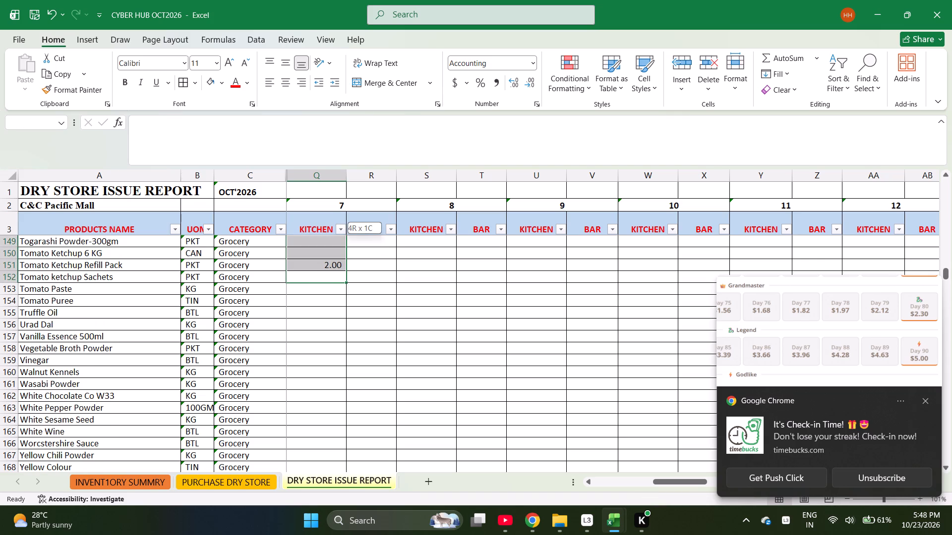
key("Down")
key("Up")
key("Up")
key("Right")
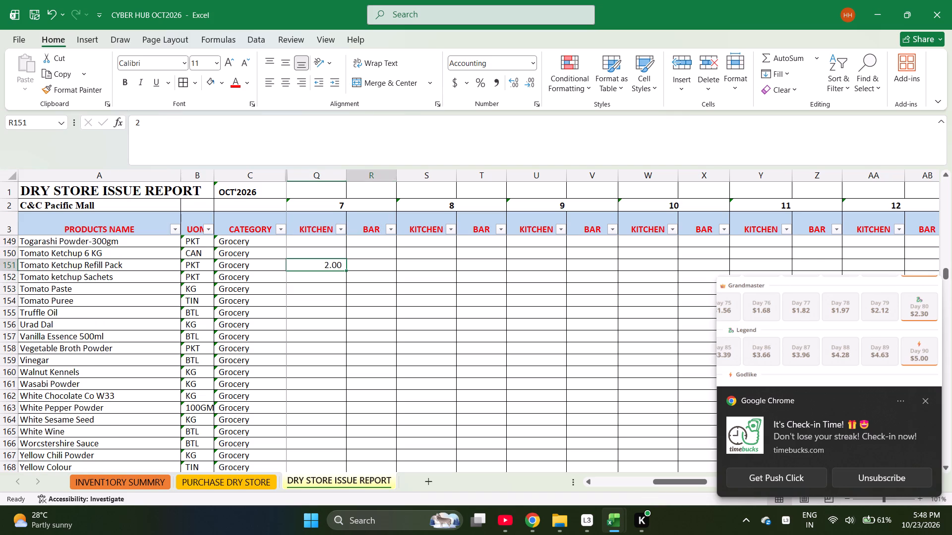
key("2")
key("Left")
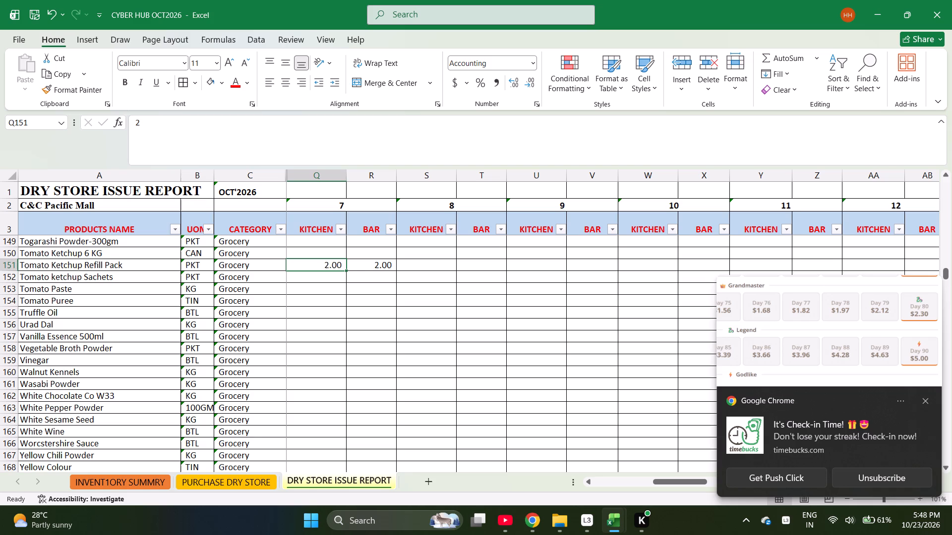
key("Delete")
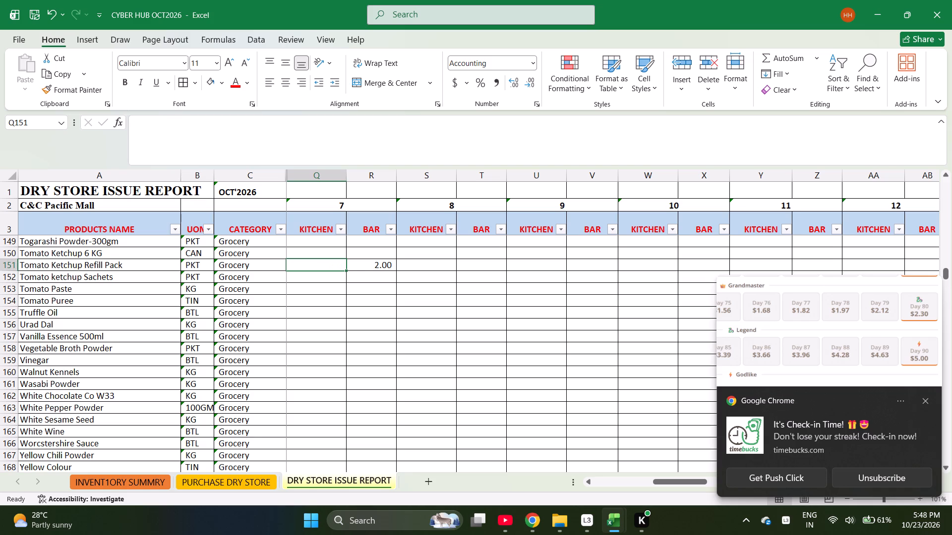
Hide the day 7 KITCHEN column.
key("ctrl+0")
key("Right")
key("Down")
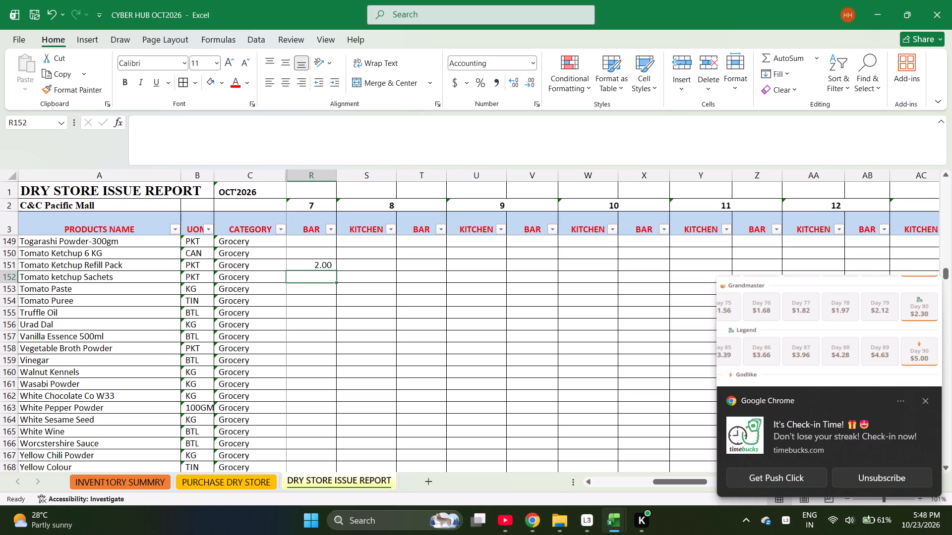
Record the day 7 BAR issue of 1 for PASSION FRUIT.
key("ctrl+f")
type("pass")
key("Return")
key("Escape")
key("Right")
key("Right")
key("Right")
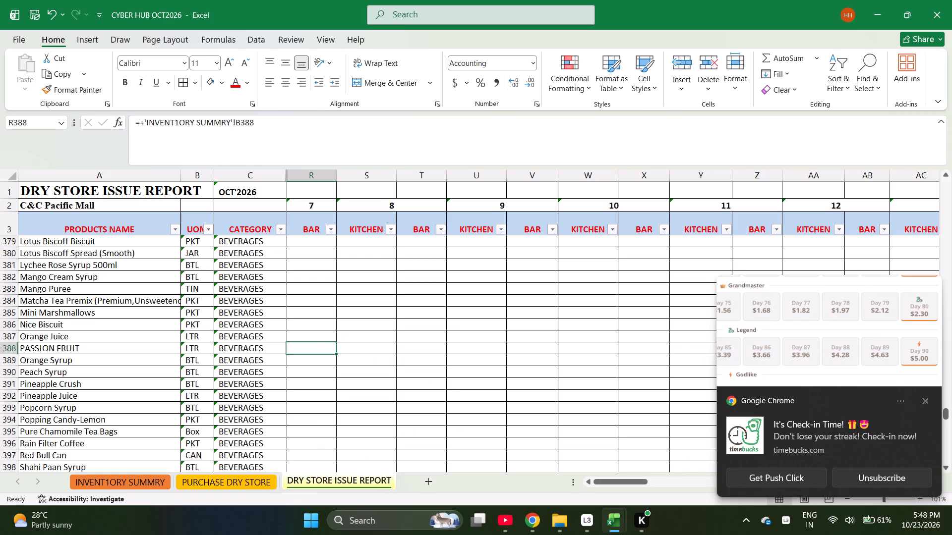
key("1")
key("Return")
Record the day 7 BAR issue of 1 for Kokum Crush.
key("ctrl+f")
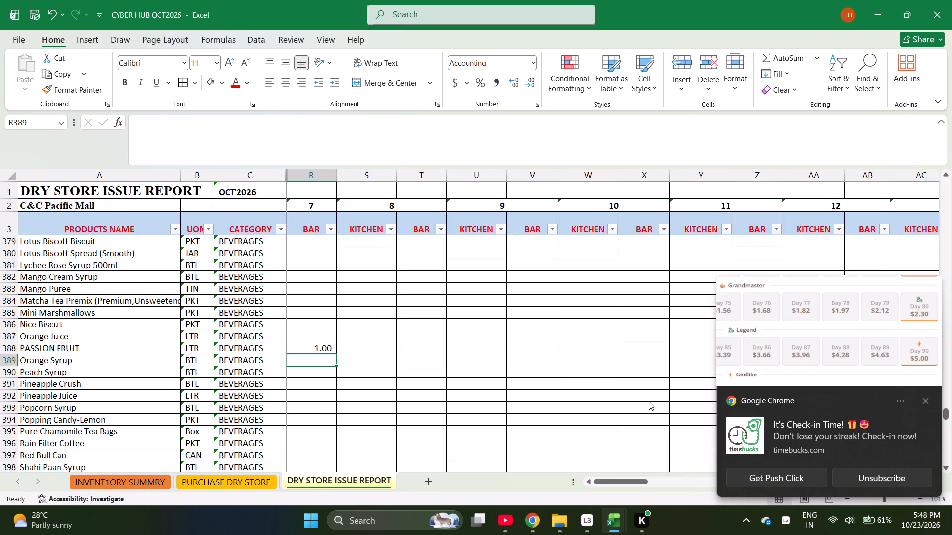
type("kok")
key("Return")
key("Escape")
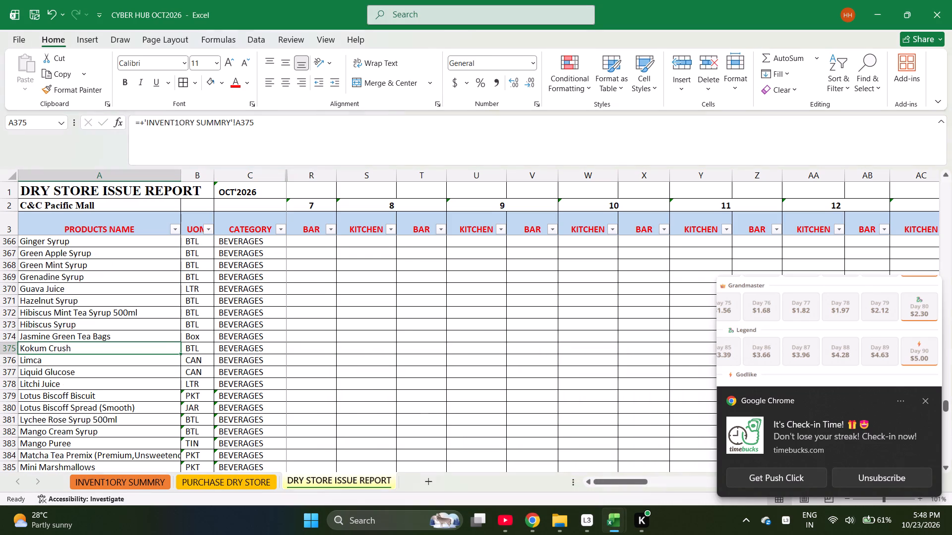
key("Right")
key("Right")
key("Right")
key("1")
key("Return")
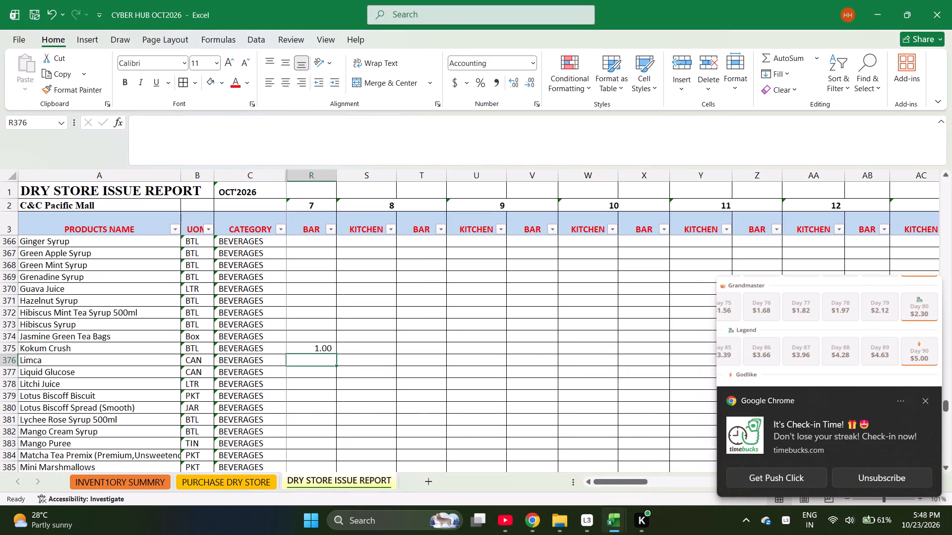
Record the day 7 BAR issue of 24 for Coke.
key("ctrl+f")
type("coke")
key("Return")
key("Escape")
key("Right")
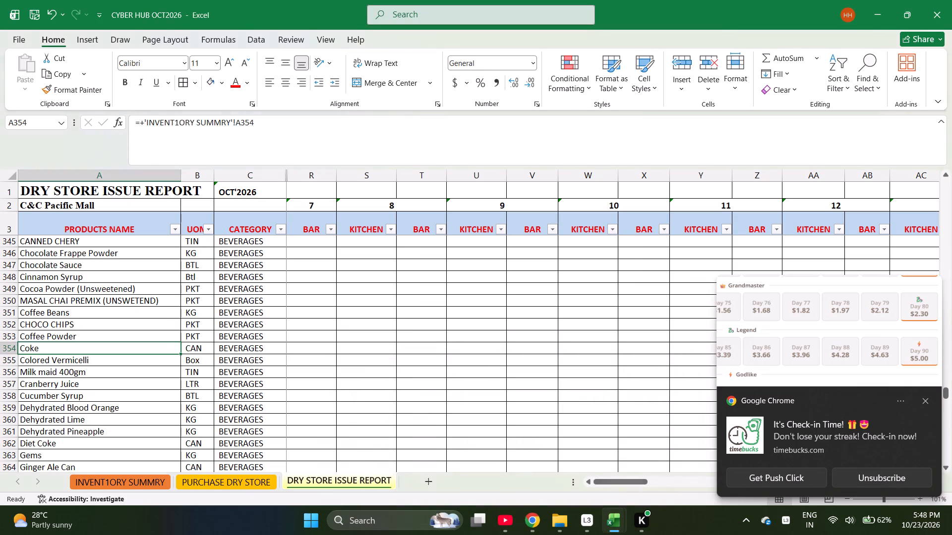
key("Right")
key("Right")
type("24")
key("Return")
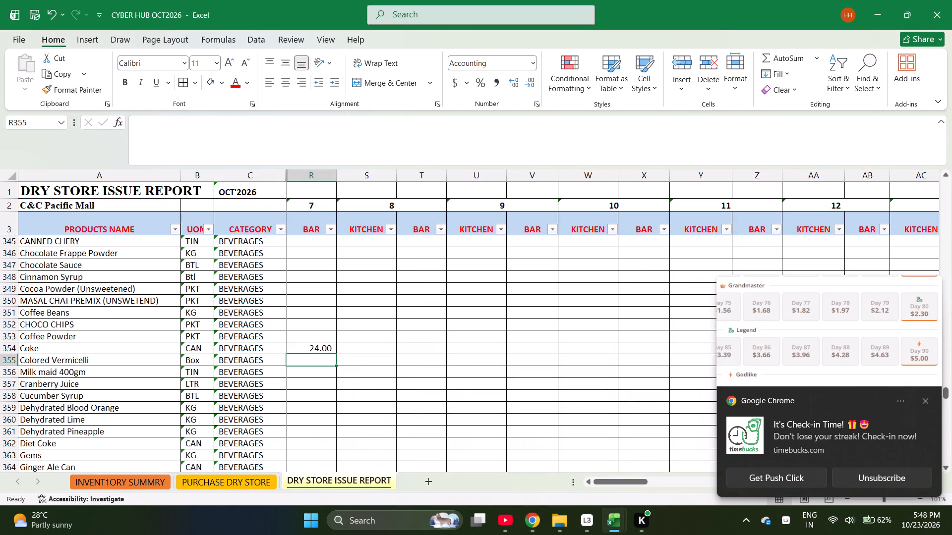
Record the day 7 BAR issue of 48 for Diet Coke.
key("ctrl+f")
key("Return")
key("Escape")
key("Right")
key("Right")
key("Right")
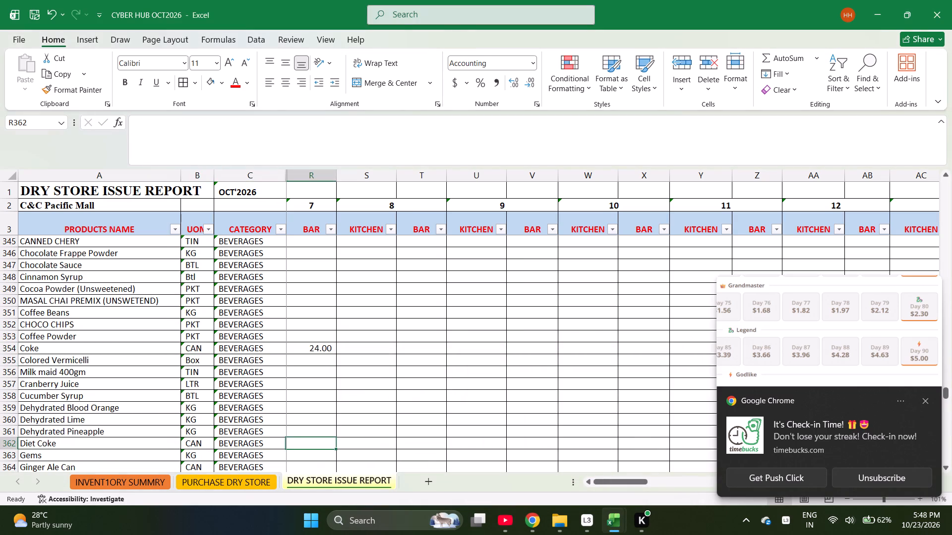
type("48")
key("Return")
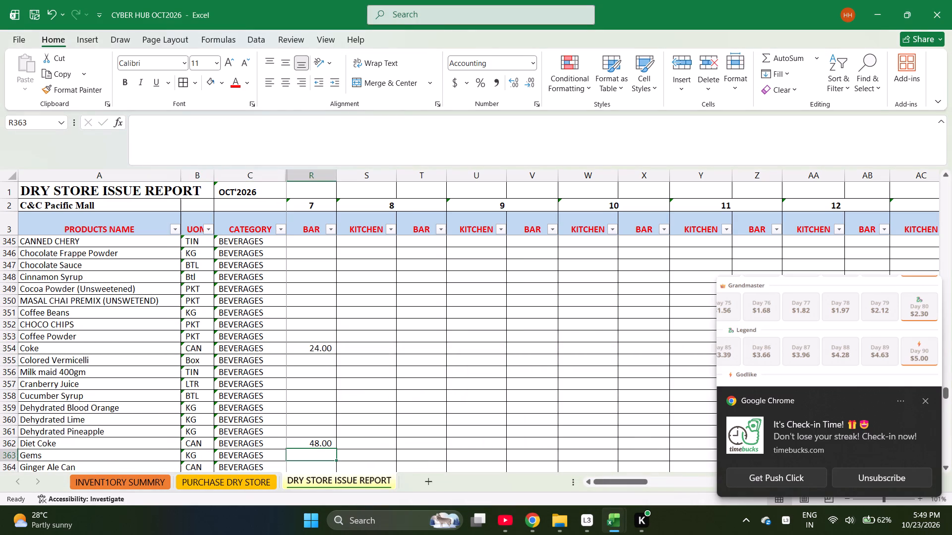
Record the day 7 BAR issue of 18 for Soda Can.
key("ctrl+f")
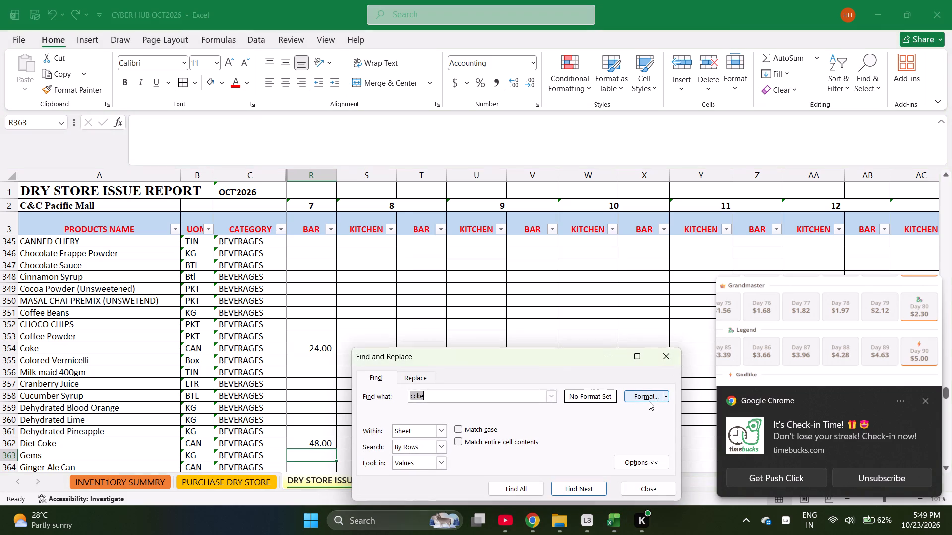
type("soda")
key("Return")
key("Escape")
key("Right")
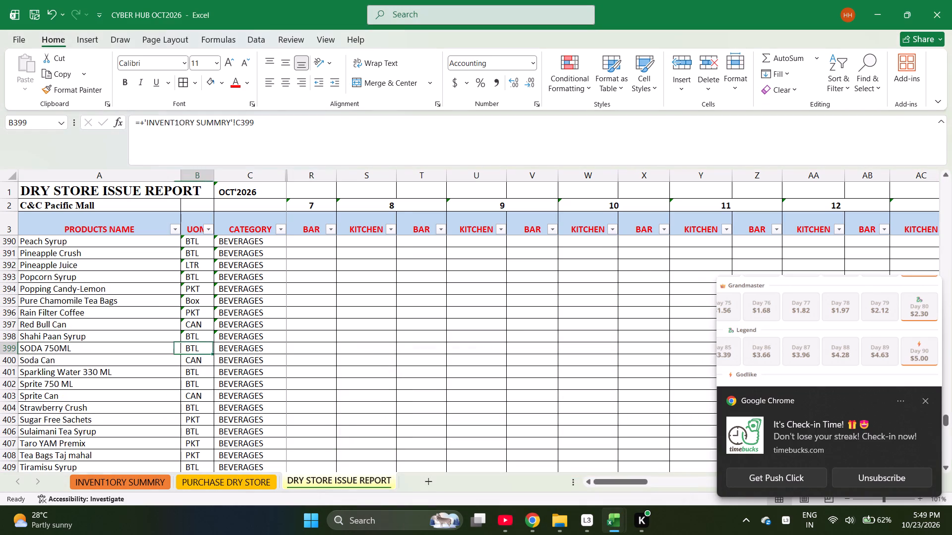
key("Right")
key("Right")
key("Return")
type("18")
key("Return")
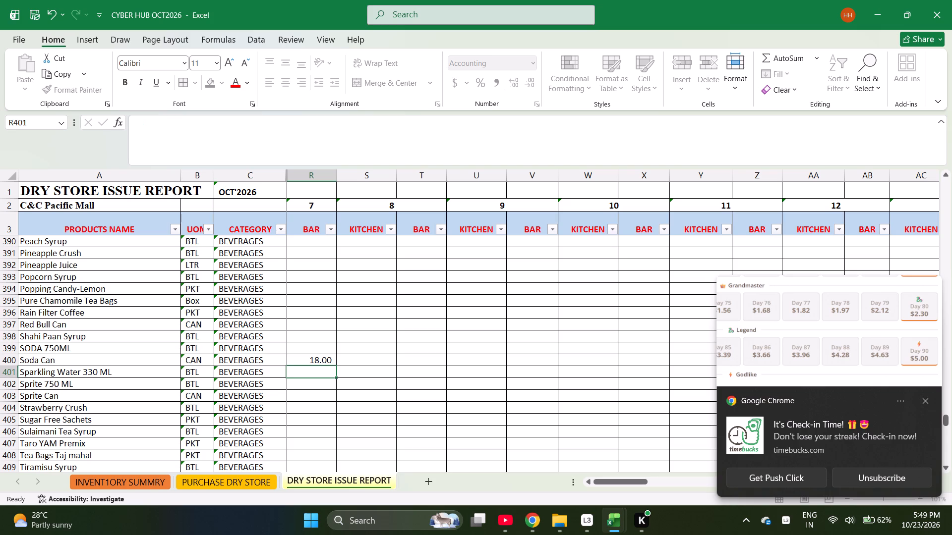
Record the day 7 BAR issue of 3 for Cranberry Juice.
key("ctrl+f")
type("cranb")
key("Return")
key("Escape")
key("Right")
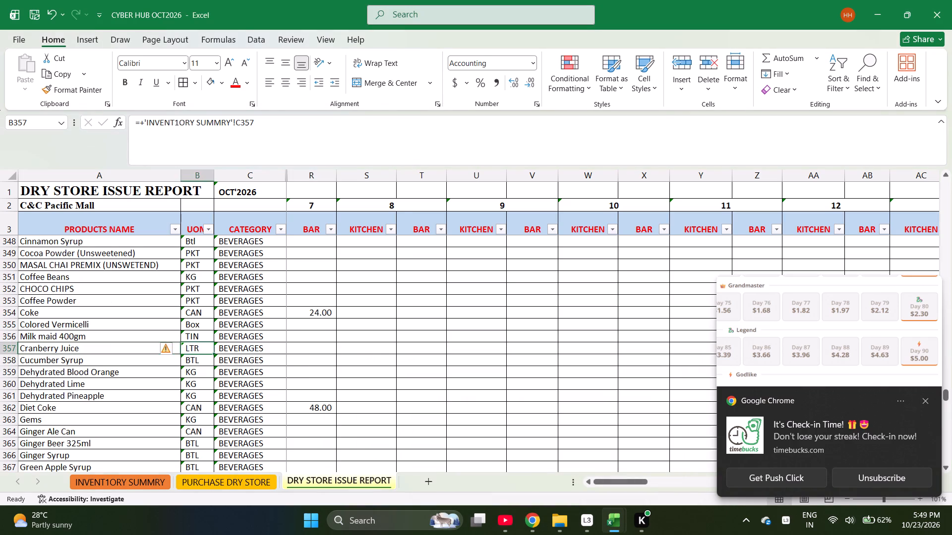
key("Right")
key("Right")
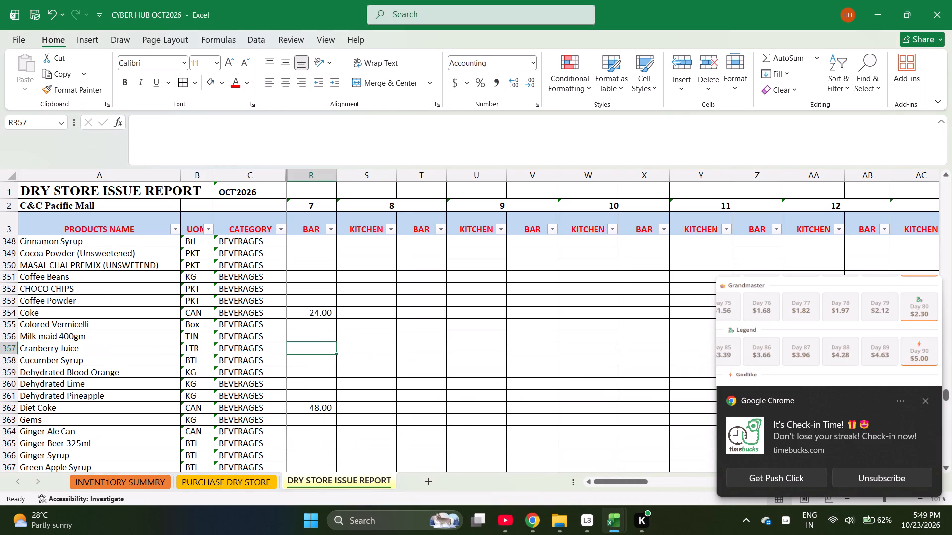
key("3")
key("Return")
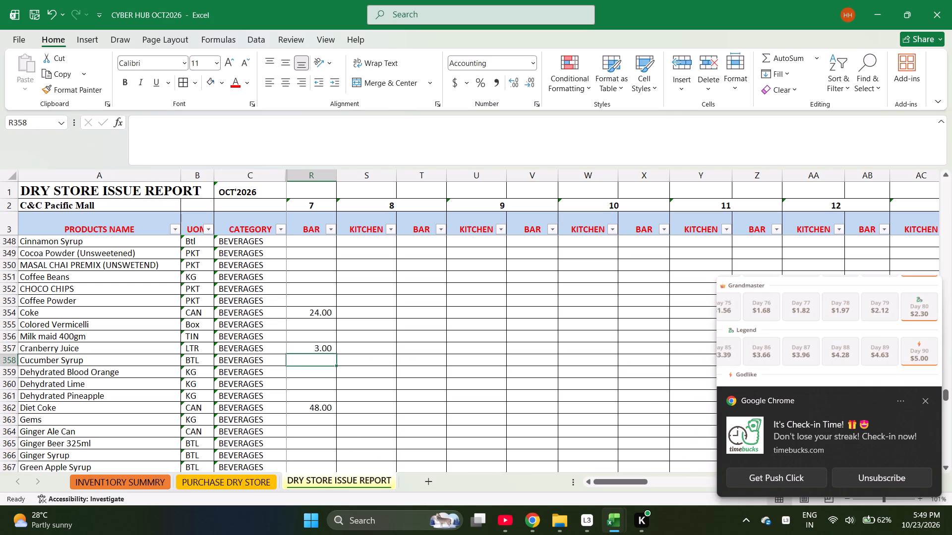
Record the day 7 BAR issue of 3 for Orange Juice.
key("ctrl+f")
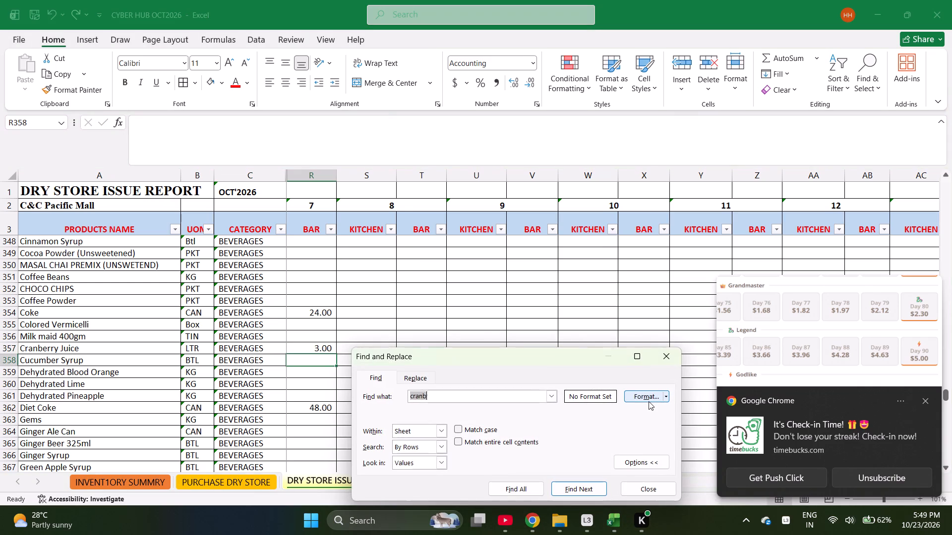
type("orang")
key("Return")
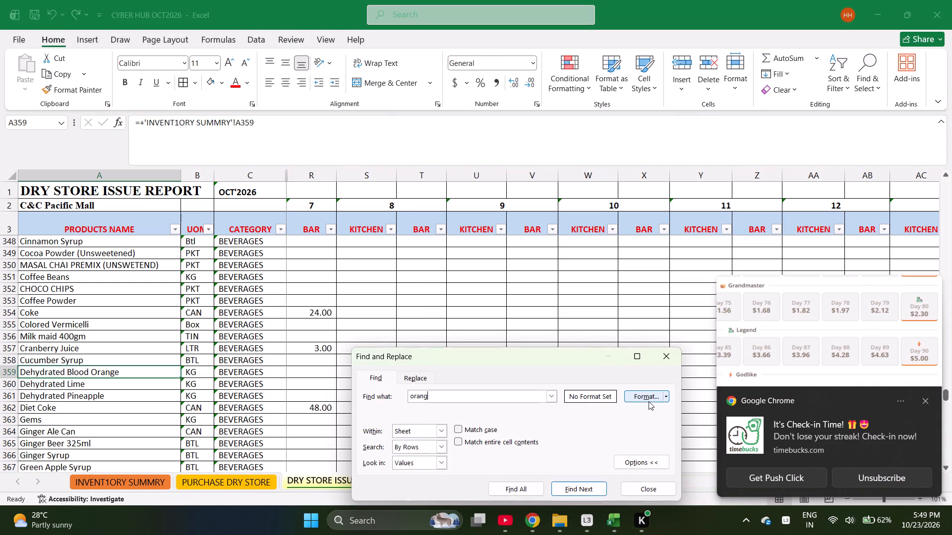
key("Return")
key("Escape")
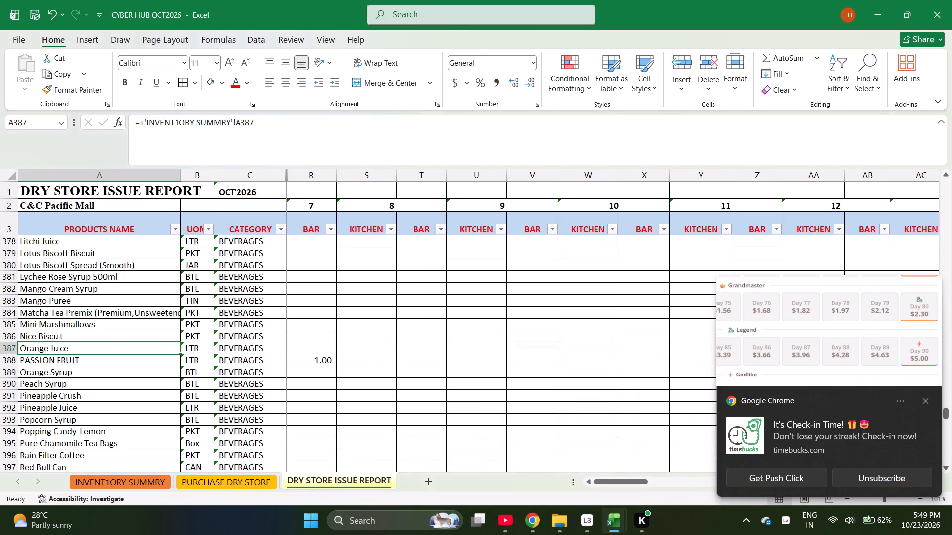
key("Right")
key("Right")
key("Right")
key("3")
key("Return")
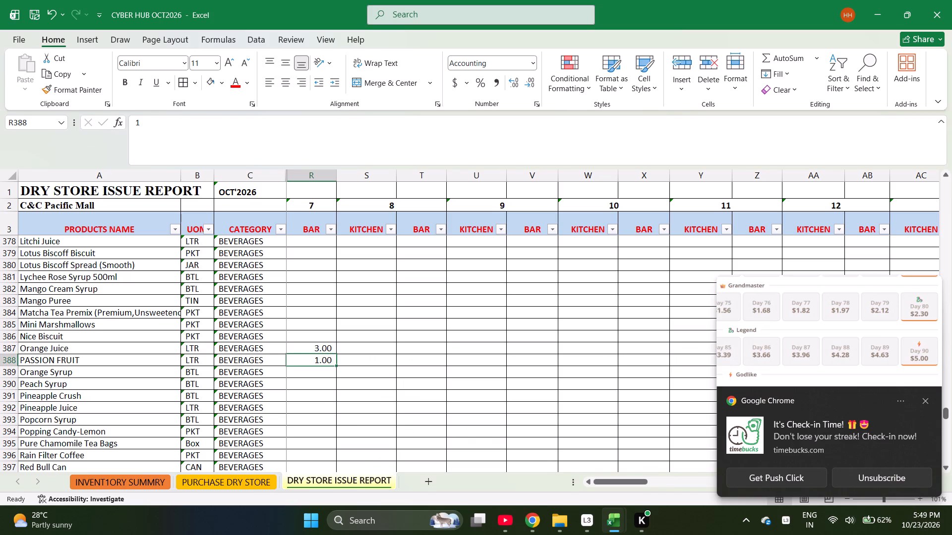
Record the day 7 BAR issue of 1 for Tea Bags Taj mahal.
key("ctrl+f")
type("taj")
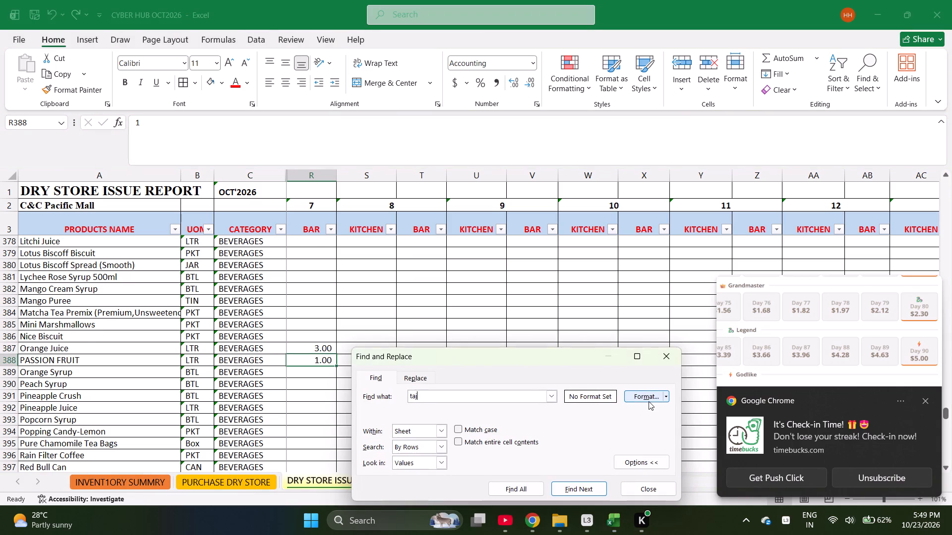
key("Return")
key("Escape")
key("Right")
key("Right")
key("Right")
key("1")
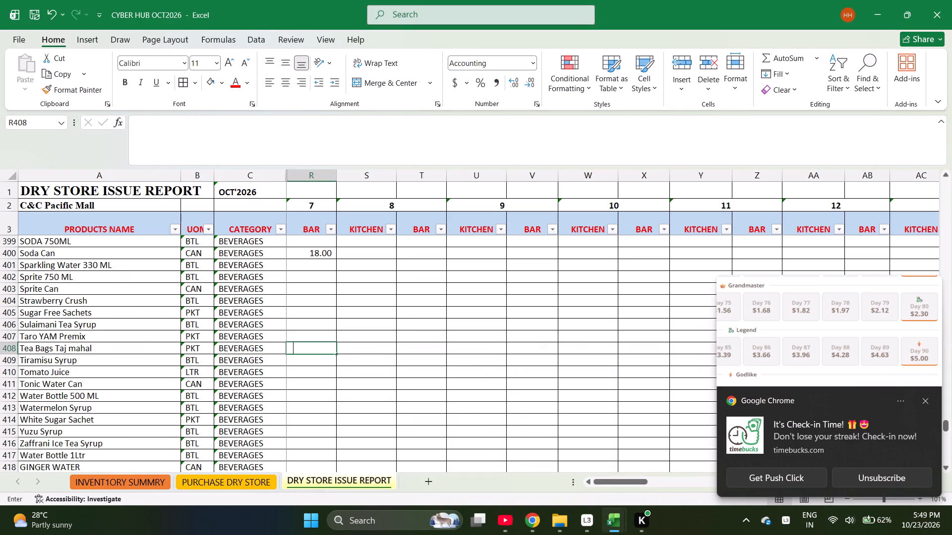
key("Return")
Record the day 7 BAR issue of 1 for Honey.
key("ctrl+f")
type("honey")
key("Return")
key("Escape")
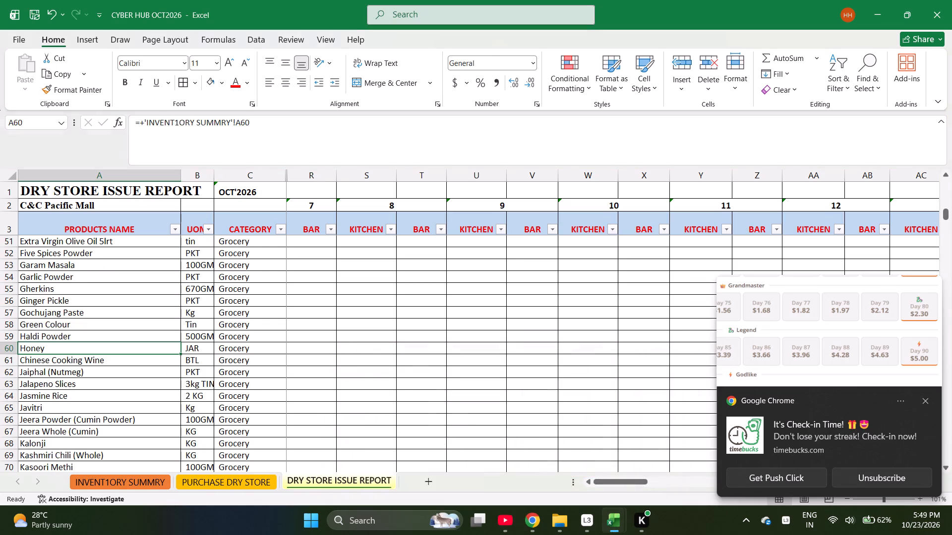
key("Escape")
key("Right")
key("Right")
key("Right")
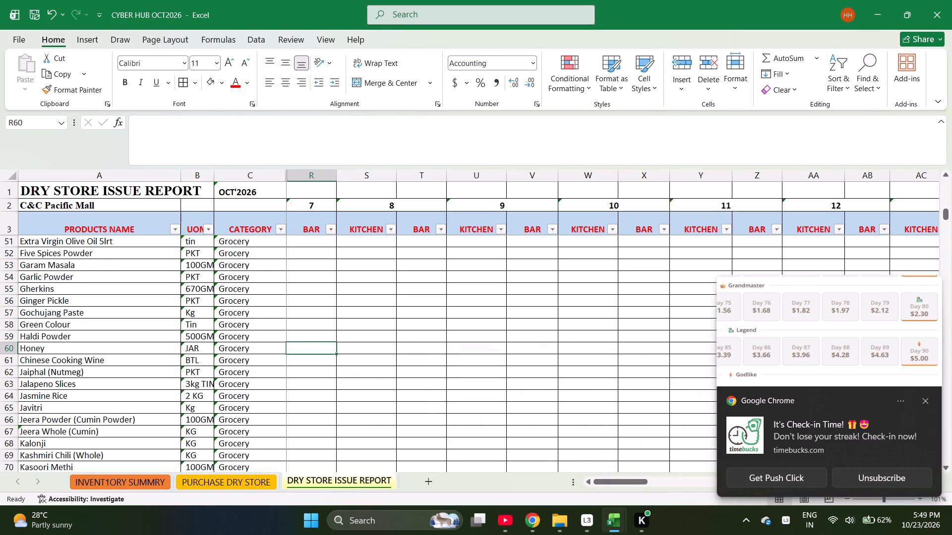
key("Return")
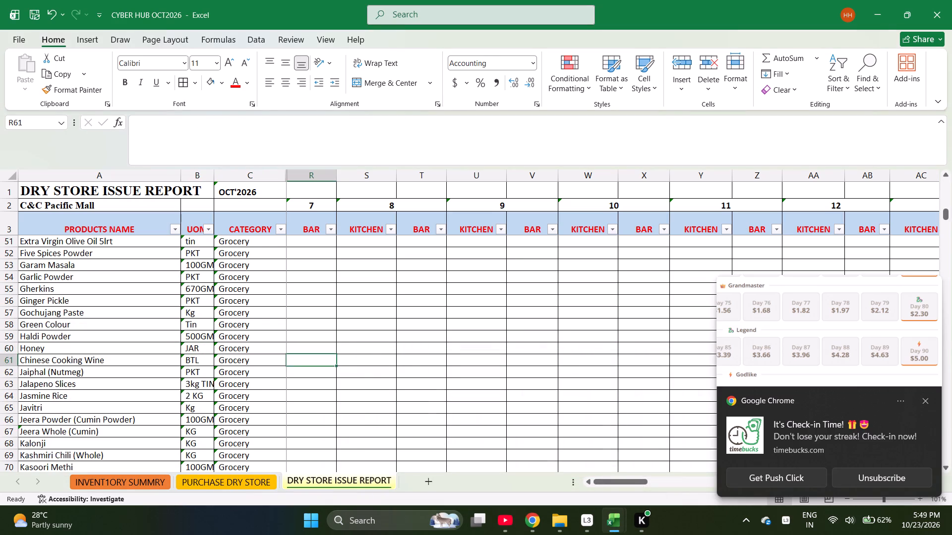
key("Up")
key("1")
key("Return")
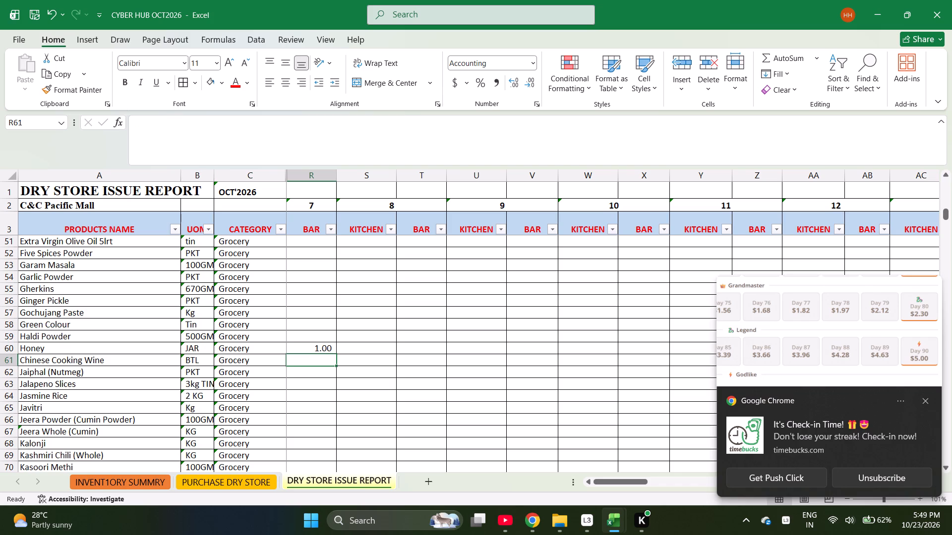
Dismiss the Google Chrome check-in notification covering the sheet.
left_click(921, 400)
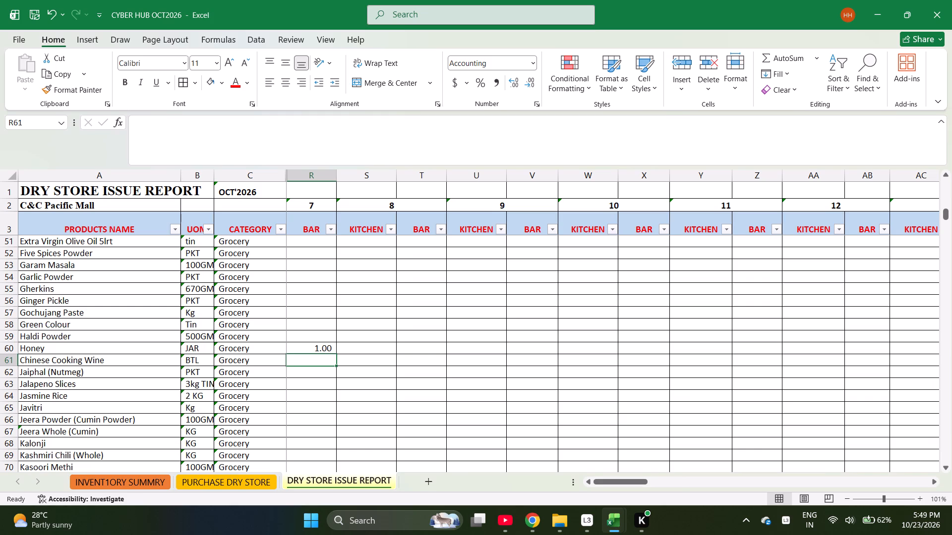
Record the day 7 BAR issue of 1 for Lotus Biscoff Biscuit.
key("ctrl+f")
type("lotus")
key("Return")
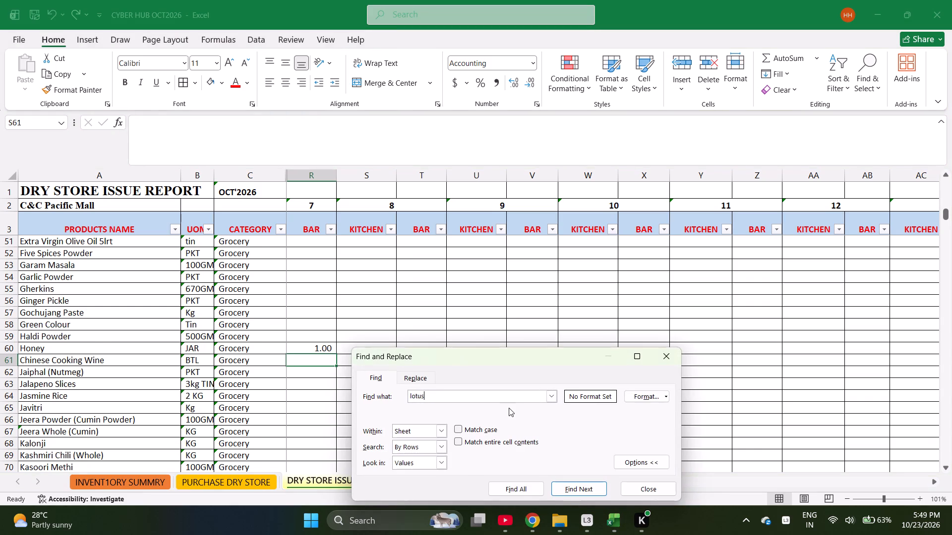
key("Escape")
key("Right")
key("Right")
key("Right")
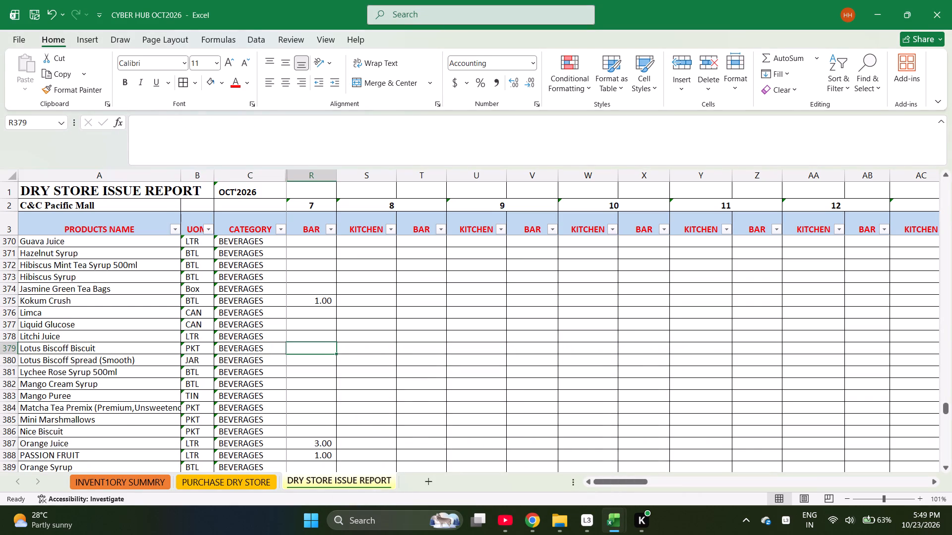
key("1")
key("Return")
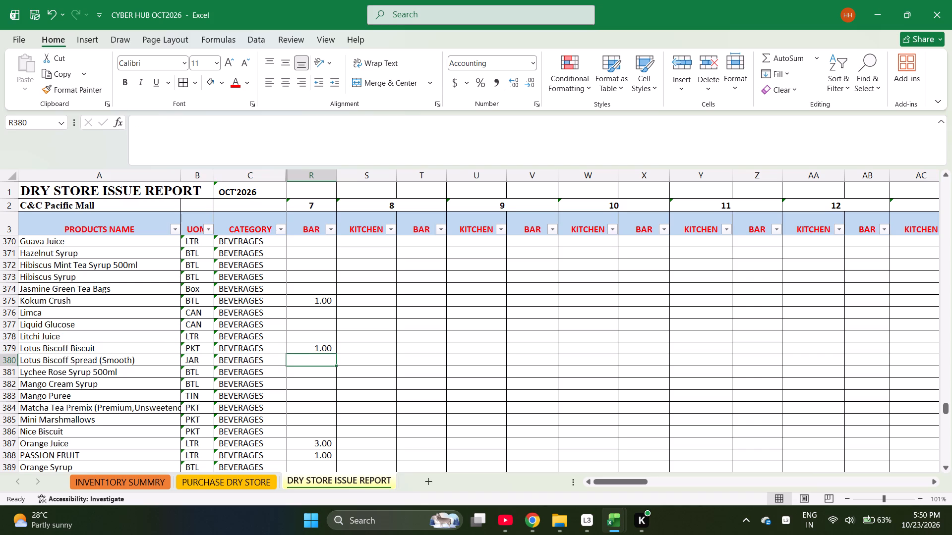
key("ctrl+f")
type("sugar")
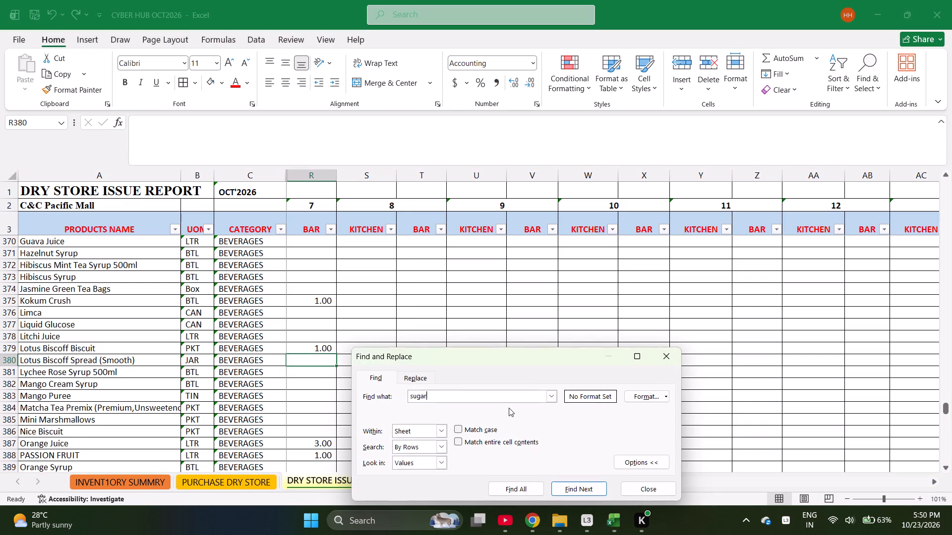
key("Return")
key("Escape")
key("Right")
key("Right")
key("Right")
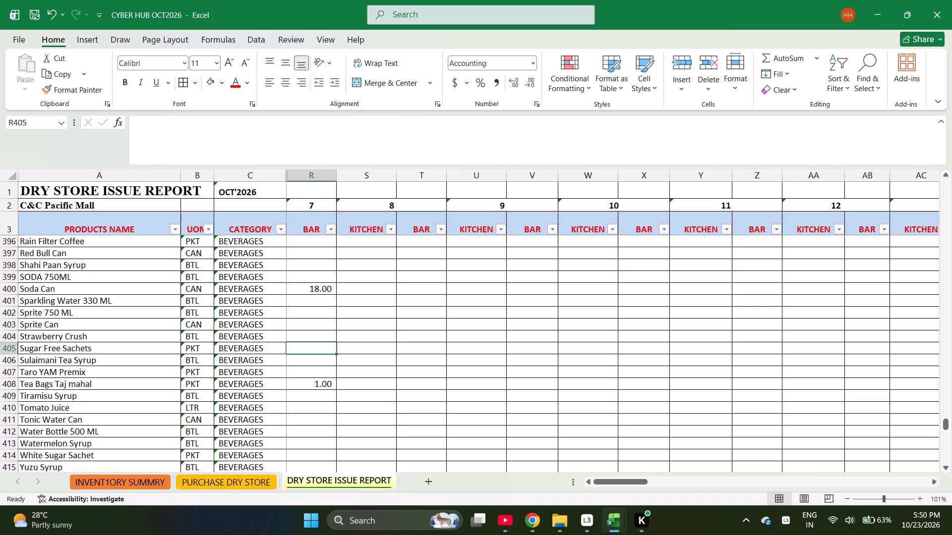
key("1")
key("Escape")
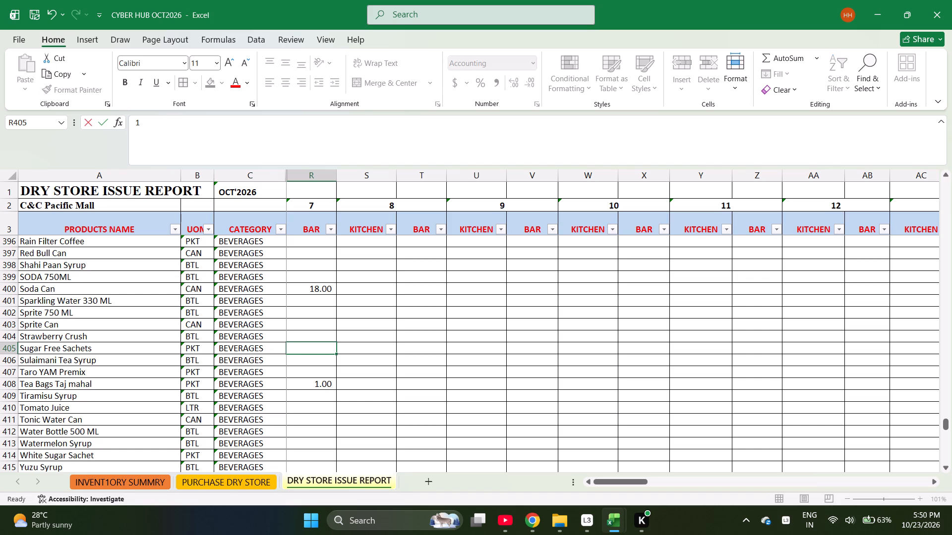
Record the day 7 BAR issue of 2 for the Grocery item Sugar.
key("ctrl+f")
key("Return")
key("Return")
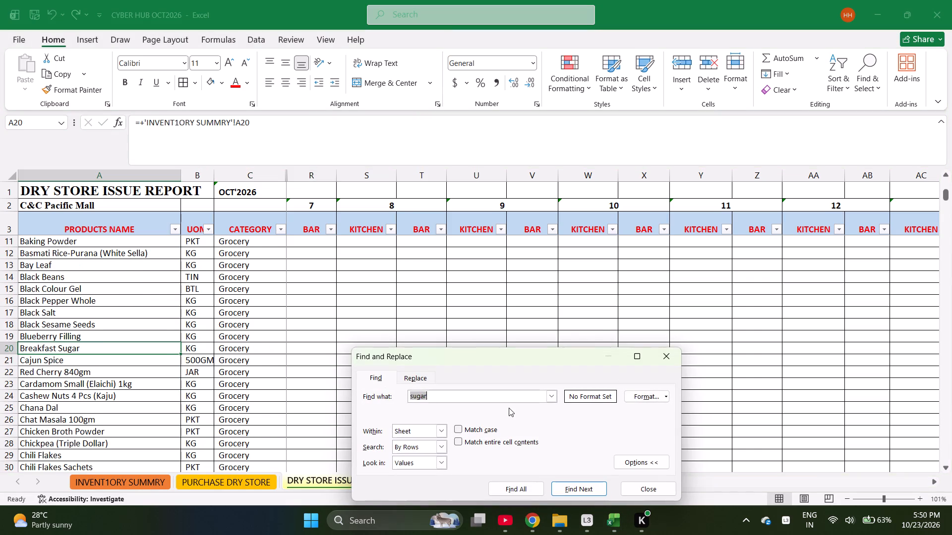
key("Return")
key("Return")
key("Return")
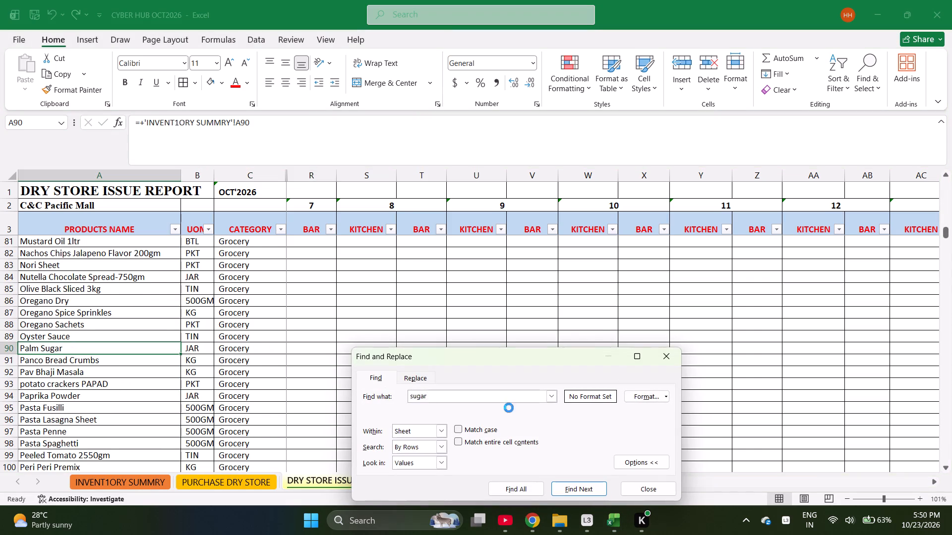
key("Escape")
key("Right")
key("Right")
key("Right")
key("2")
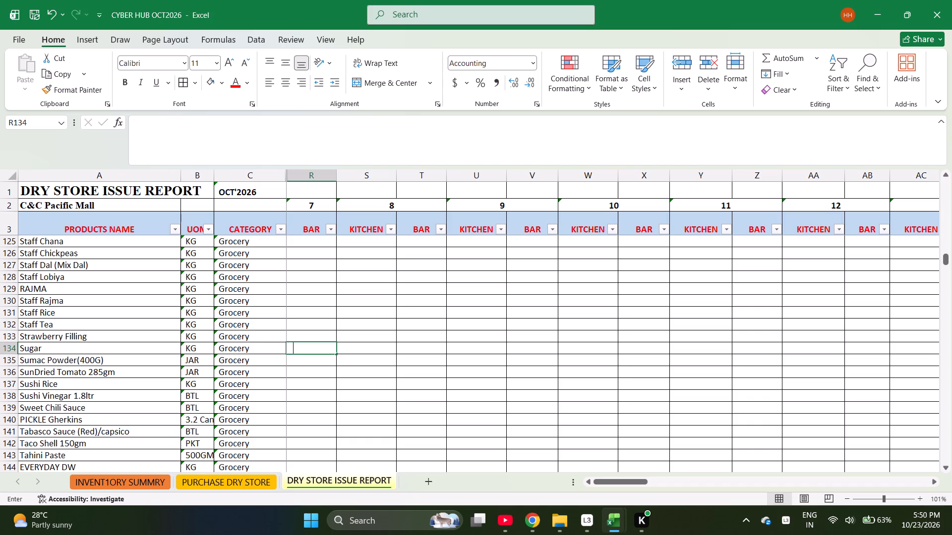
key("Return")
key("Down")
key("Down")
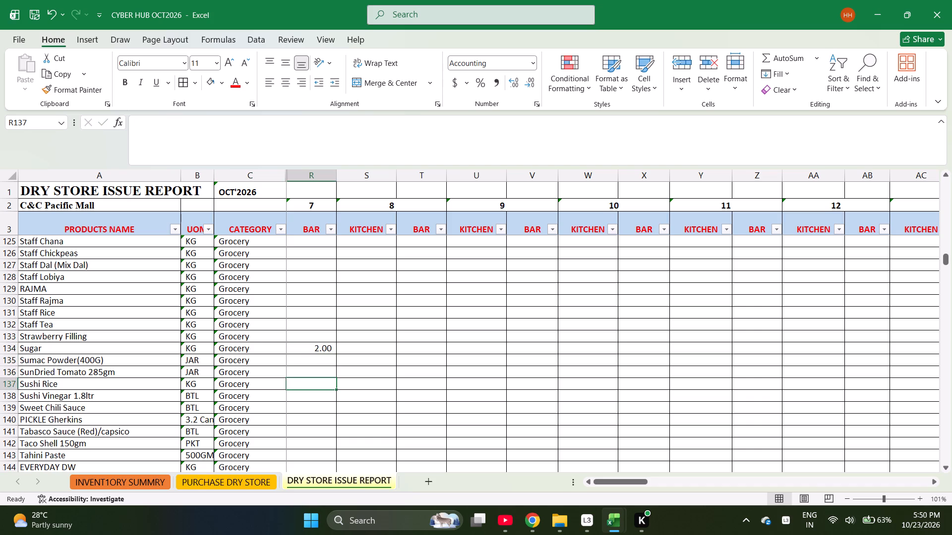
Record the day 7 BAR issue of 1 for Satay Sticks (Sangria).
key("ctrl+f")
type("sat")
key("Return")
key("Escape")
key("Right")
key("Right")
key("Right")
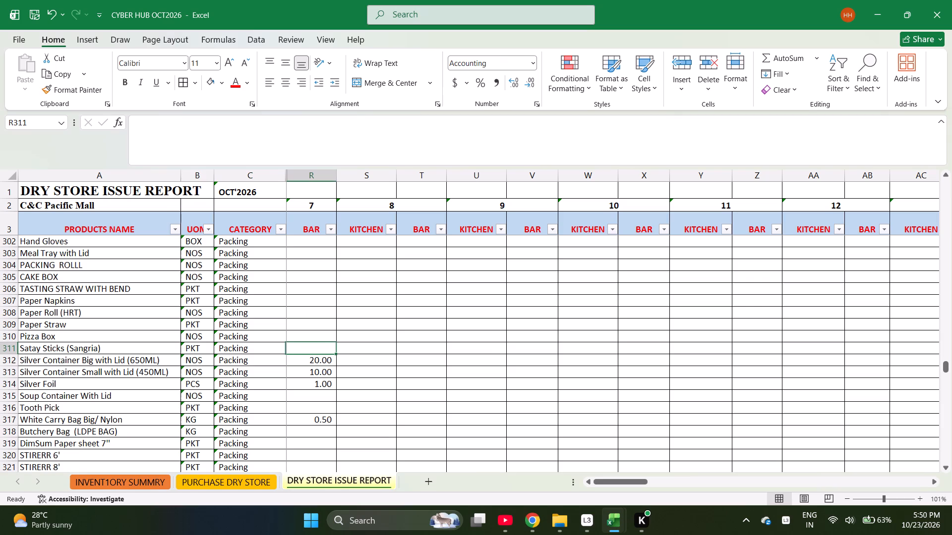
key("1")
key("Return")
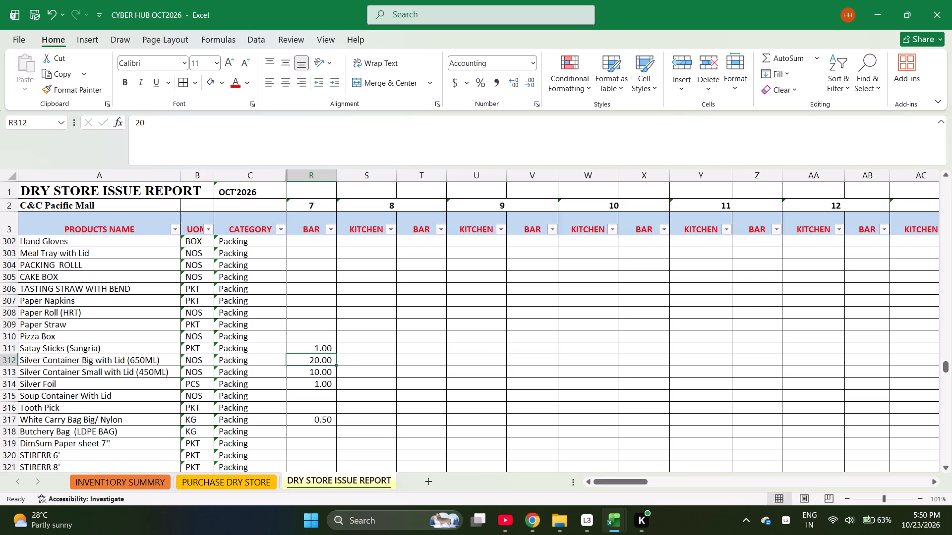
Unhide the day 7 KITCHEN column beside the day 7 BAR column.
left_click_drag(289, 178, 341, 160)
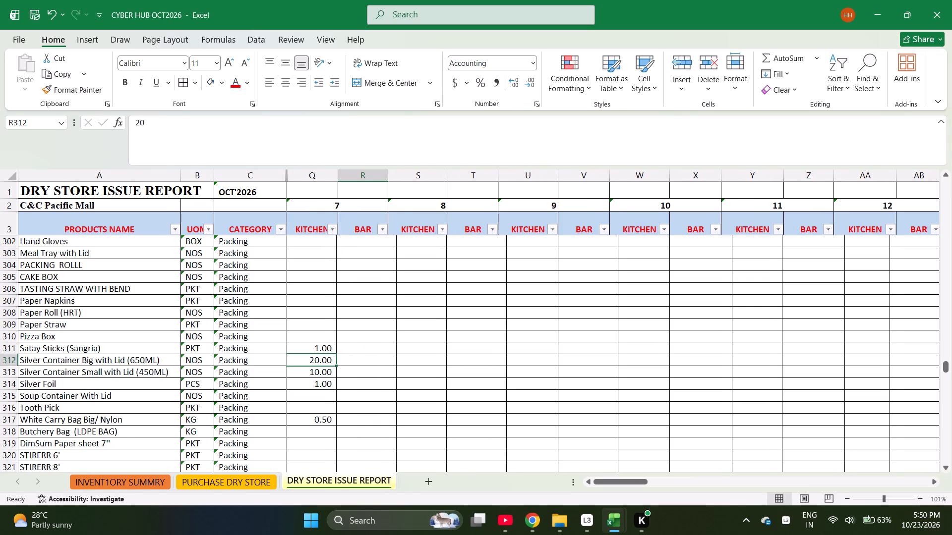
left_click(365, 258)
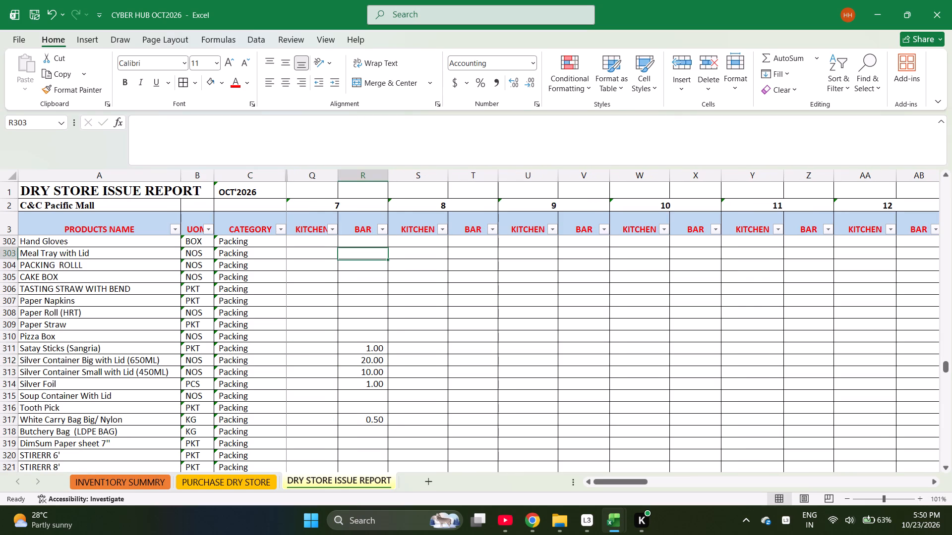
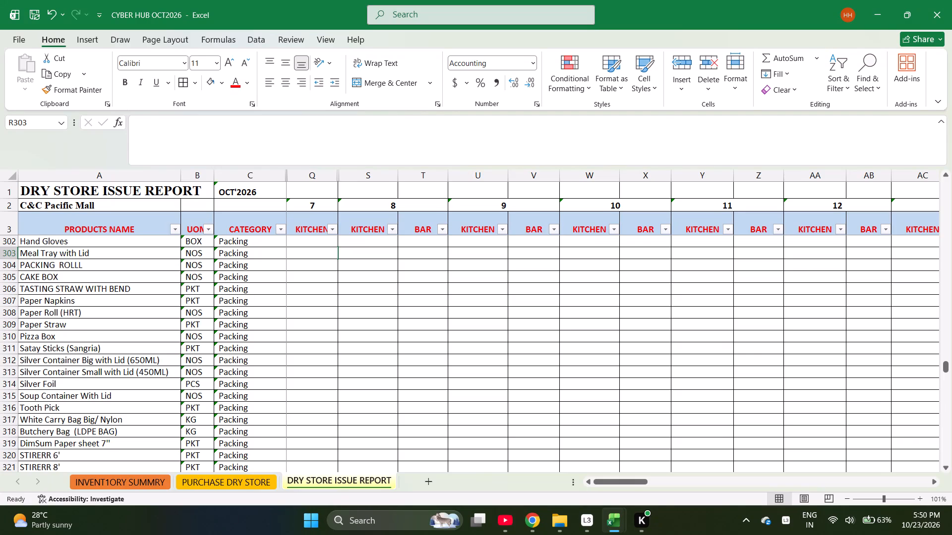
Record the day 7 KITCHEN issue of 1 for Ajinomoto.
left_click(314, 260)
key("ctrl+f")
type("ajino")
key("Return")
key("Escape")
key("Right")
key("Right")
key("Right")
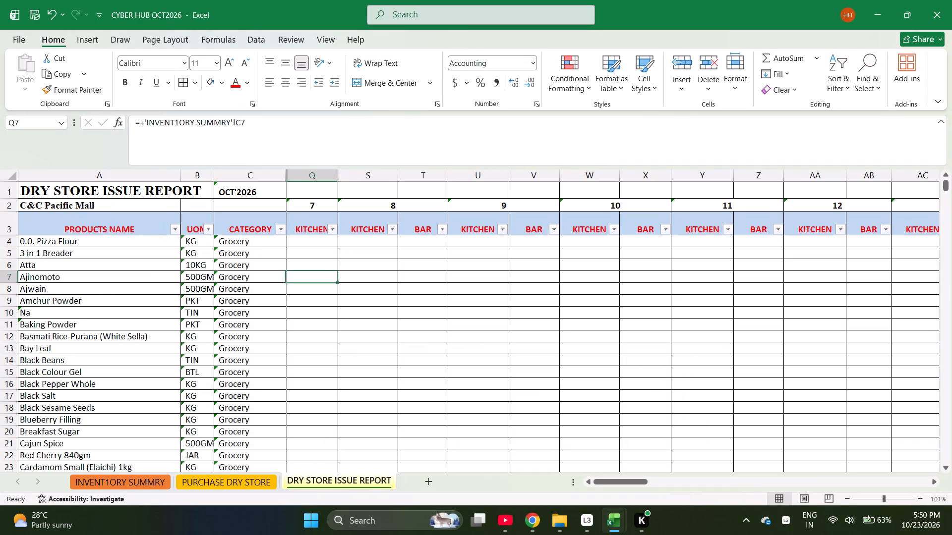
key("1")
key("Return")
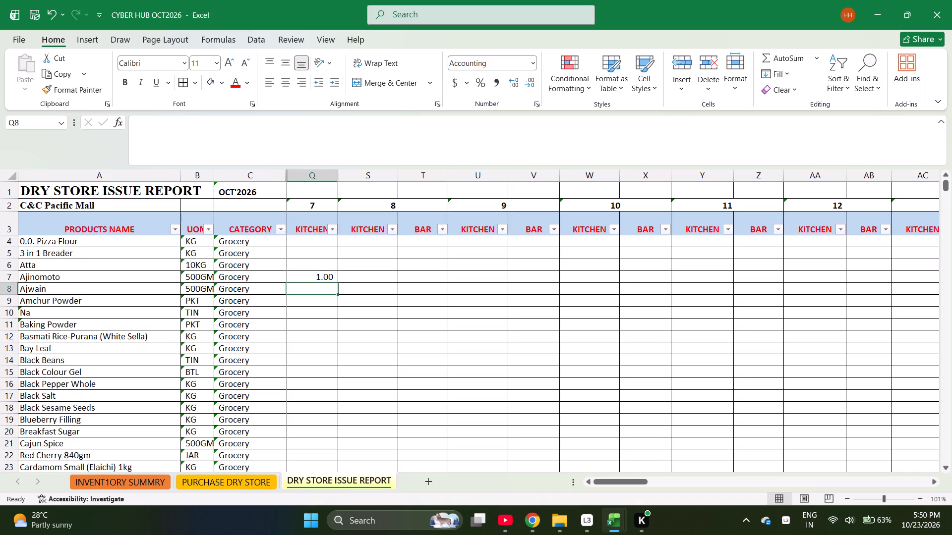
Record the day 7 KITCHEN issue of 1 for the plain Grocery item Vinegar.
key("ctrl+f")
type("vin")
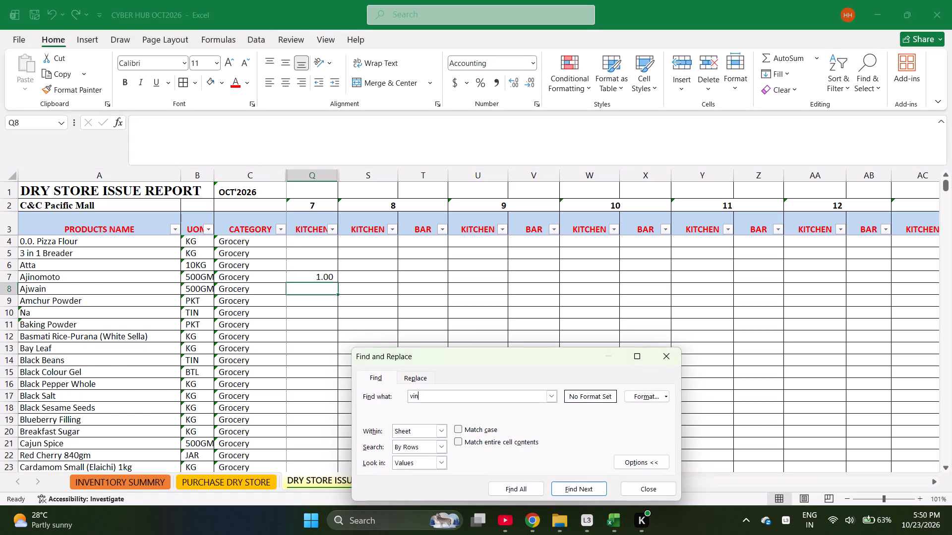
key("Return")
key("Escape")
key("Right")
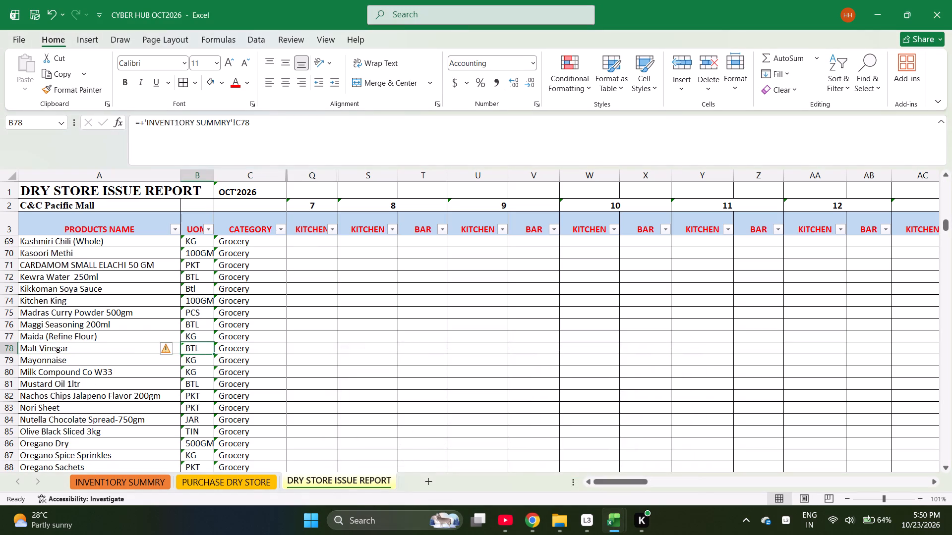
key("ctrl+f")
key("Return")
key("Return")
key("Return")
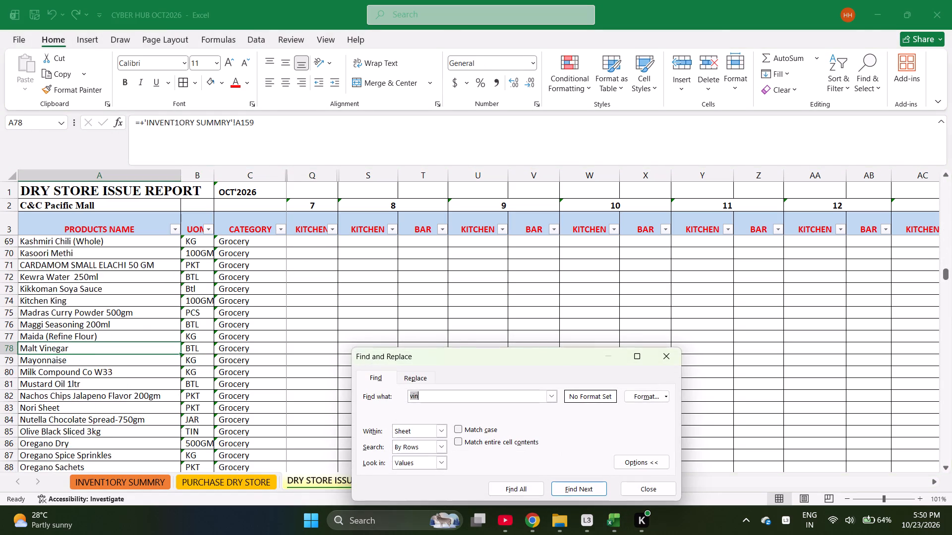
key("Return")
key("Return")
key("Return")
key("Return")
key("Return")
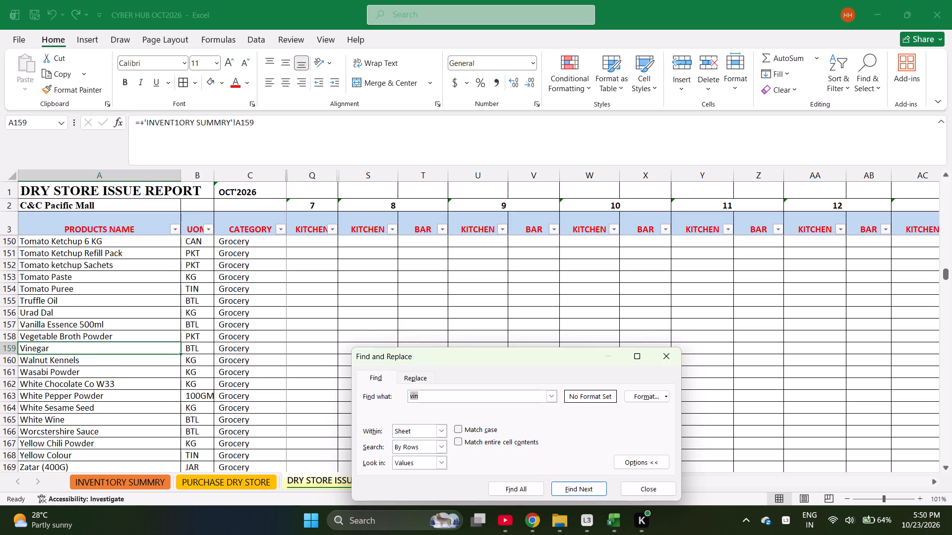
key("Escape")
key("Right")
key("Right")
key("Right")
key("1")
key("Return")
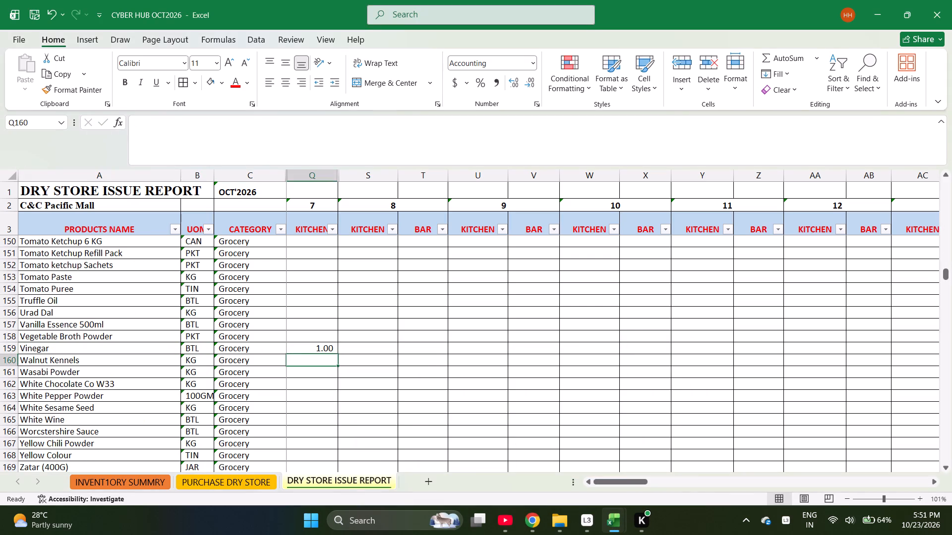
Record the day 7 KITCHEN issue of 2 for Coconut milk 400gm.
key("ctrl+f")
type("coco")
key("Return")
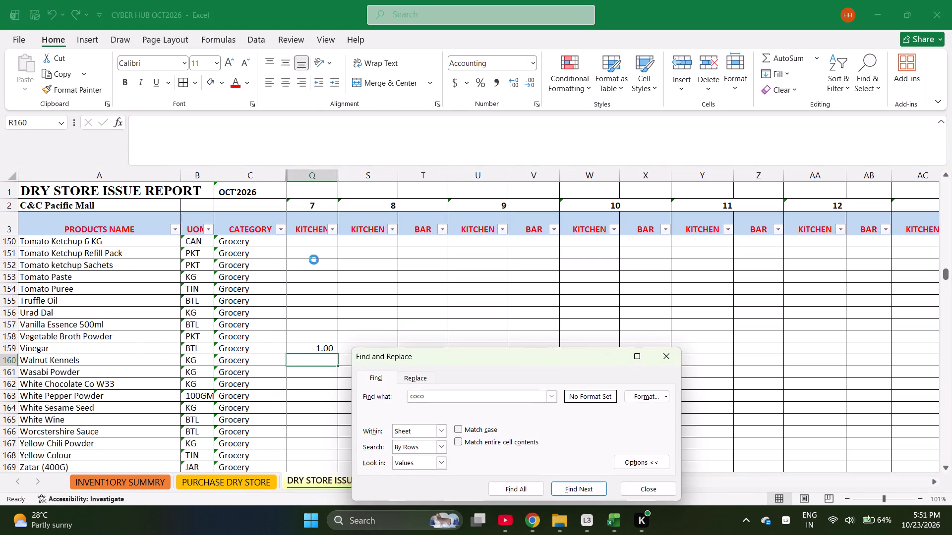
key("Return")
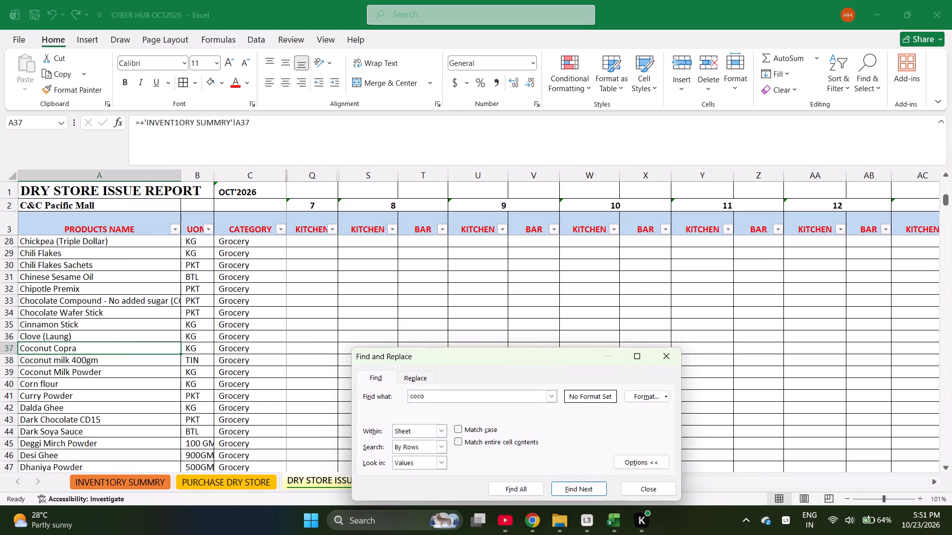
key("Escape")
key("Right")
key("Right")
key("Right")
key("Return")
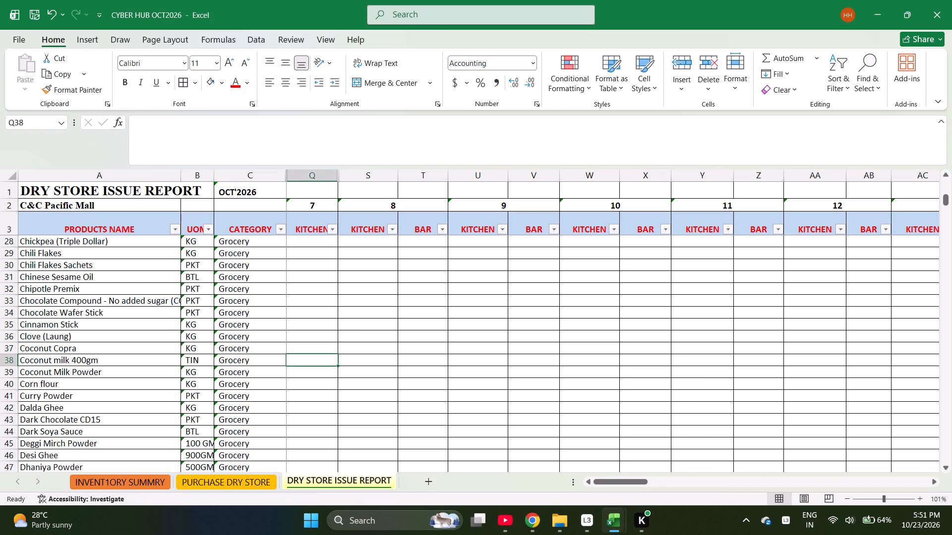
key("2")
key("Return")
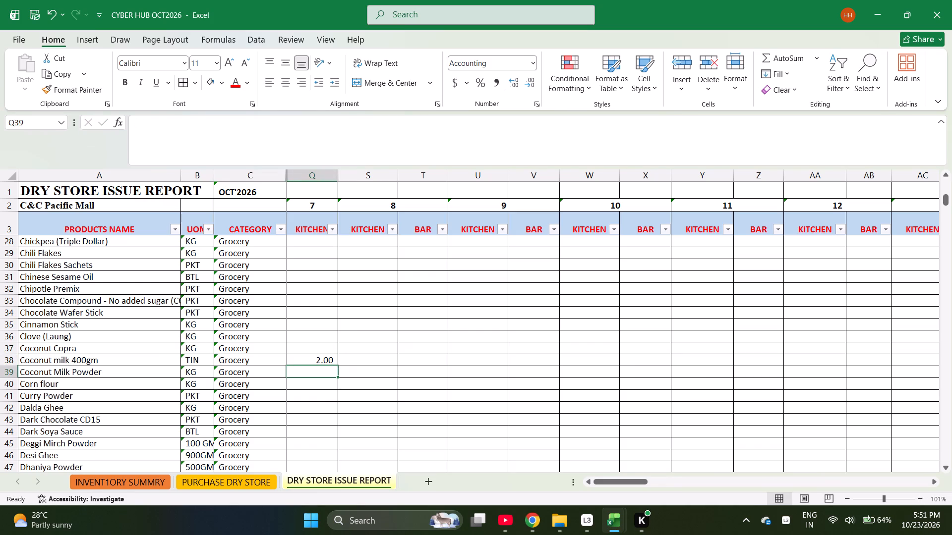
Record the day 7 KITCHEN issue of 1 for Dhaniya Powder.
key("ctrl+f")
type("dh")
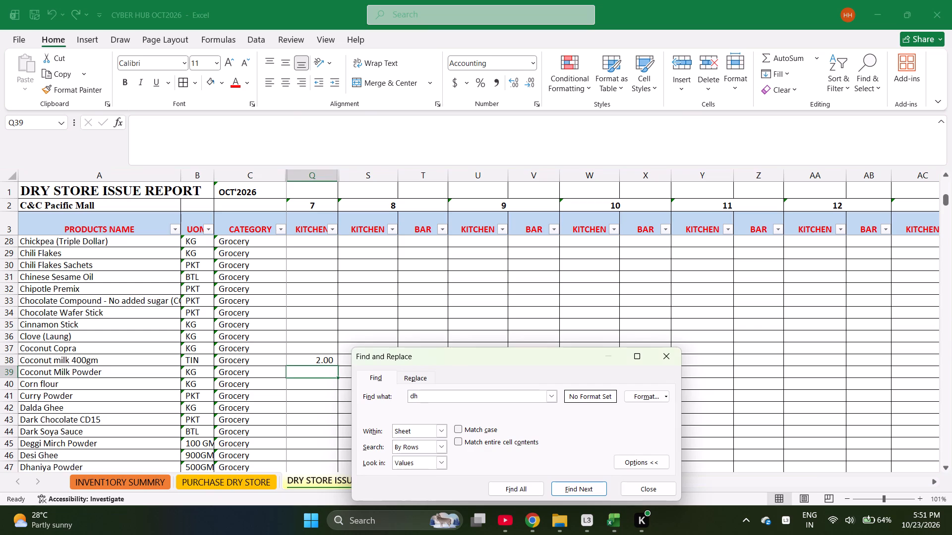
type("ani")
key("Return")
key("Escape")
key("Right")
key("Right")
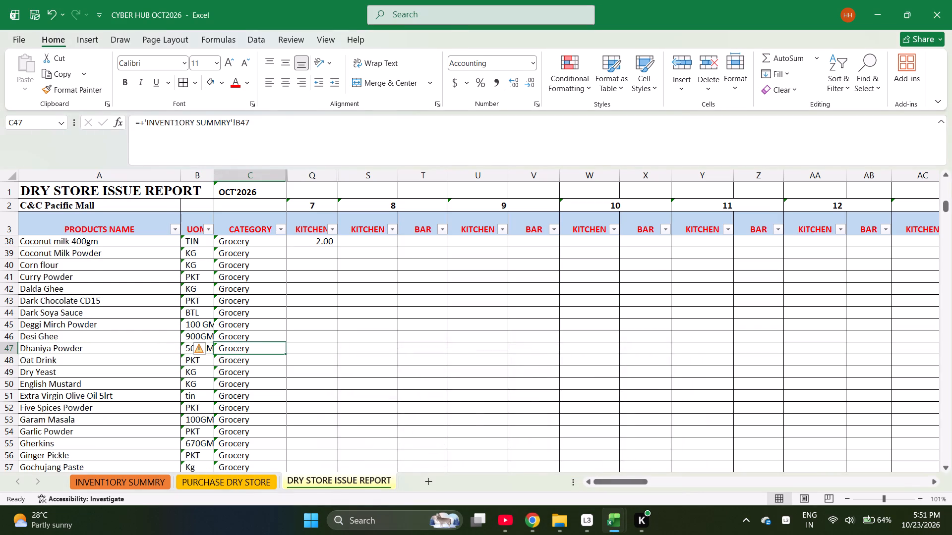
key("Right")
key("1")
key("Return")
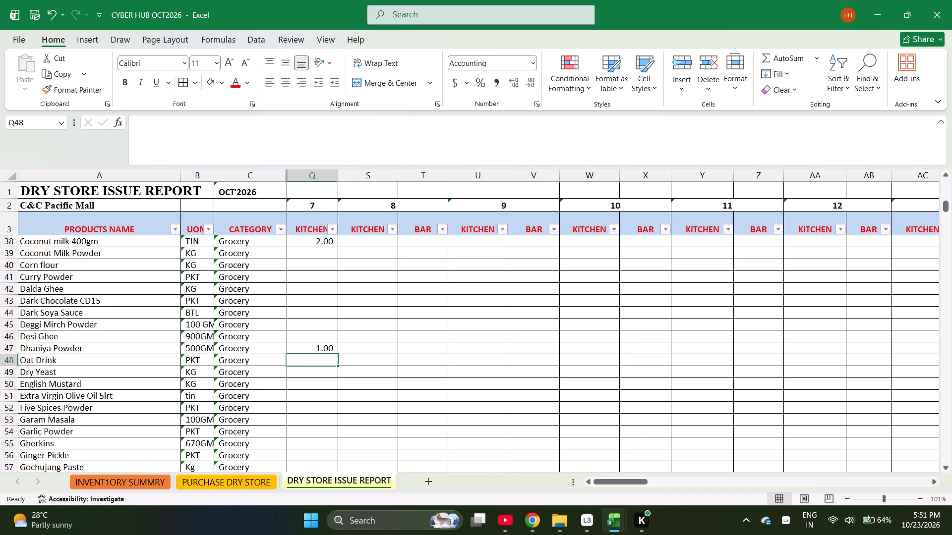
Record the day 7 KITCHEN issue of 3 for the Grocery item Salt.
key("ctrl+f")
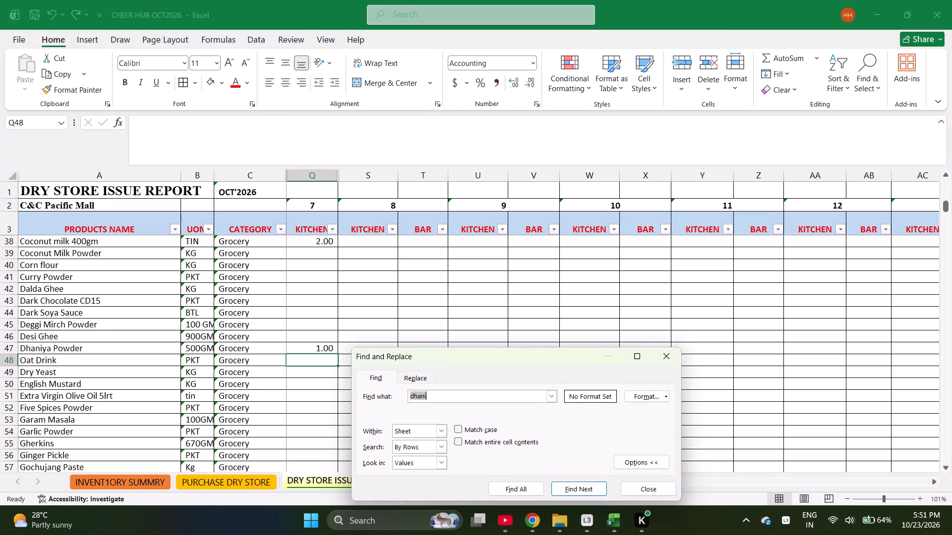
type("salt")
key("Return")
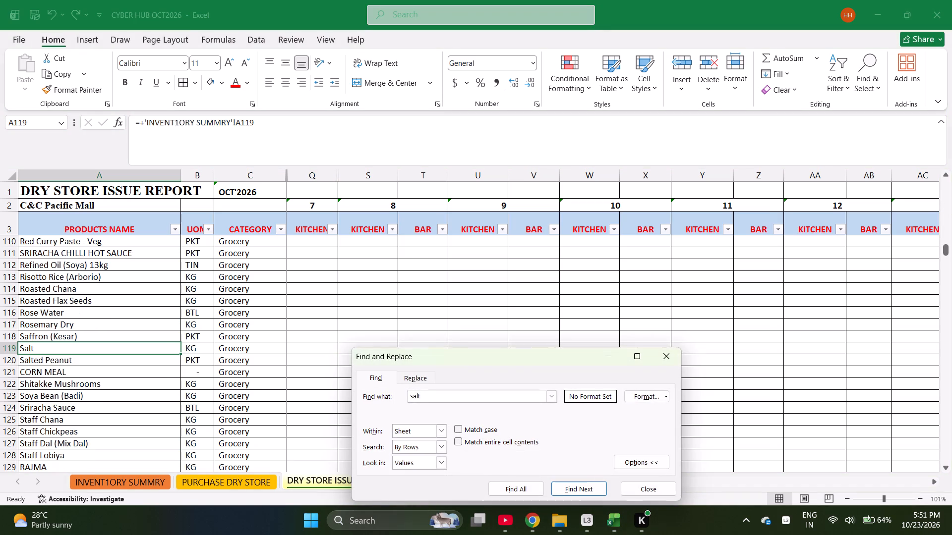
key("Escape")
key("Right")
key("Right")
key("Right")
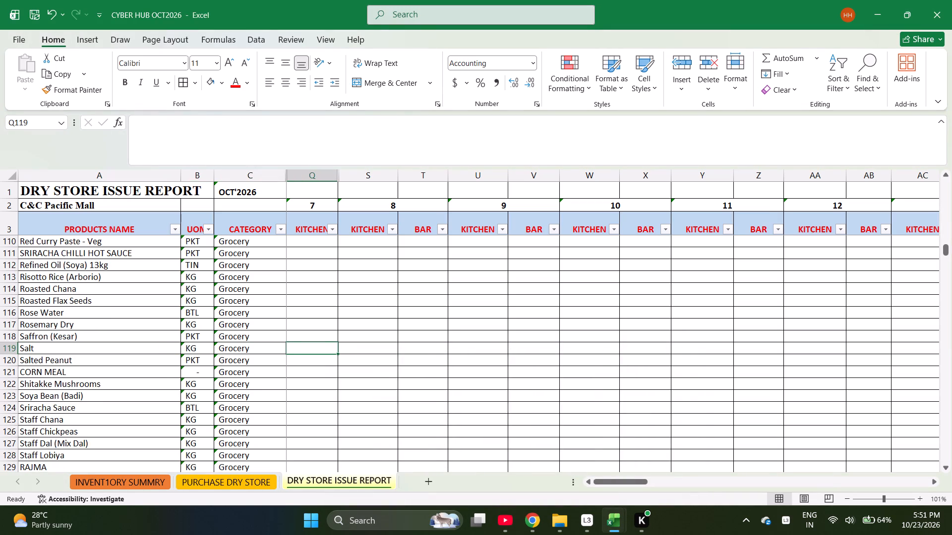
key("3")
key("Return")
Record the day 7 KITCHEN issue of 2 for the Grocery item Sugar.
key("ctrl+f")
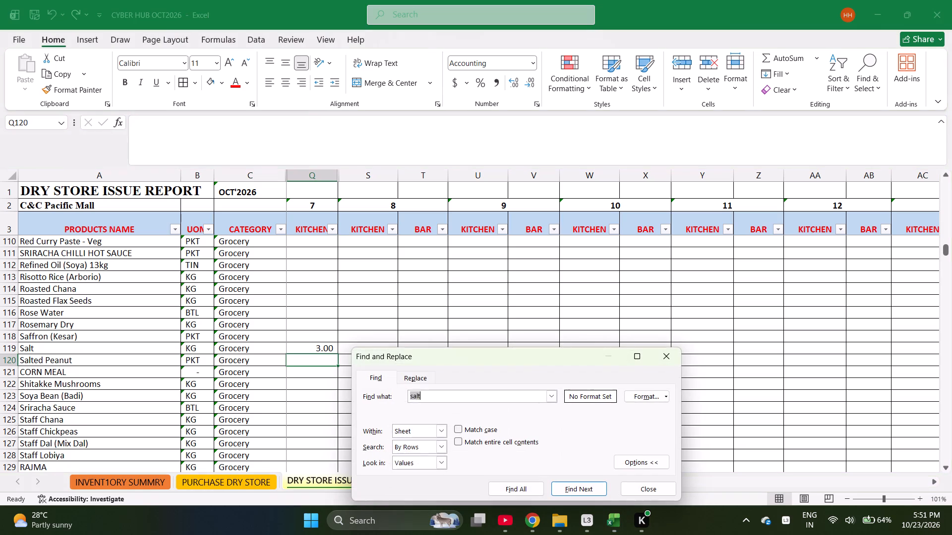
type("sugar")
key("Return")
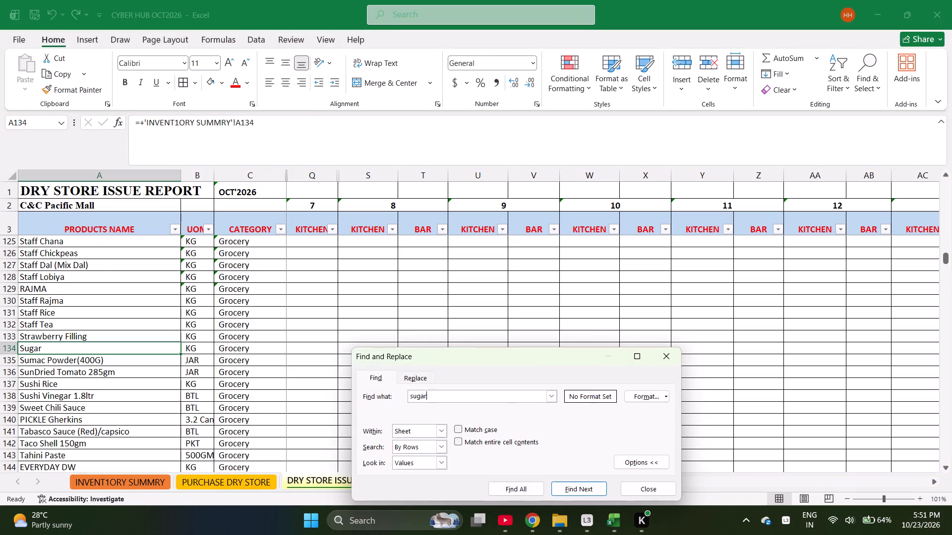
key("Escape")
key("Right")
key("Right")
key("Right")
key("2")
key("Return")
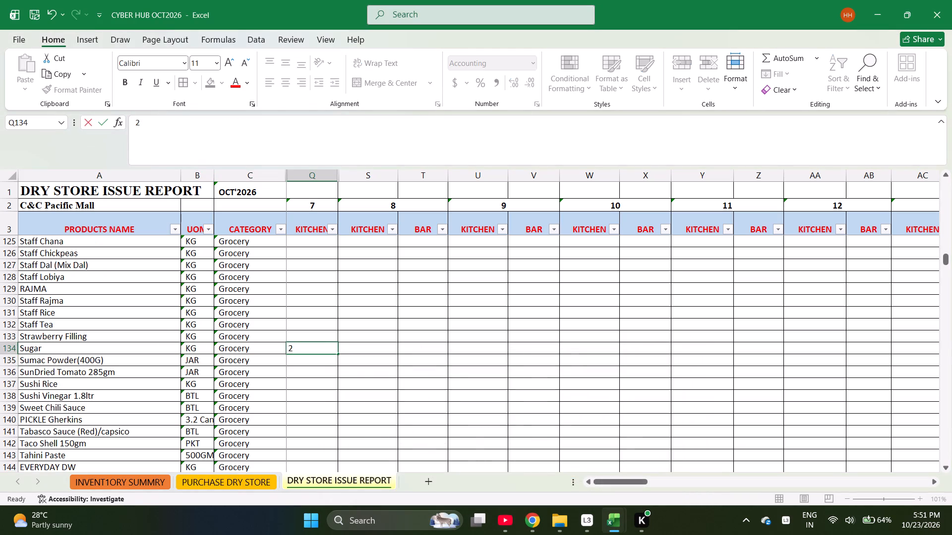
Record the day 7 KITCHEN issue of 5 for Mayonnaise.
key("ctrl+f")
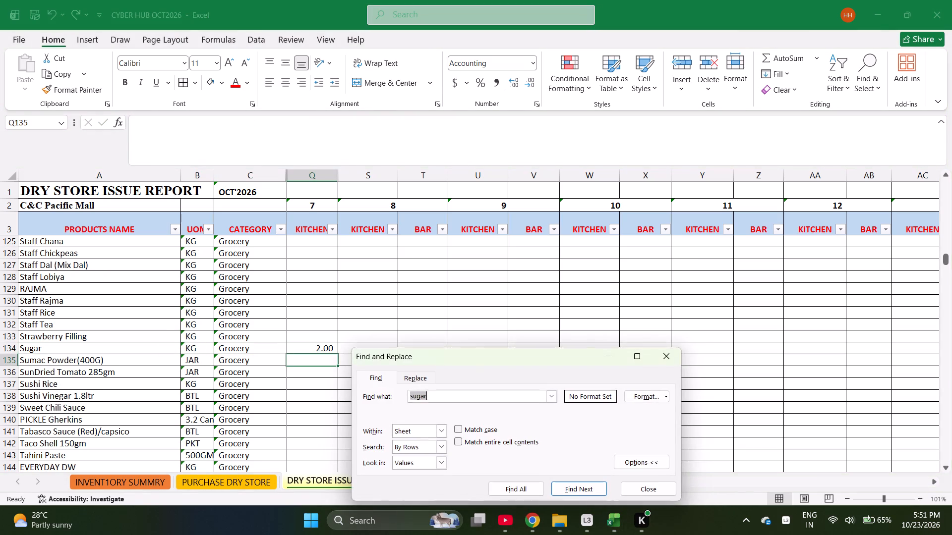
type("mayo")
key("Return")
key("Escape")
key("Right")
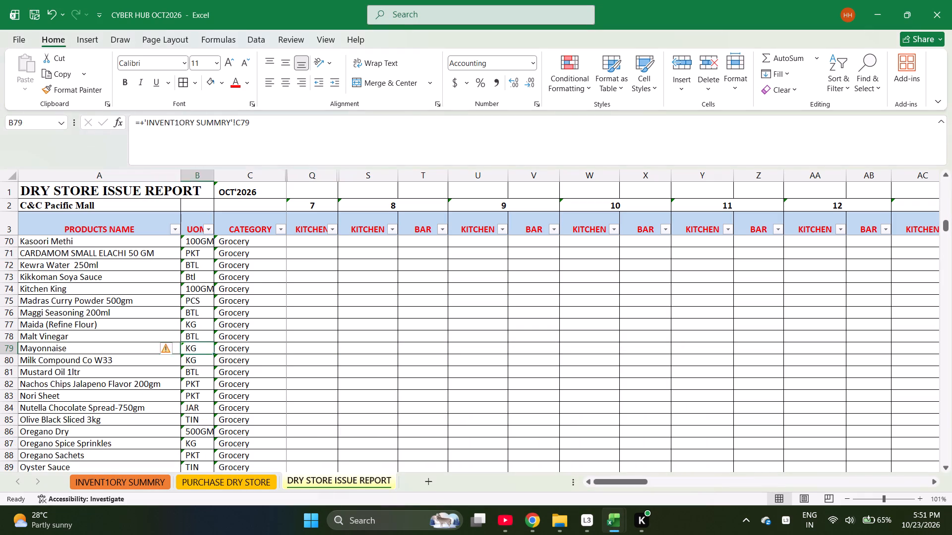
key("Right")
key("Right")
key("5")
key("Return")
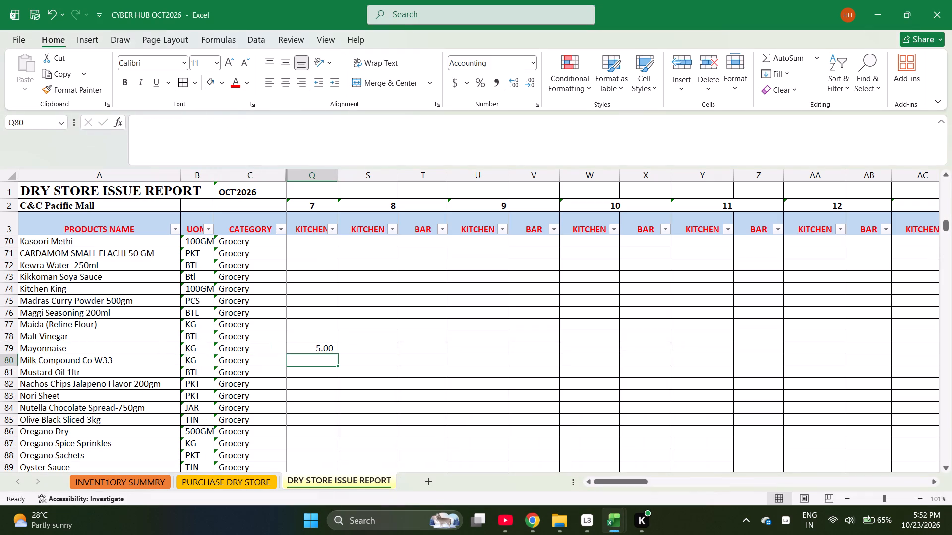
Record the day 7 KITCHEN issue of 2 for Cling Wrap.
key("ctrl+f")
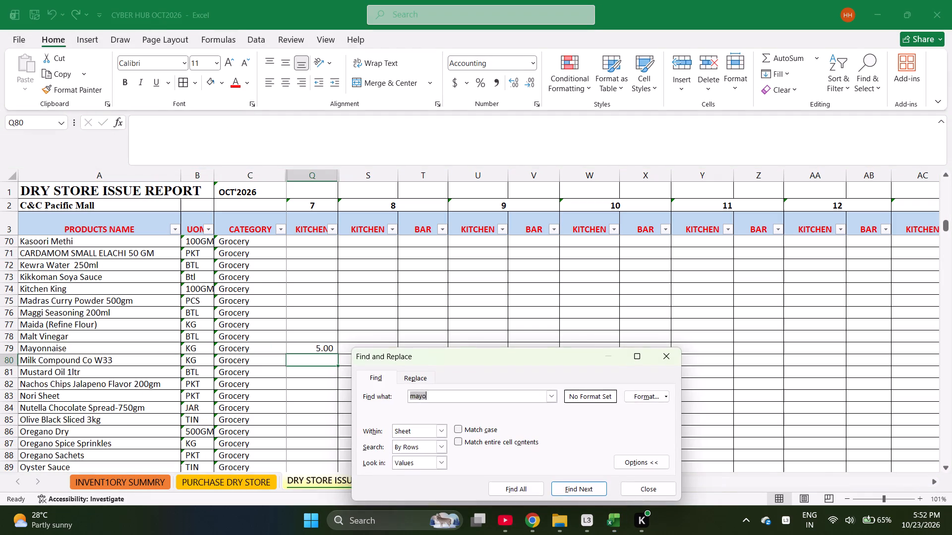
type("cling")
key("Return")
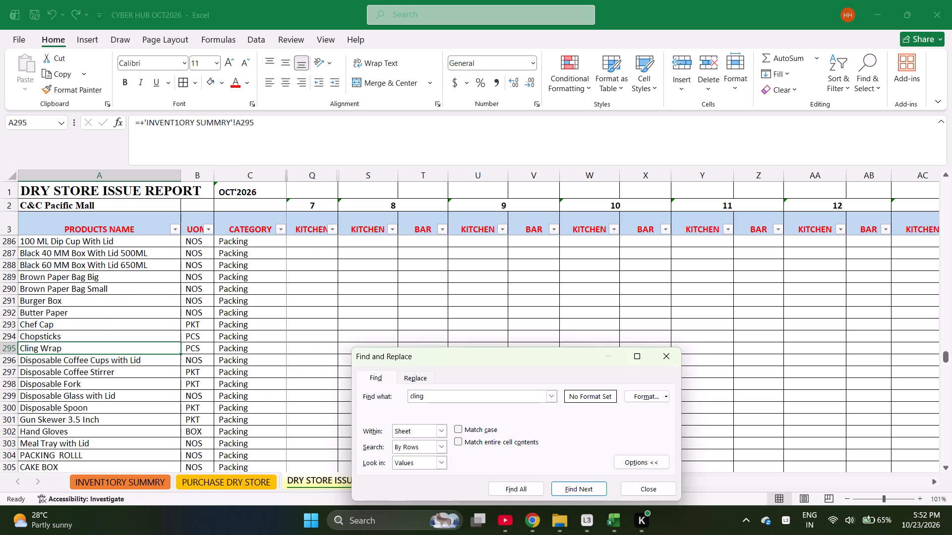
key("Escape")
key("Right")
key("Right")
key("Right")
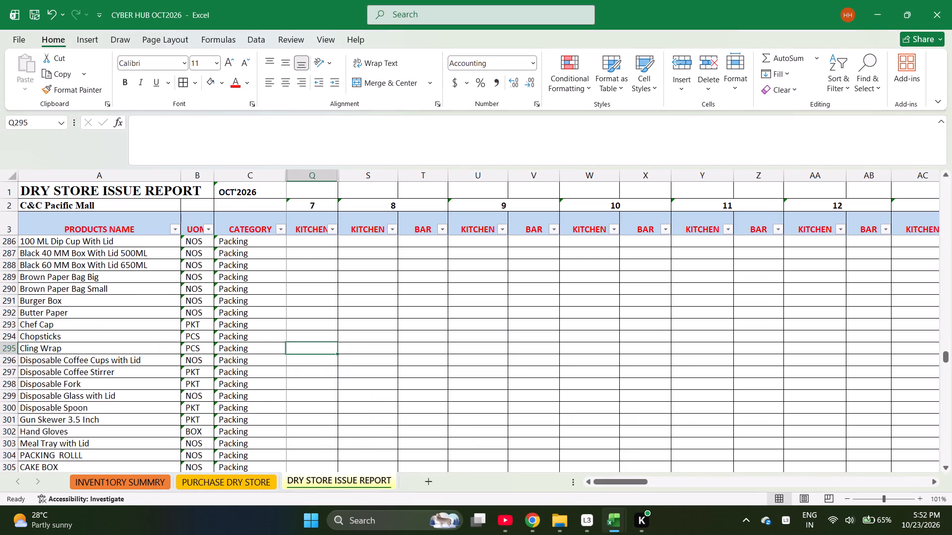
key("2")
key("Return")
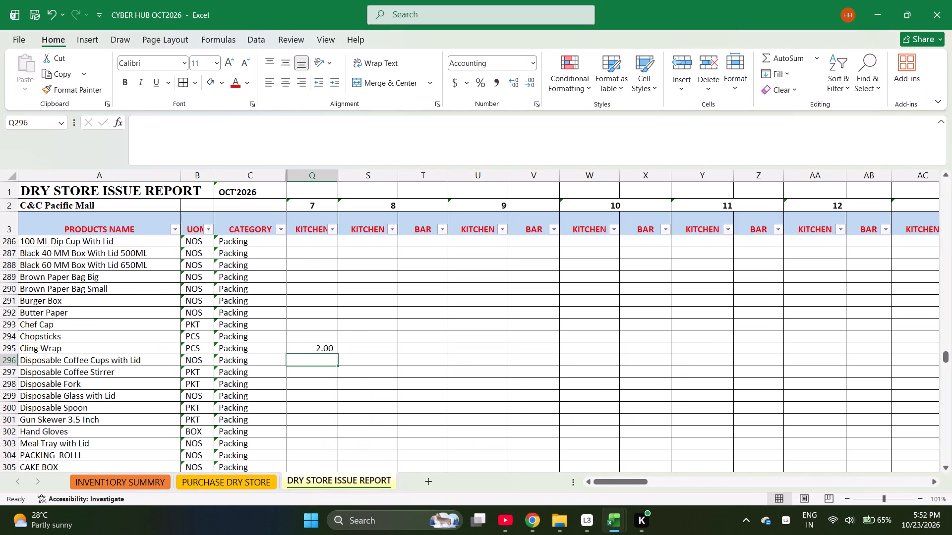
Search the issue report for "paper" and go through the matching Packing items to locate the next product issued.
key("ctrl+f")
type("paper")
key("Return")
key("Return")
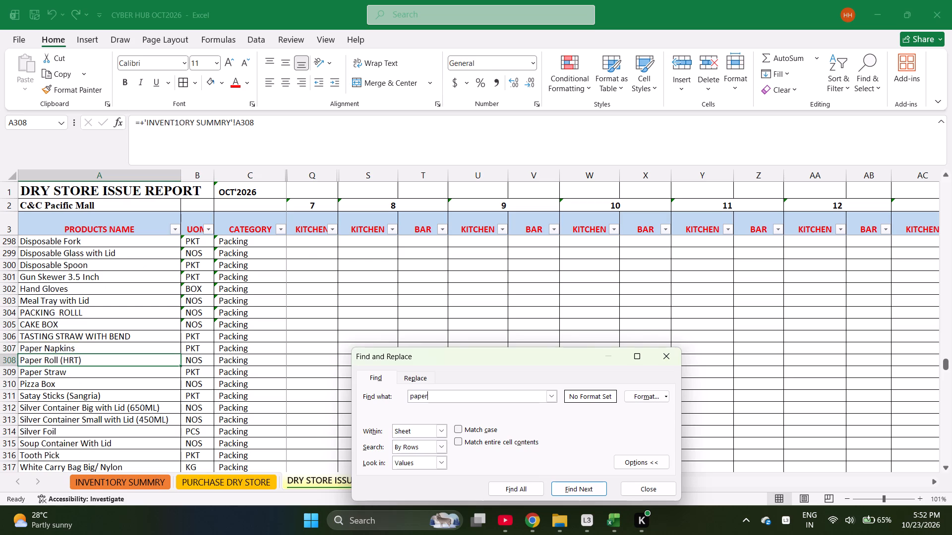
key("Return")
key("Escape")
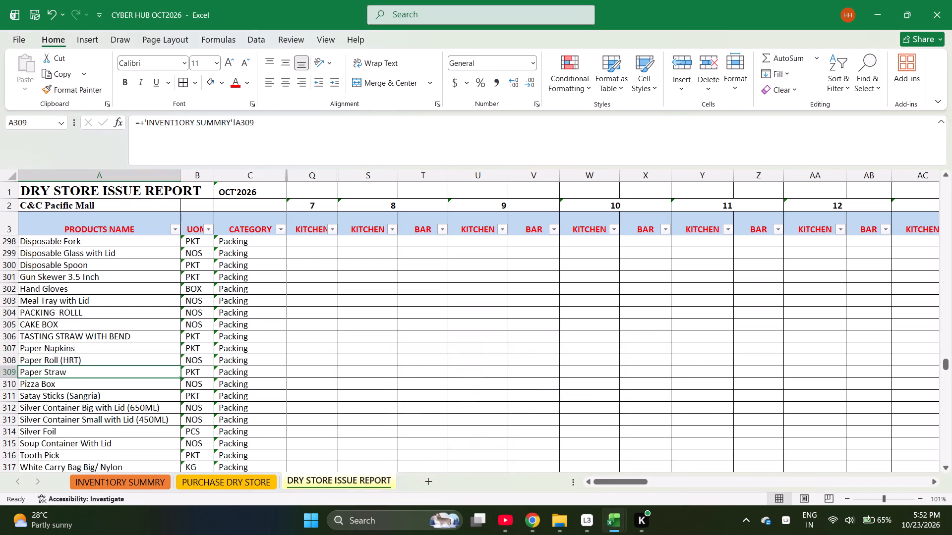
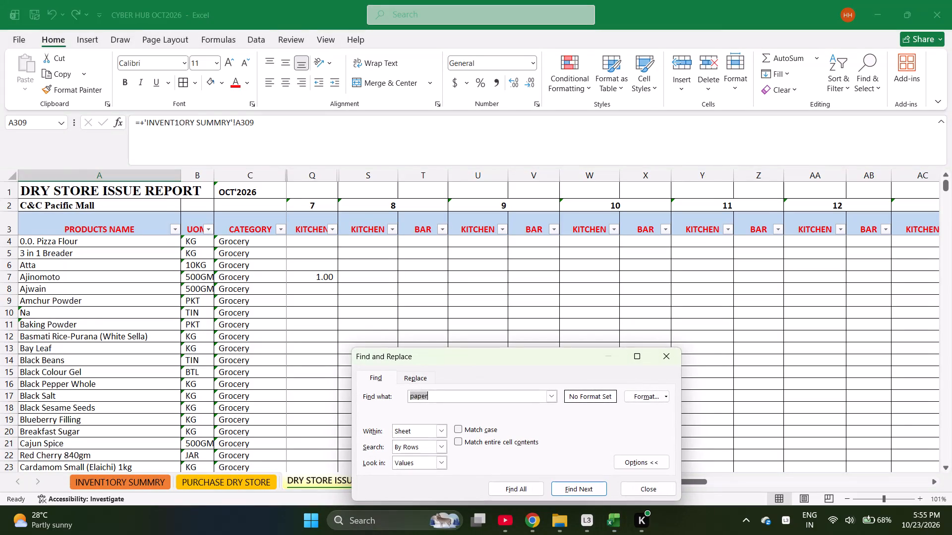
Search the issue report for "vin" and check the day 7 KITCHEN entry of the Grocery item Vinegar.
type("in")
key("Return")
key("Escape")
key("Right")
key("Right")
key("Right")
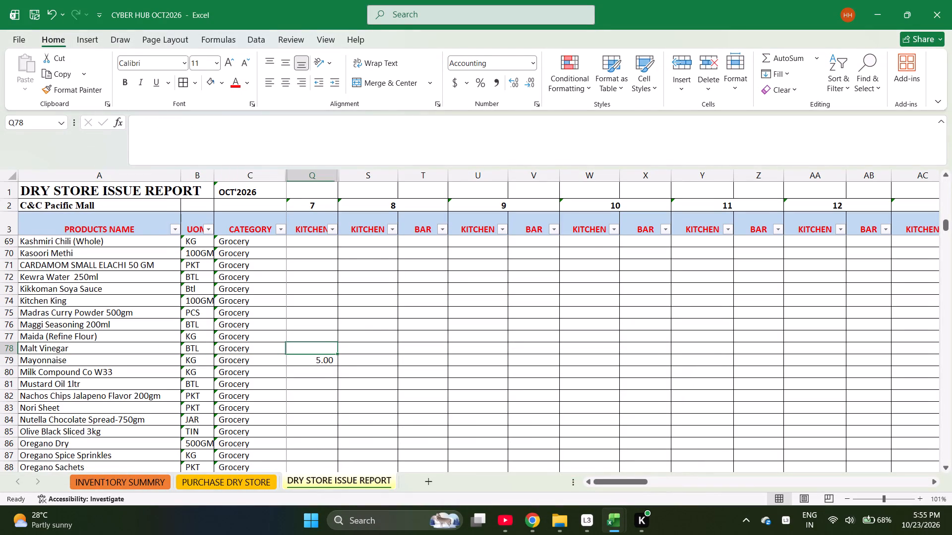
key("ctrl+f")
key("Return")
key("Return")
key("Escape")
key("Right")
key("Right")
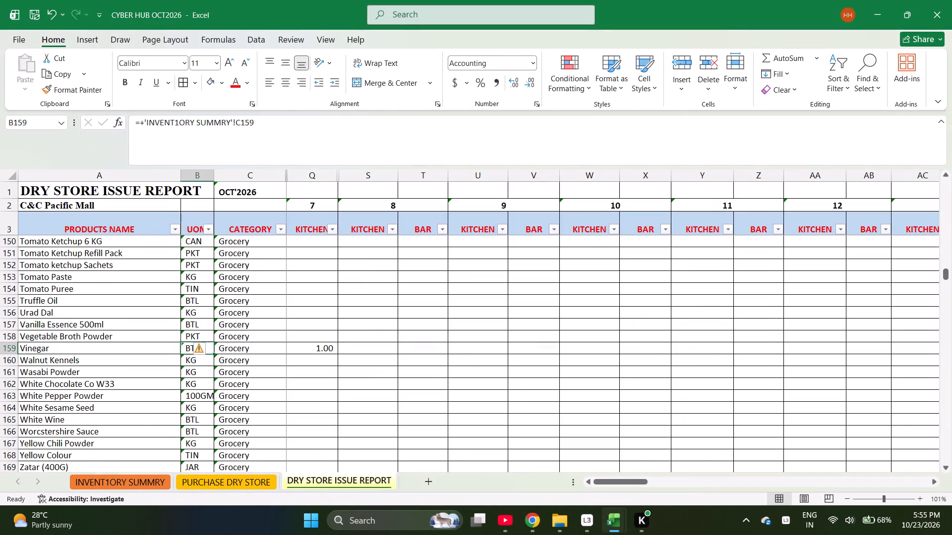
key("Right")
Search the issue report for "dhani" and check the day 7 KITCHEN entry of Dhaniya Powder.
key("ctrl+f")
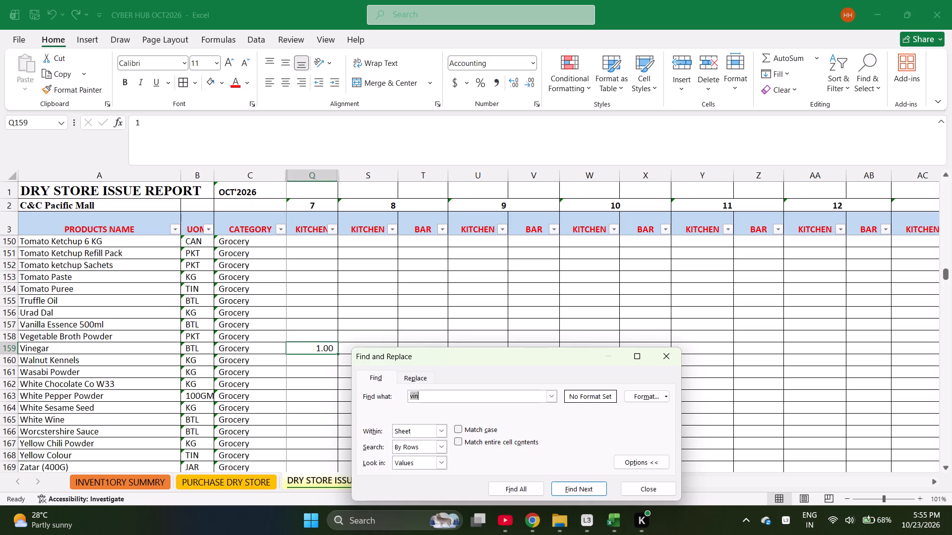
type("dhani")
key("Return")
key("Escape")
key("Right")
key("Right")
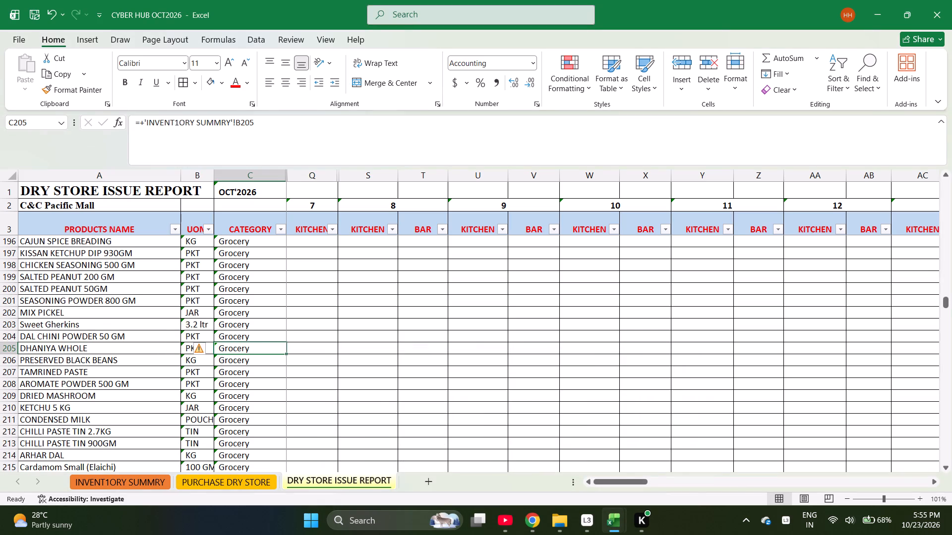
key("ctrl+f")
key("Return")
key("Escape")
key("Right")
key("Right")
key("Right")
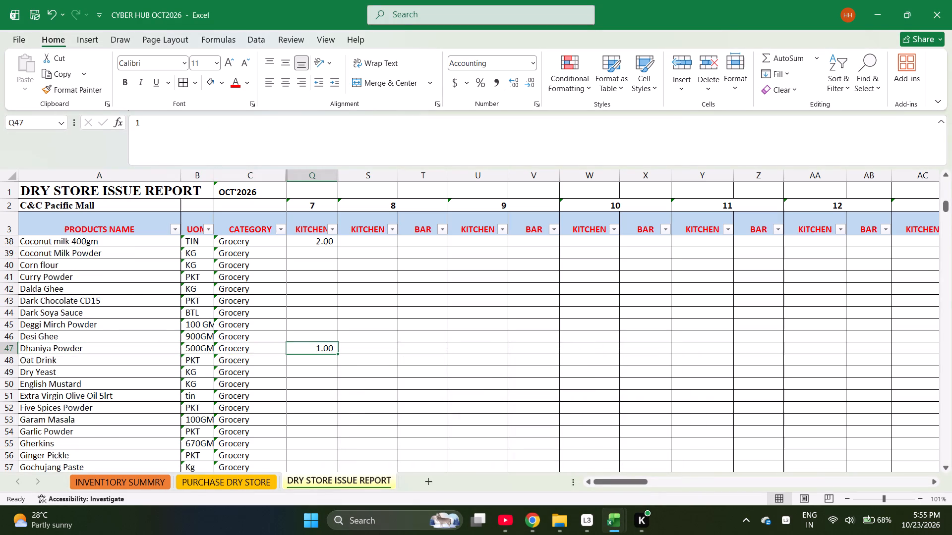
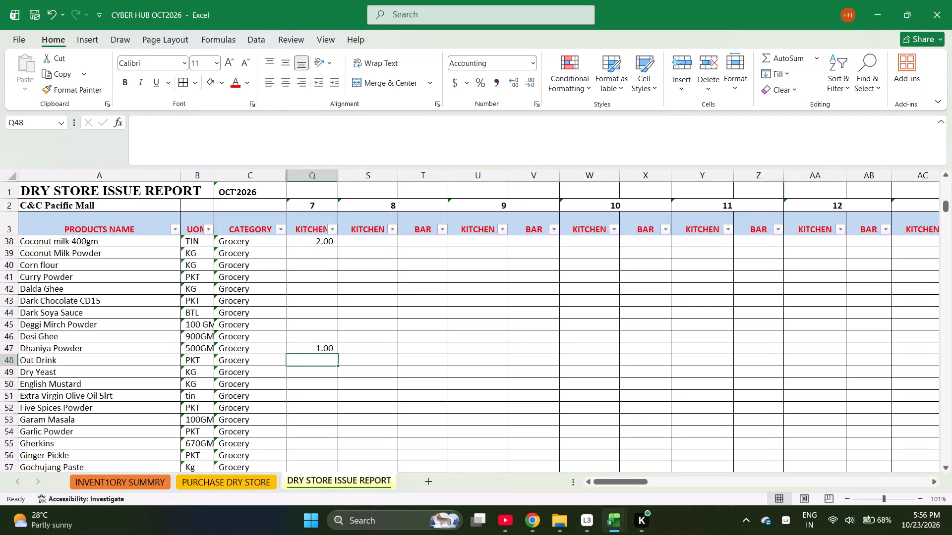
Search the issue report for "salt" and check the day 7 KITCHEN entry of the Grocery item Salt.
key("ctrl+f")
type("salt")
key("Return")
key("Escape")
key("Right")
key("Right")
key("Right")
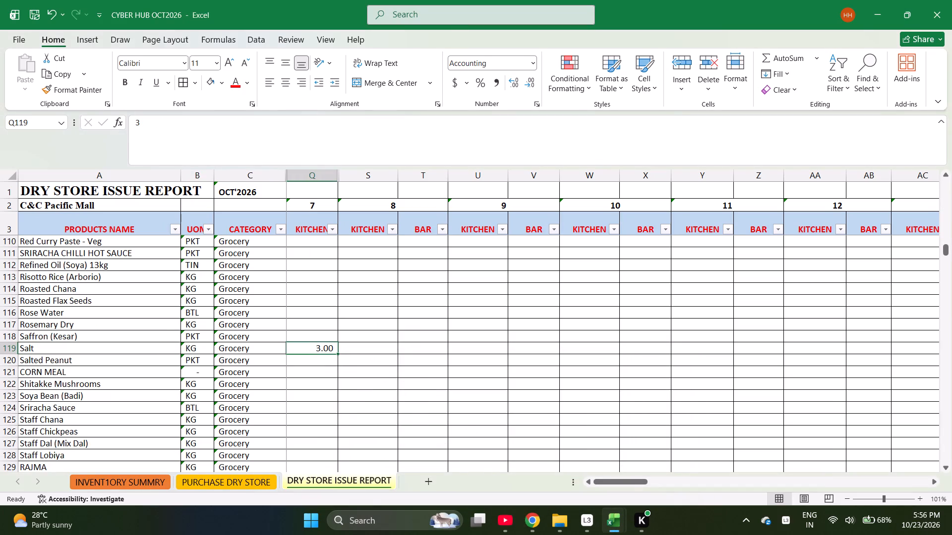
Search the issue report for "sugar" and check the day 7 KITCHEN entry of Sugar.
key("ctrl+f")
type("sugar")
key("Return")
key("Escape")
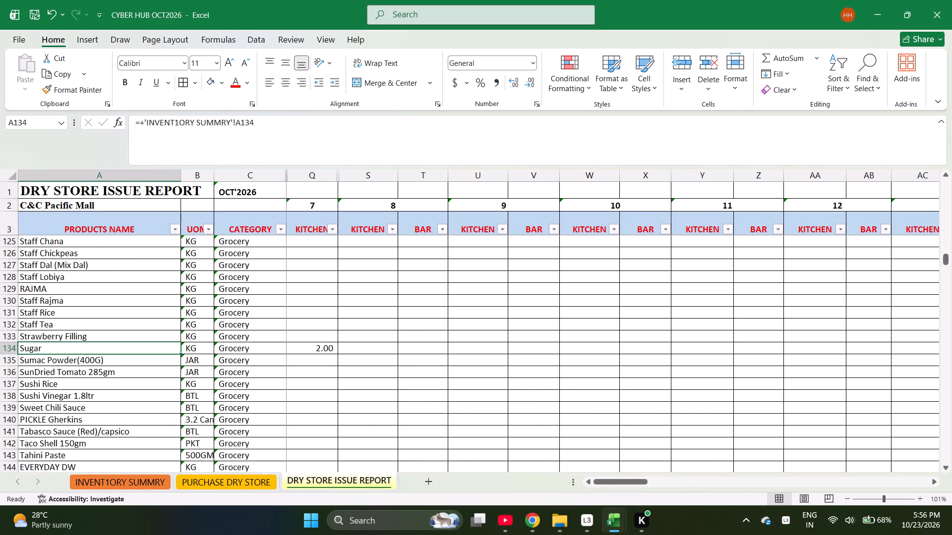
Search the issue report for "mayo" and check the day 7 KITCHEN entry of Mayonnaise.
key("ctrl+f")
type("mayo")
key("Return")
key("Escape")
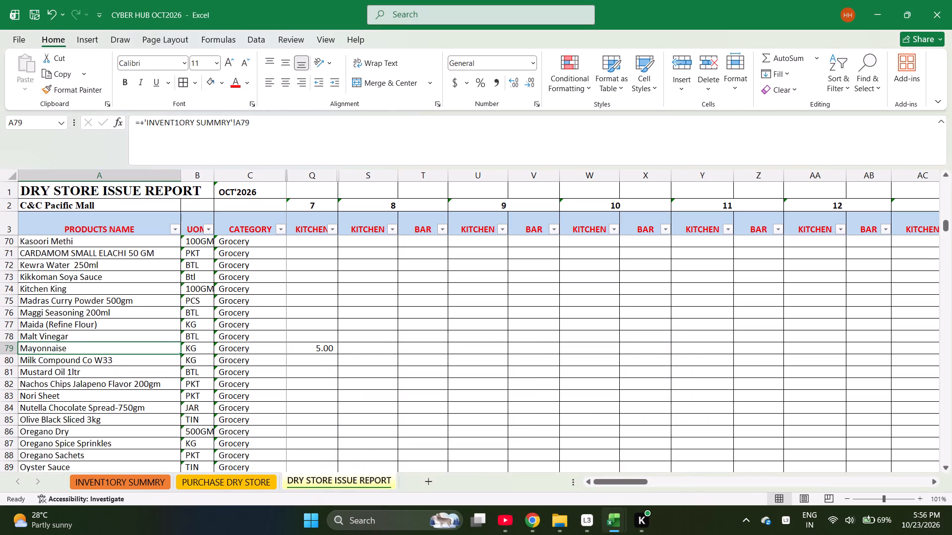
Search the issue report for "cling" and check the day 7 KITCHEN entry of the Packing item Cling Wrap.
key("ctrl+f")
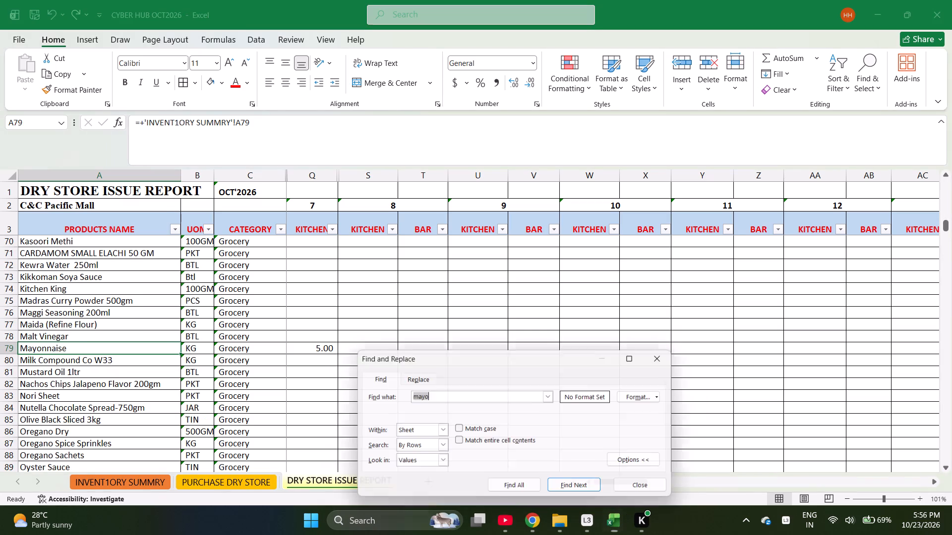
type("cling")
key("Return")
key("Escape")
key("Right")
key("Right")
key("Right")
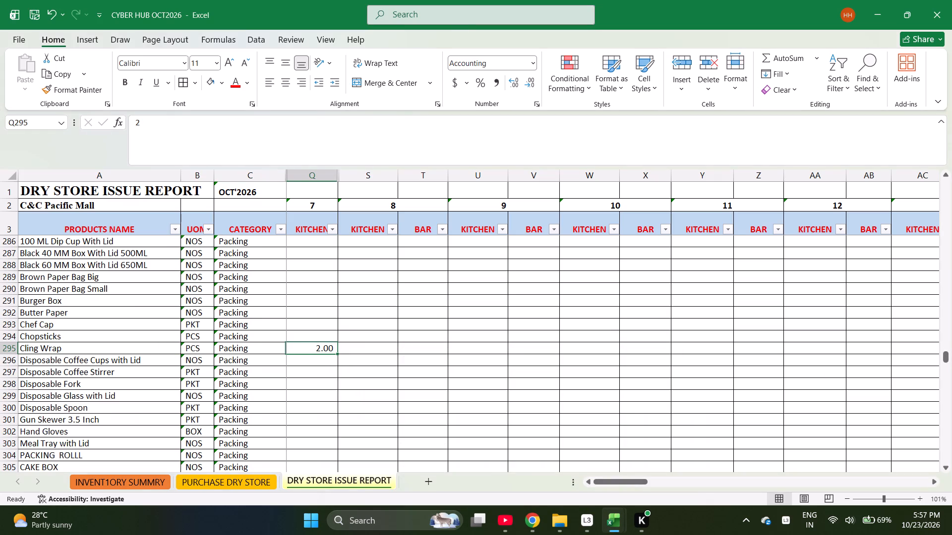
Search the issue report for "paper roll" and check the matching Packing item.
key("ctrl+f")
type("paper roll")
key("Return")
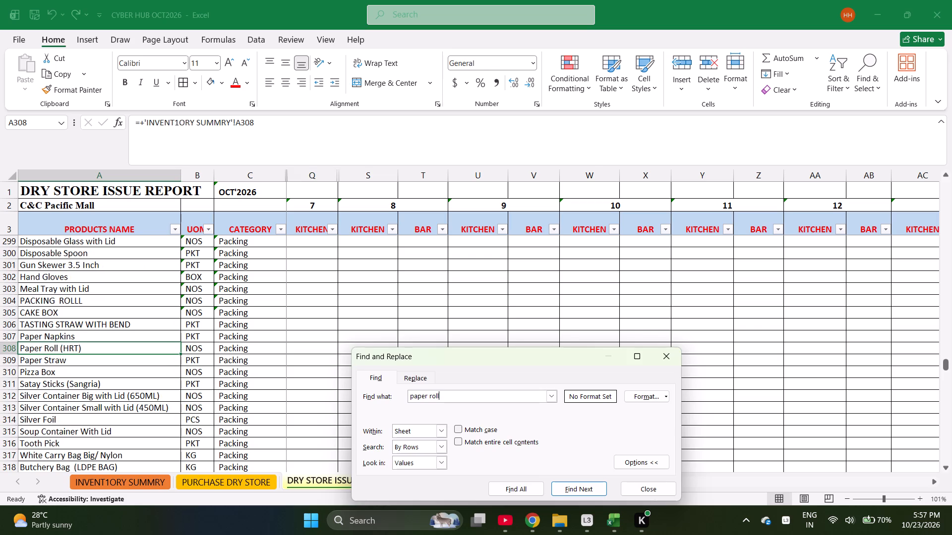
key("Escape")
Find KITCHEN ROLL by searching for "kitchen r" and enter 1 as its day 7 KITCHEN issue.
key("ctrl+f")
type("kitchen")
key("space")
key("Return")
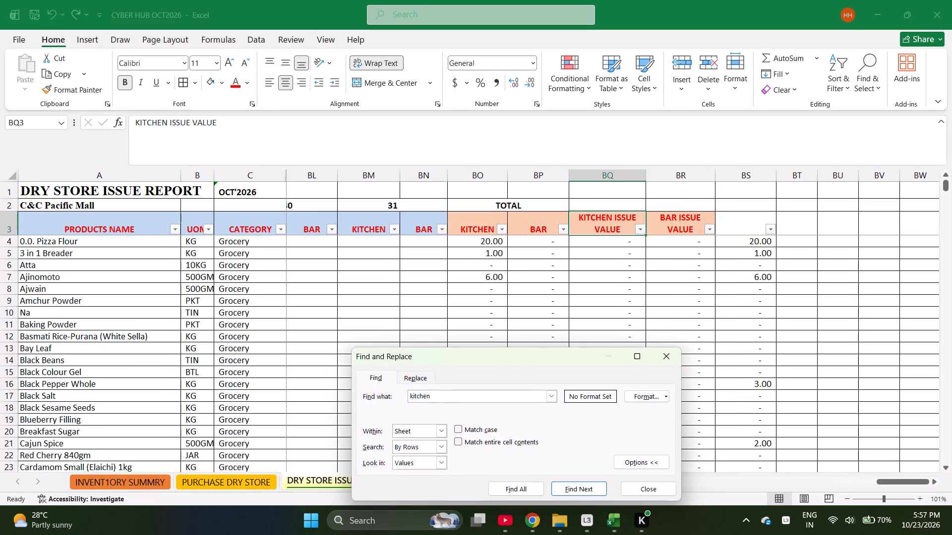
key("r")
key("Return")
key("Escape")
key("Right")
key("Right")
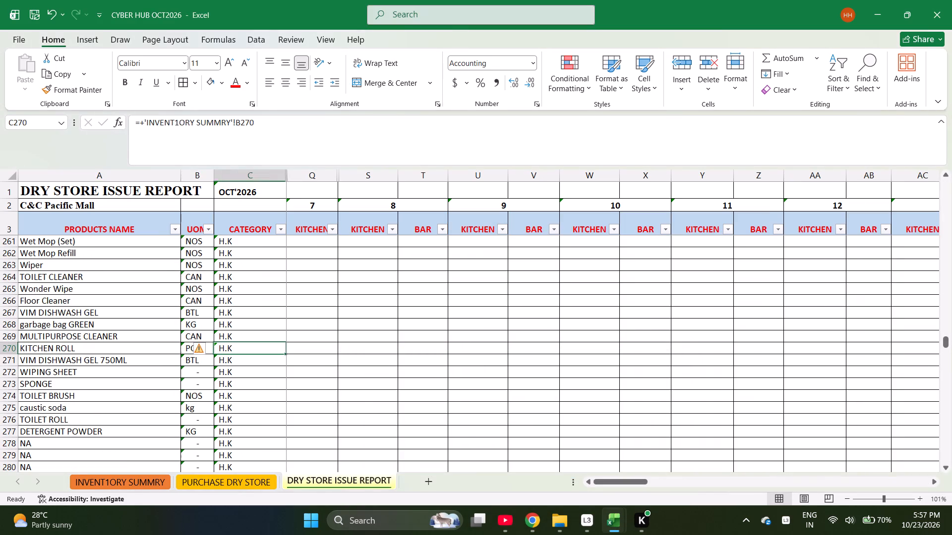
key("Right")
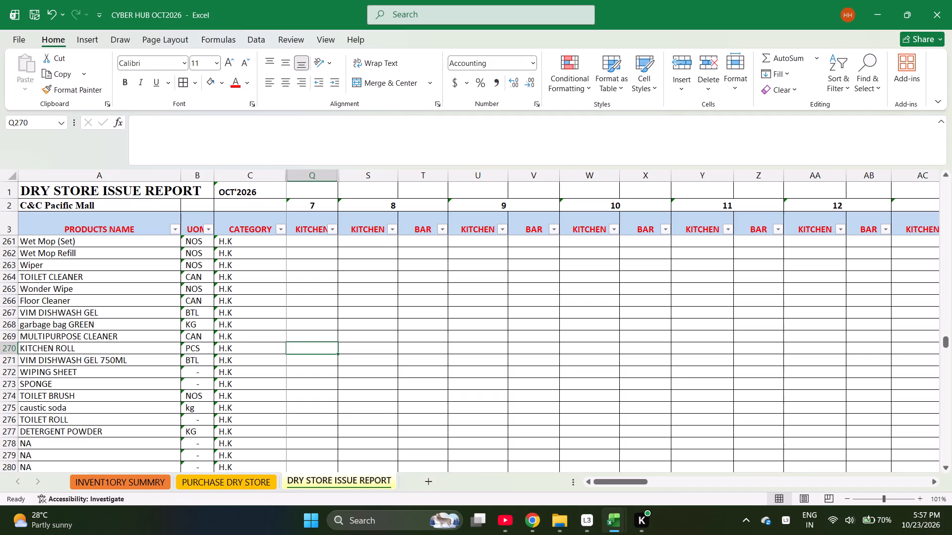
key("1")
key("Return")
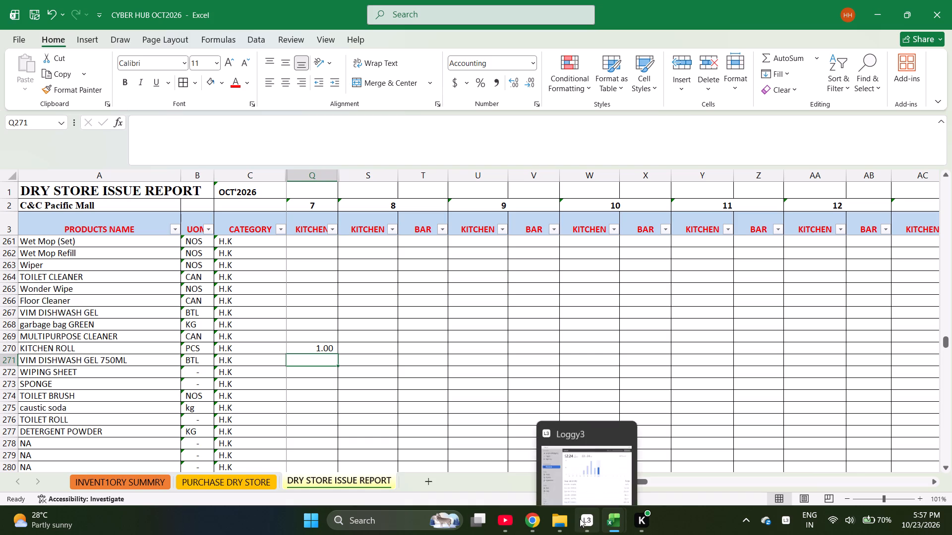
Switch to Loggy3, start a new recording session and return to the issue report in Excel.
left_click_drag(587, 482, 345, 478)
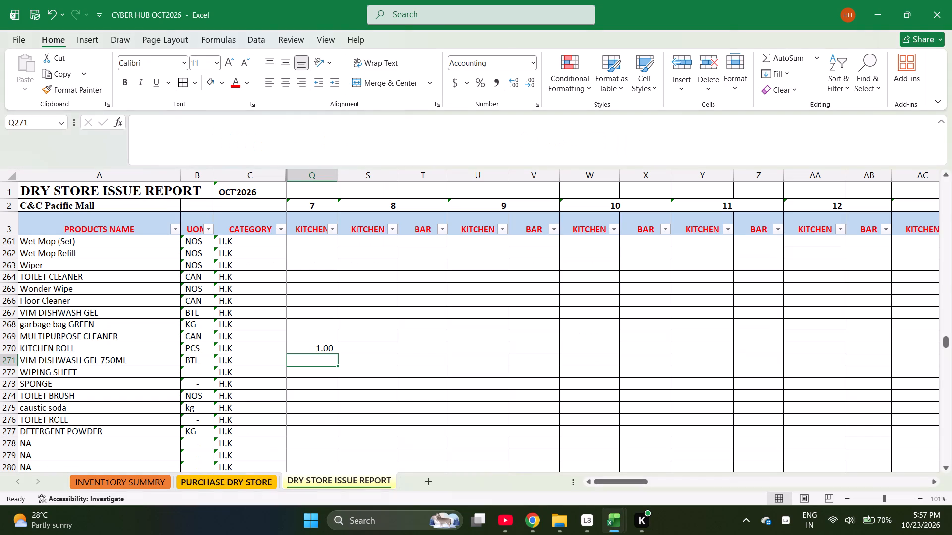
left_click(586, 518)
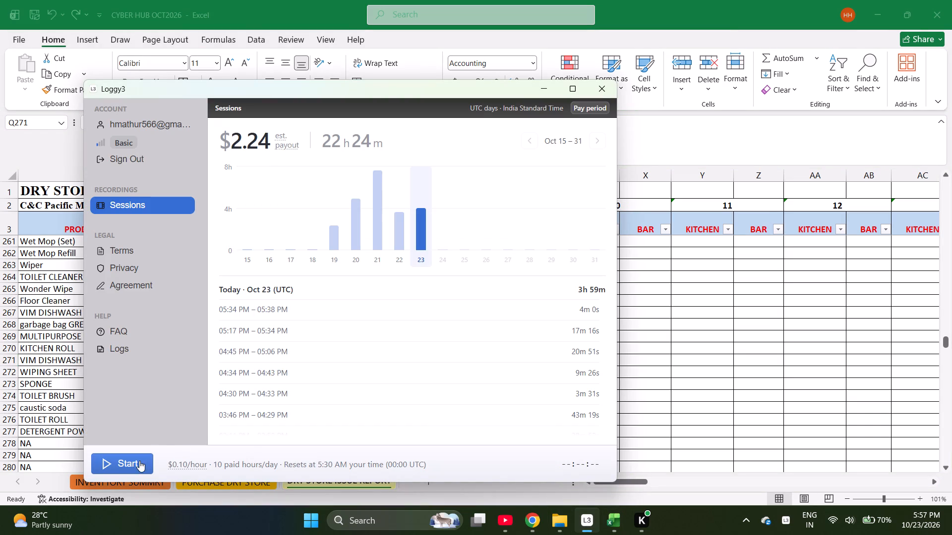
left_click(139, 461)
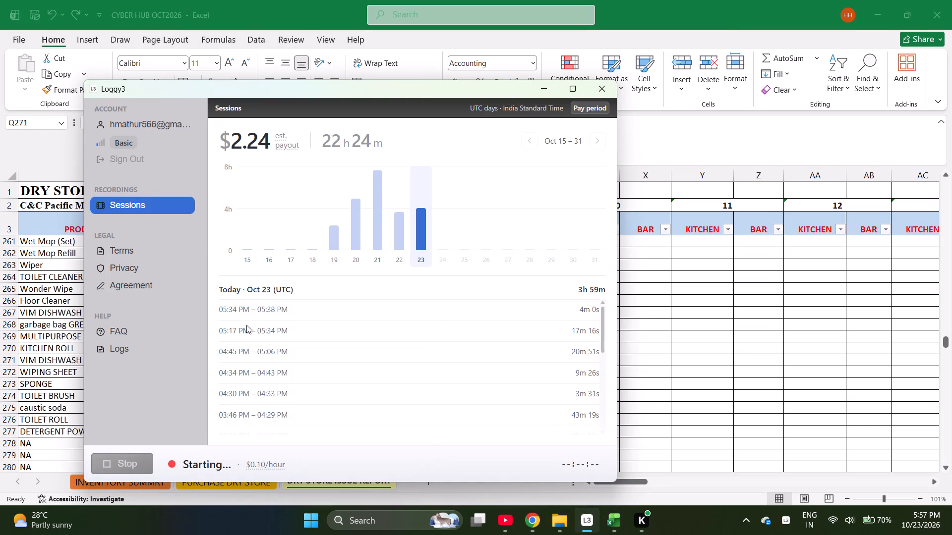
left_click(56, 192)
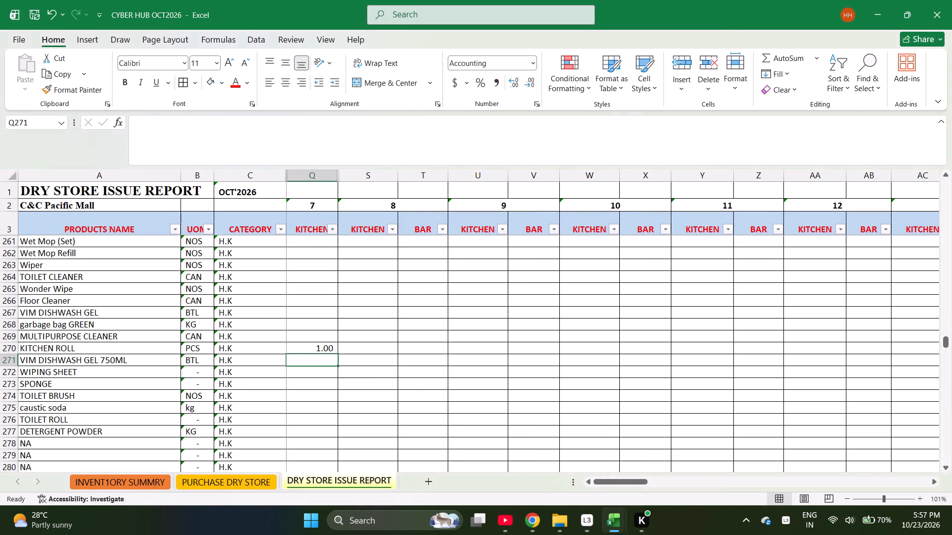
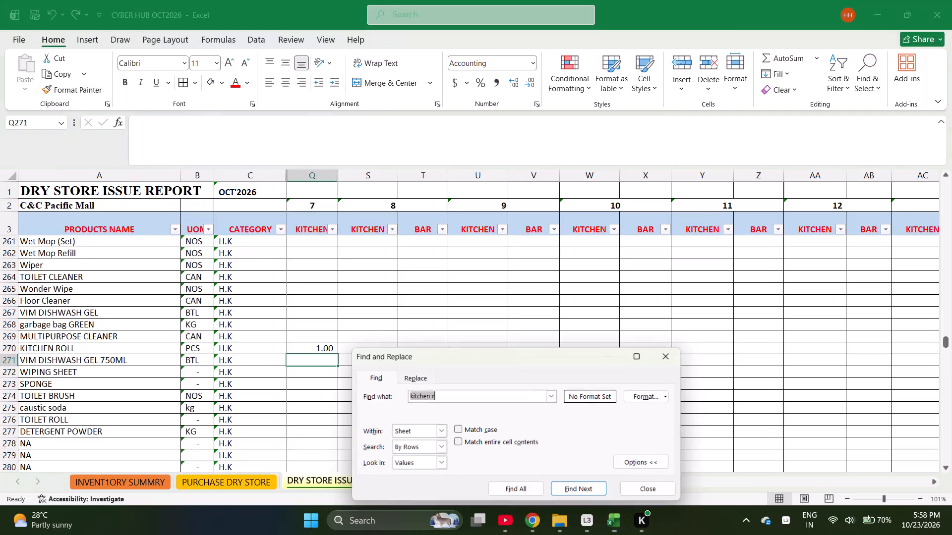
Find Silver Foil by searching for "silv" and enter 1 as its day 7 KITCHEN issue.
type("silv")
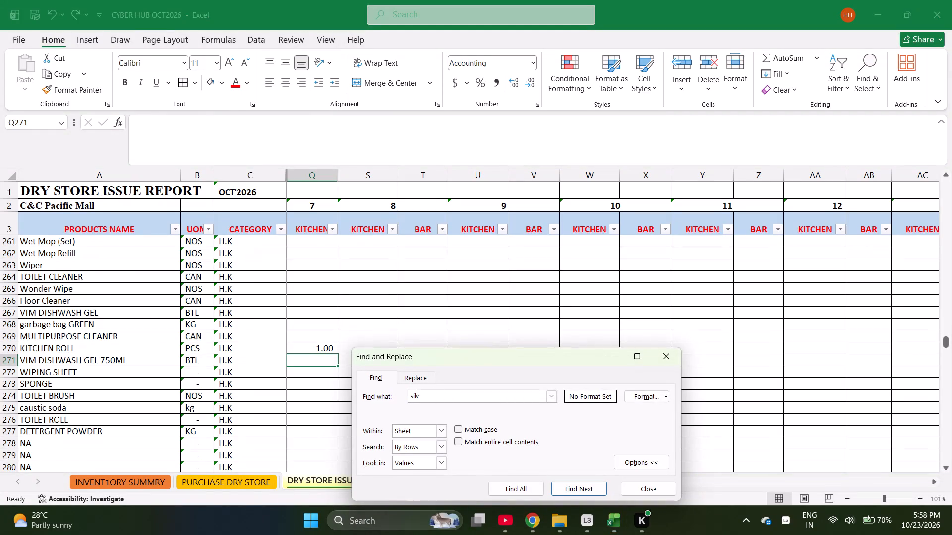
key("Return")
key("Return")
key("Return")
key("Escape")
key("Right")
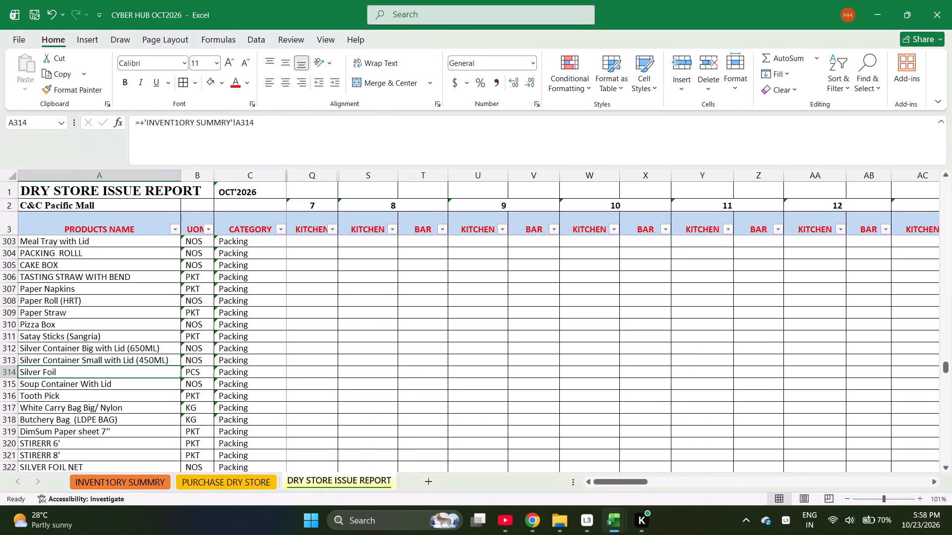
key("Right")
key("Right")
key("1")
key("Return")
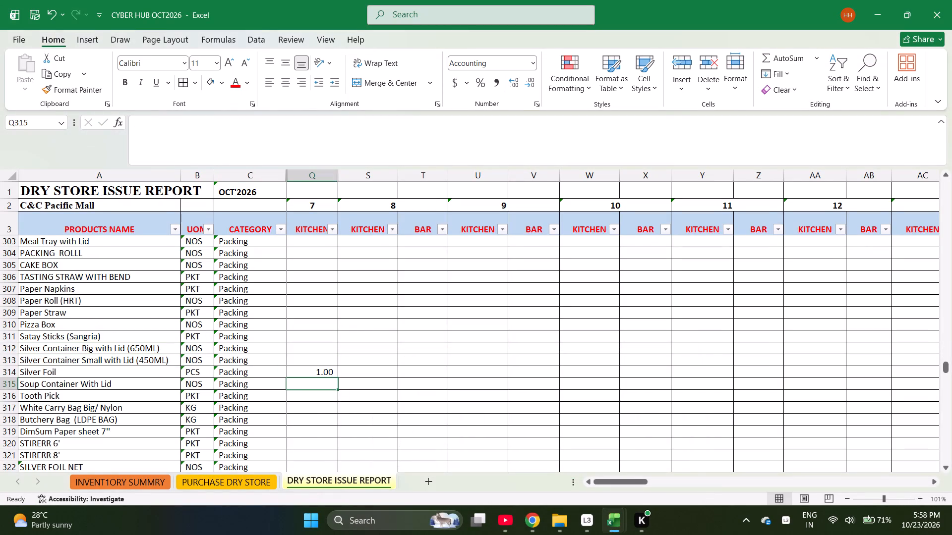
Find Chef Cap by searching for "chef" and enter 1 as its day 7 KITCHEN issue.
key("ctrl+f")
key("c")
type("hef")
key("Return")
key("Escape")
key("Right")
key("Right")
key("Right")
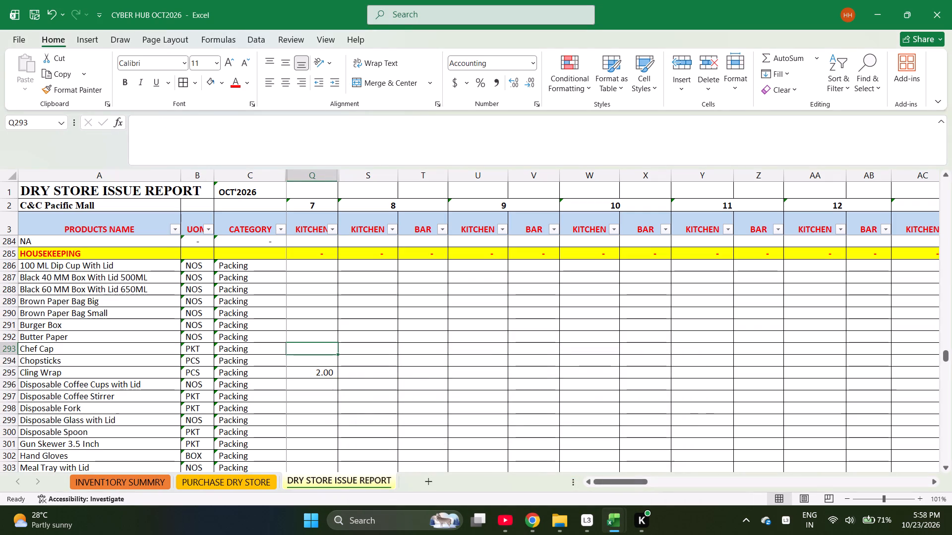
key("1")
key("Return")
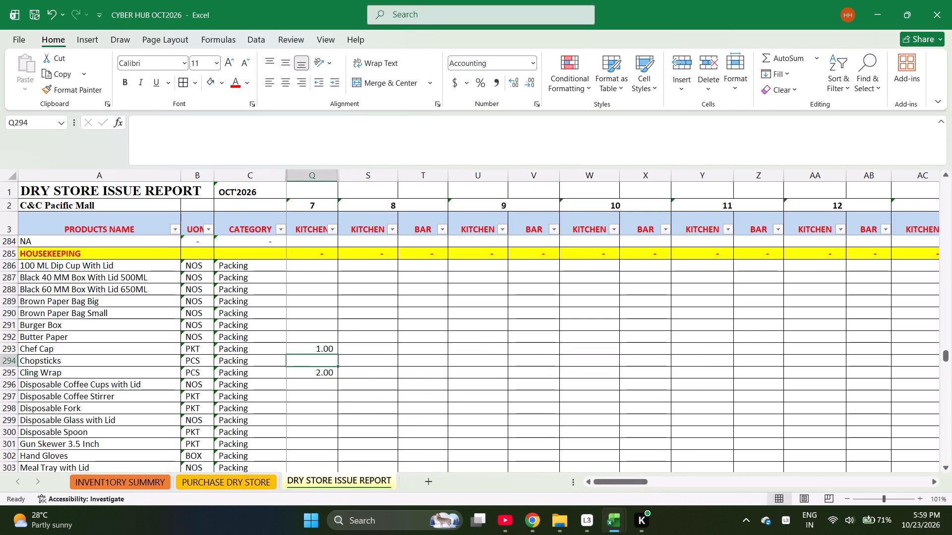
Find Gun Skewer 3.5 Inch by searching for "gun" and enter 1 as its day 7 KITCHEN issue.
key("ctrl+f")
type("gun")
key("Return")
key("Escape")
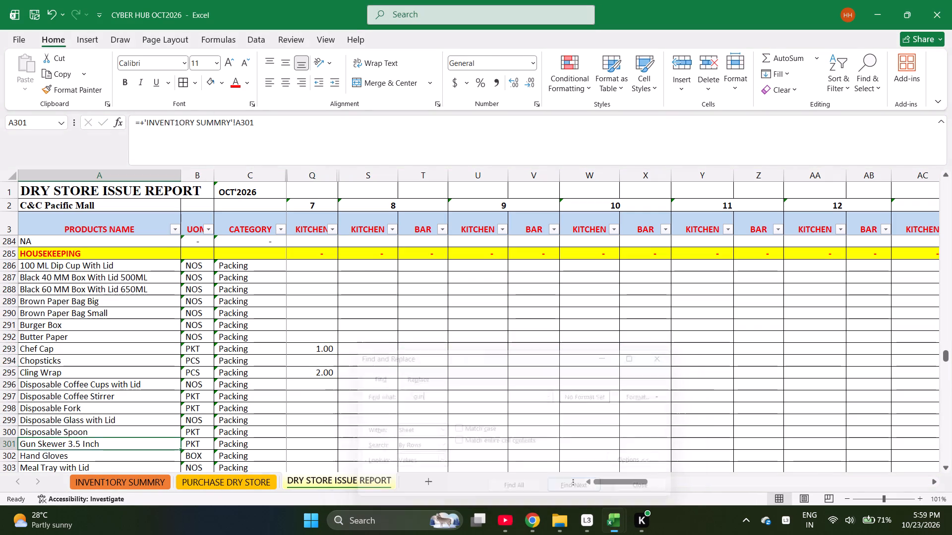
key("Right")
key("Right")
key("Right")
key("1")
key("Return")
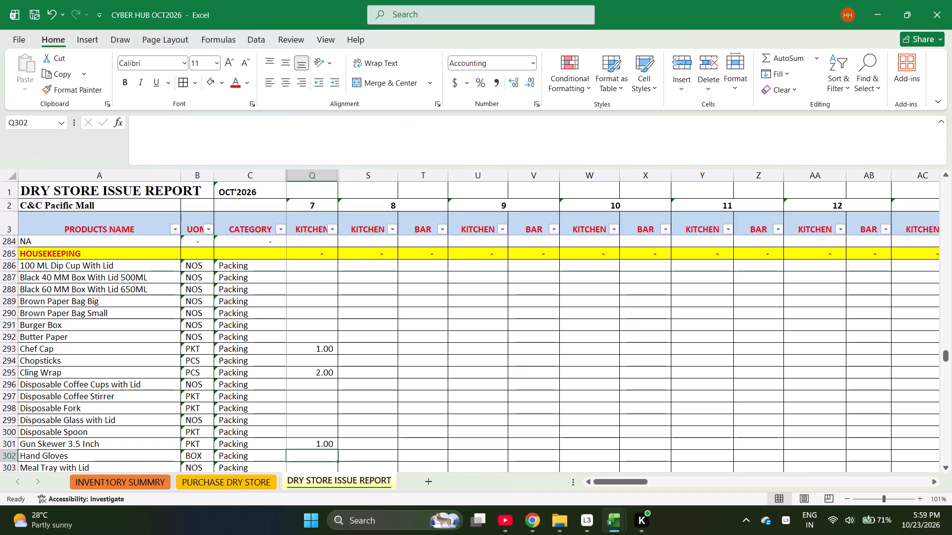
Find Garbage Bag Big BLUE by searching for "garb" and enter 3 as its day 7 KITCHEN issue.
key("ctrl+f")
type("garb")
key("Return")
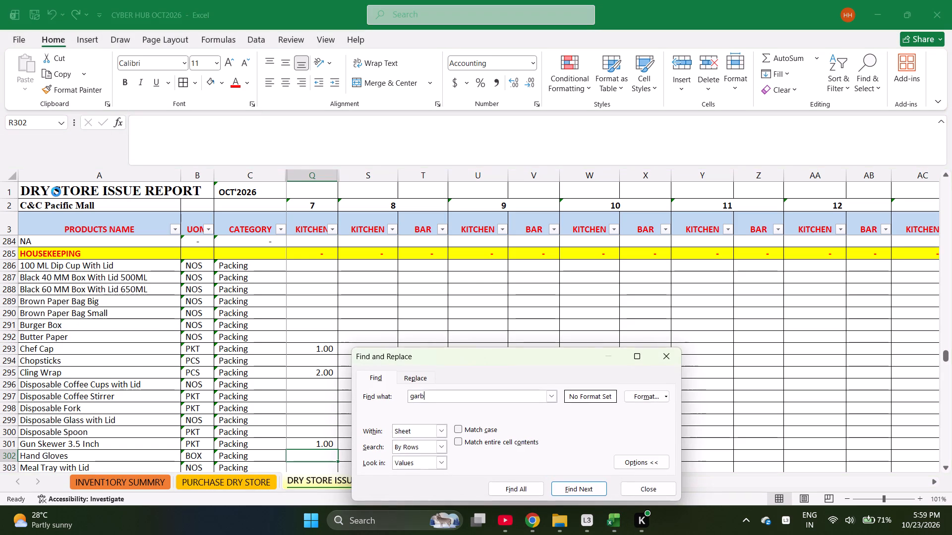
key("Escape")
key("Right")
key("Right")
key("Right")
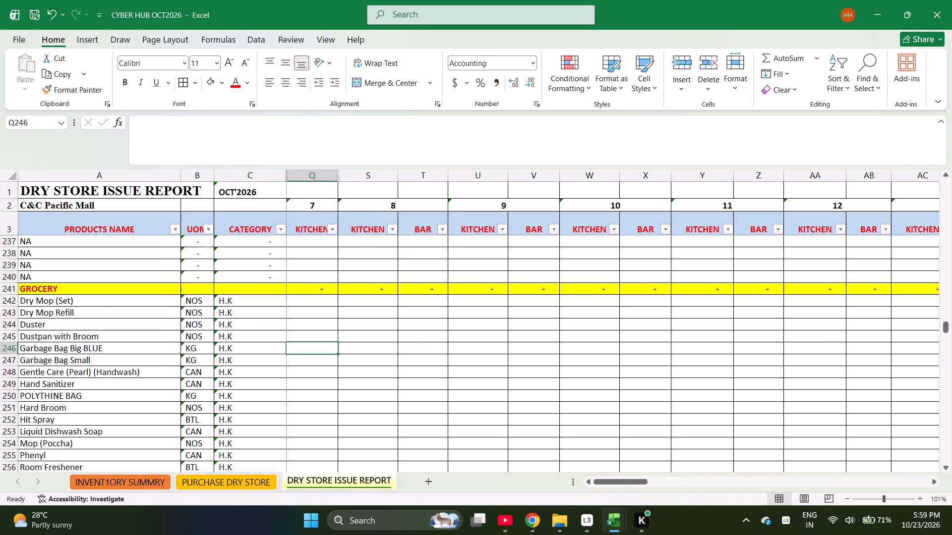
key("3")
key("Return")
Find Suma Grill by searching for "suma" and enter 1 as its day 7 KITCHEN issue.
key("ctrl+f")
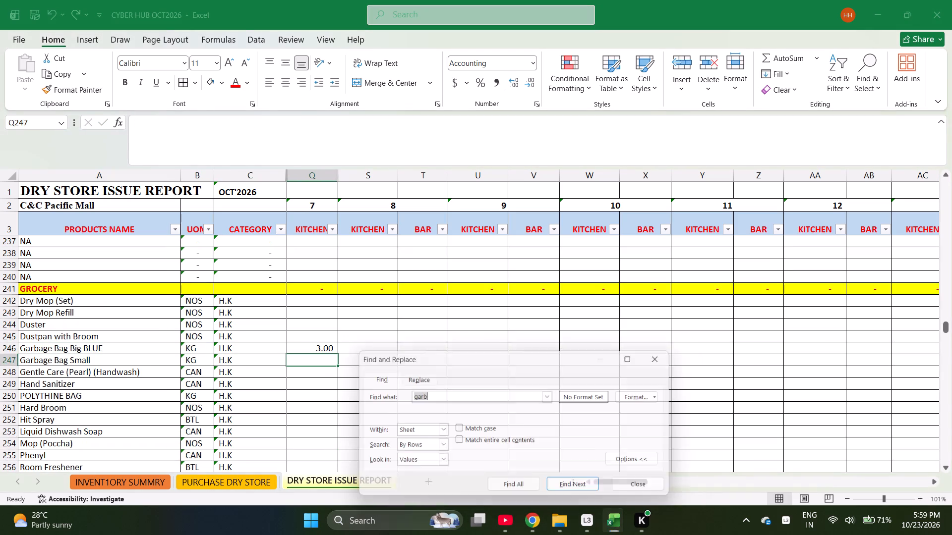
type("sua")
key("Return")
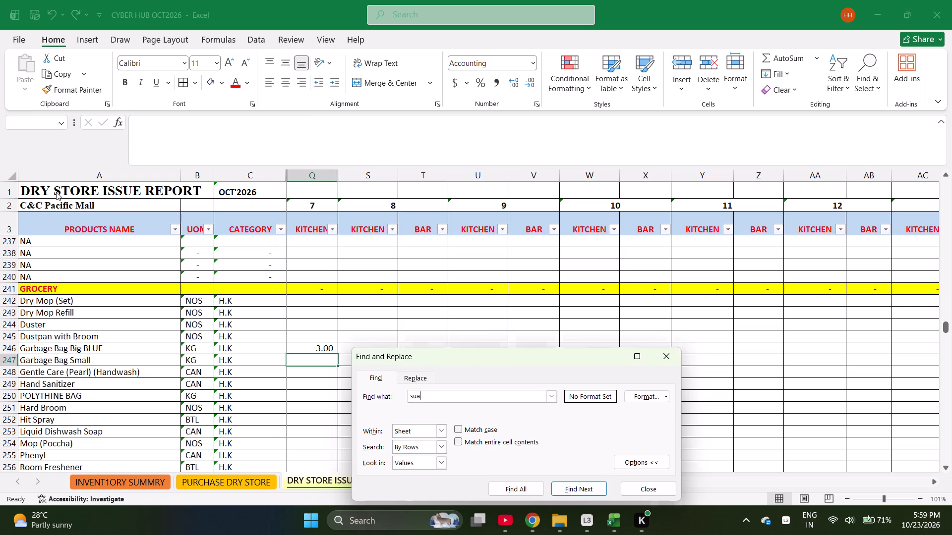
key("Escape")
key("BackSpace")
key("comma")
key("BackSpace")
type("ma")
key("Return")
key("Escape")
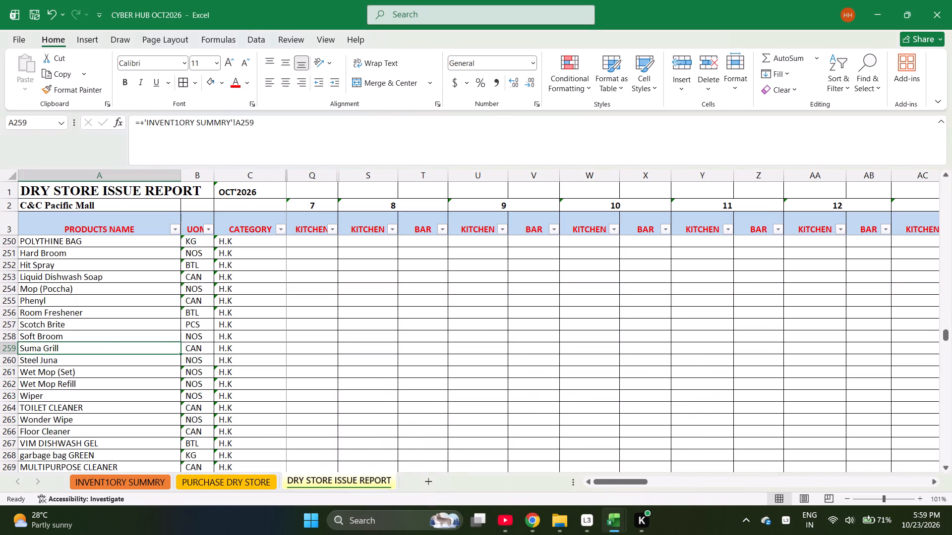
key("Right")
key("Right")
key("Right")
key("1")
key("Return")
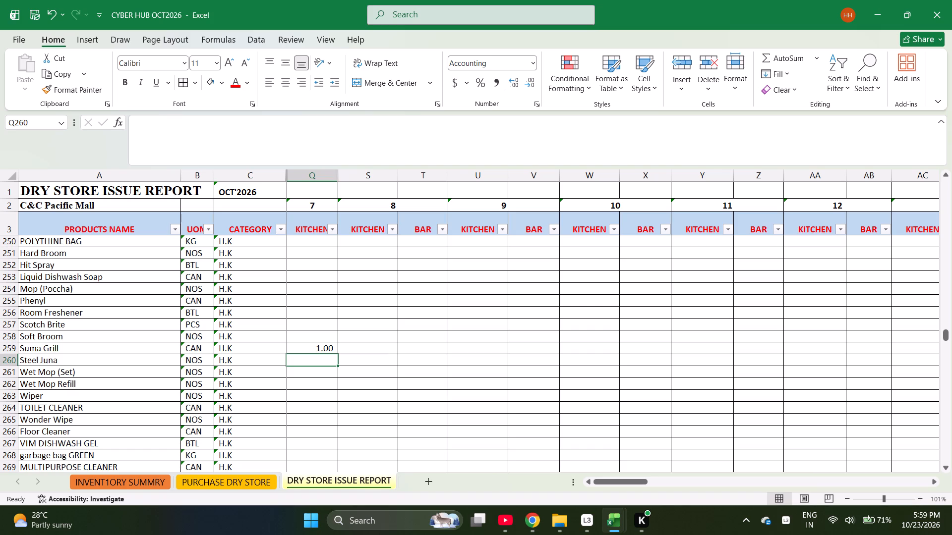
Find Chat Masala 100gm by searching for "chat" and enter 2 as its day 7 KITCHEN issue.
key("ctrl+f")
type("chat")
key("Return")
key("Escape")
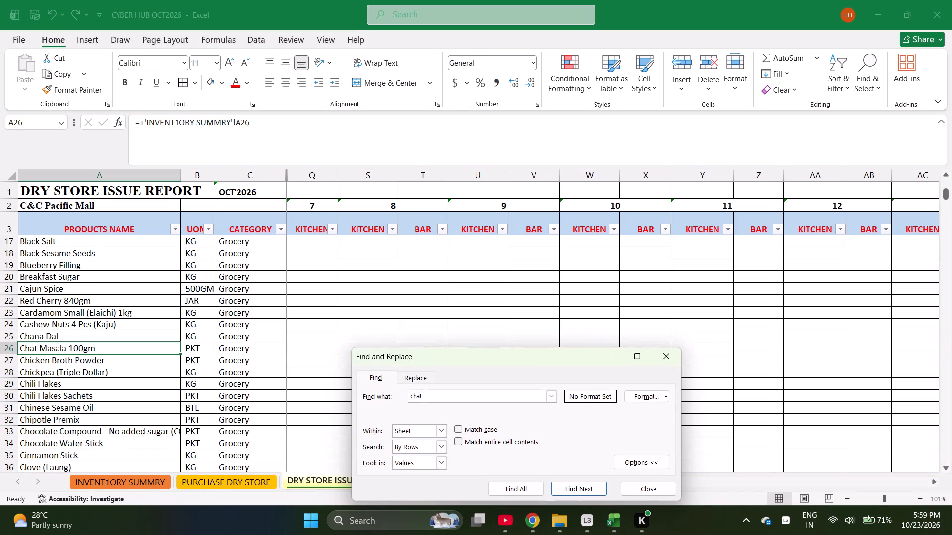
key("Right")
key("Right")
key("Right")
key("2")
key("Return")
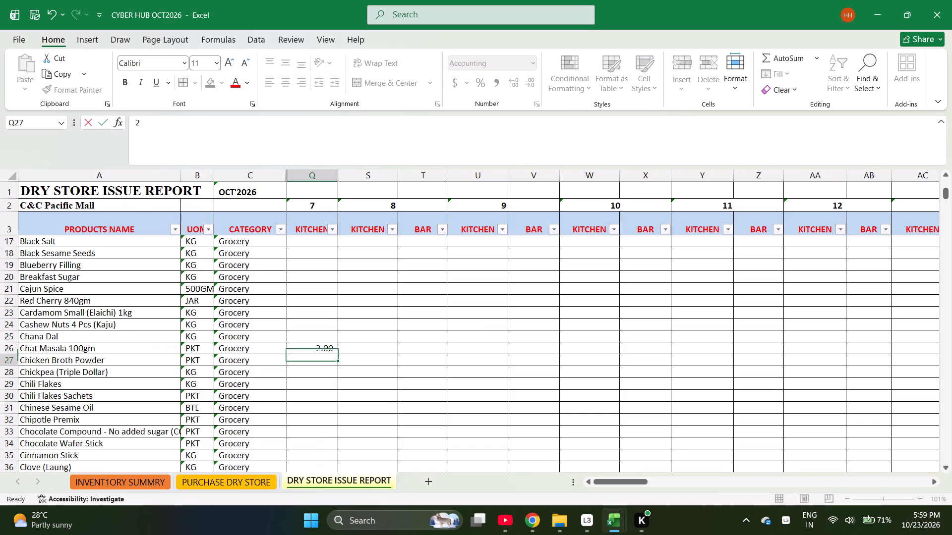
Find Deggi Mirch Powder by searching for "degg" and enter 6 as its day 7 KITCHEN issue.
key("ctrl+f")
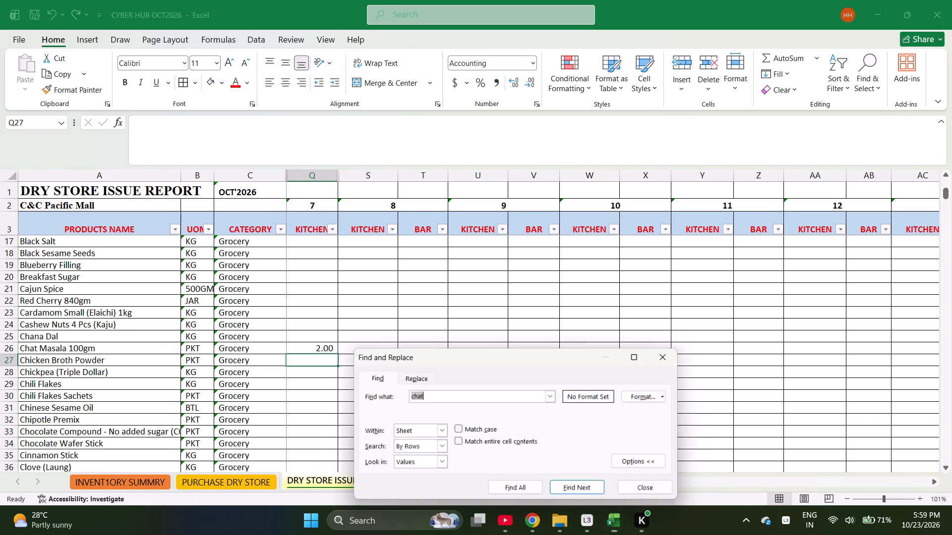
type("degg")
key("Return")
key("Escape")
key("Right")
key("Right")
key("Right")
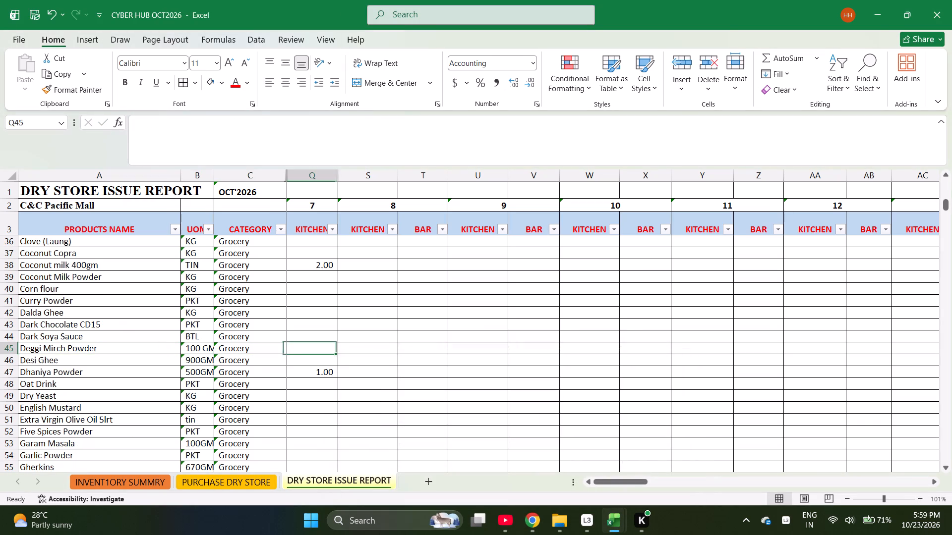
key("Right")
key("Left")
key("6")
key("Return")
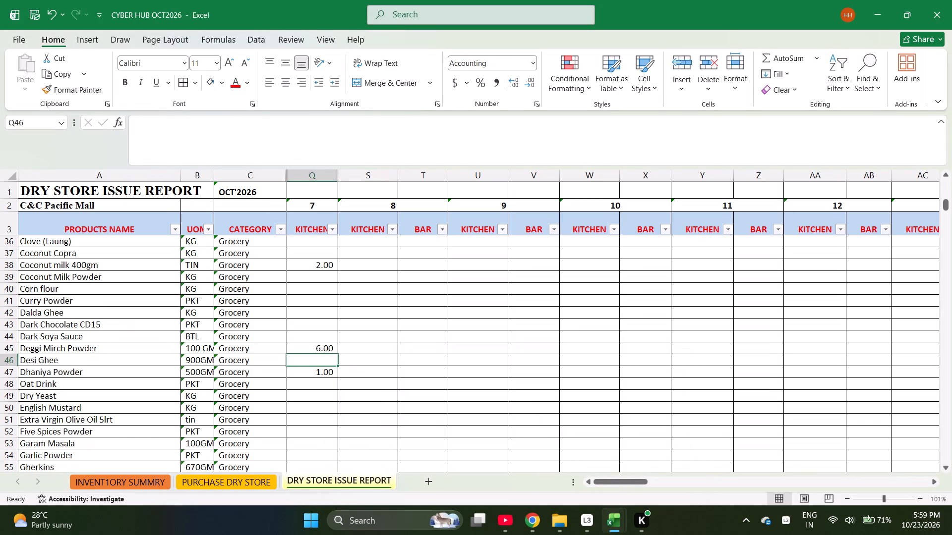
Find Mustard Oil 1ltr by searching for "must" and enter 1 as its day 7 KITCHEN issue.
key("ctrl+f")
type("must")
key("Return")
key("Escape")
key("Right")
key("Right")
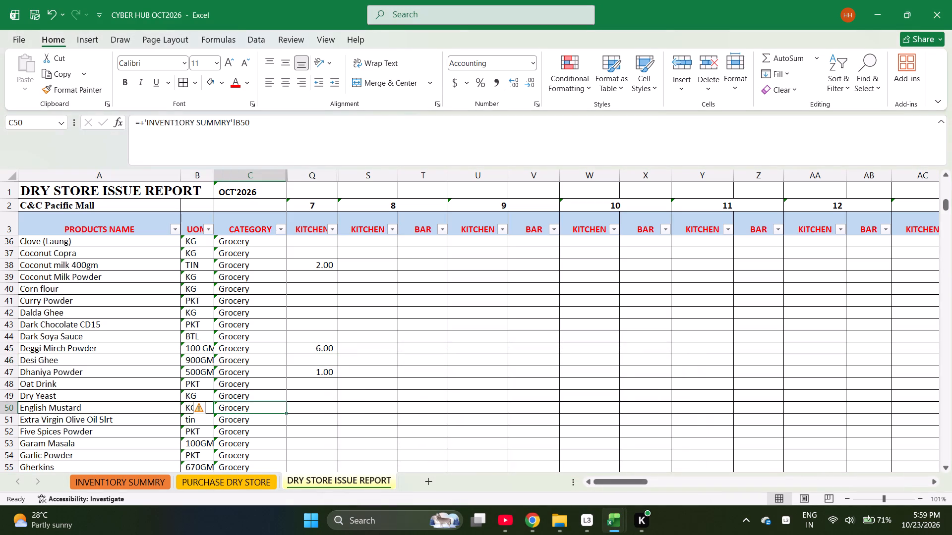
key("ctrl+f")
key("Return")
key("Escape")
key("Right")
key("Right")
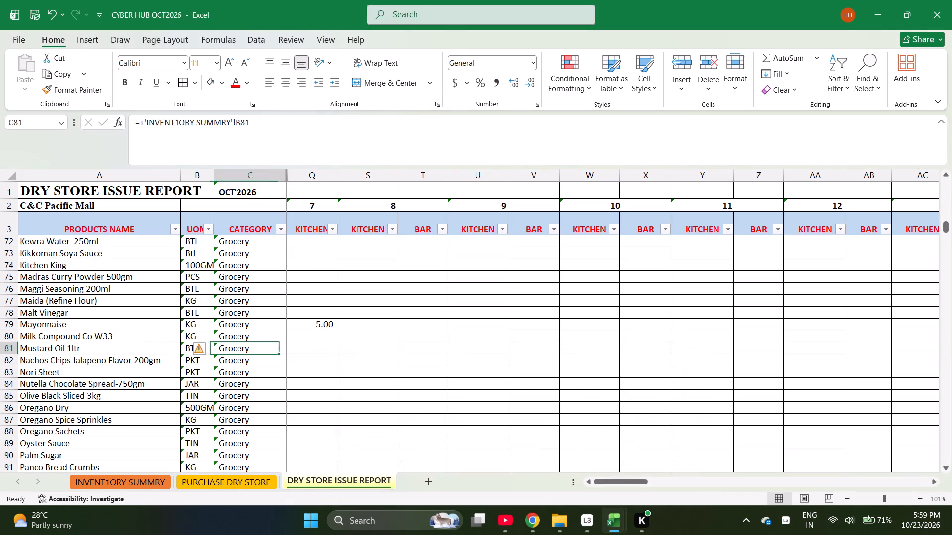
key("Right")
key("1")
key("Return")
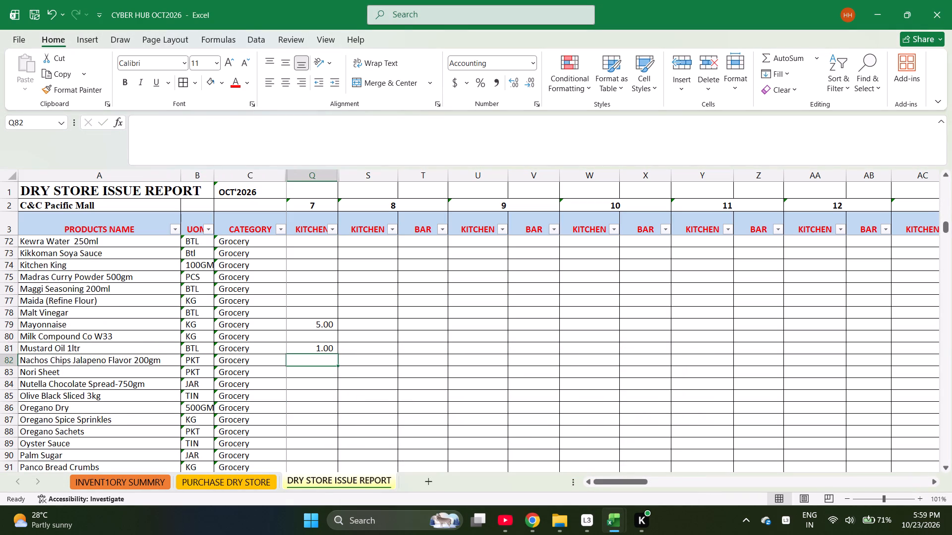
Find Tomato Puree by searching for "puree" and enter 2 as its day 7 KITCHEN issue.
key("ctrl+f")
type("puree")
key("Return")
key("Escape")
key("Right")
key("Right")
key("Right")
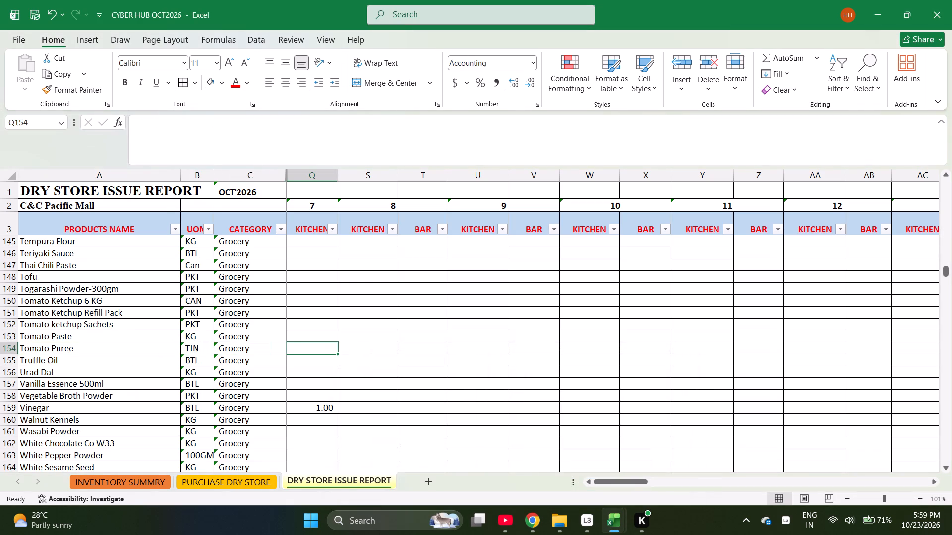
key("2")
key("Return")
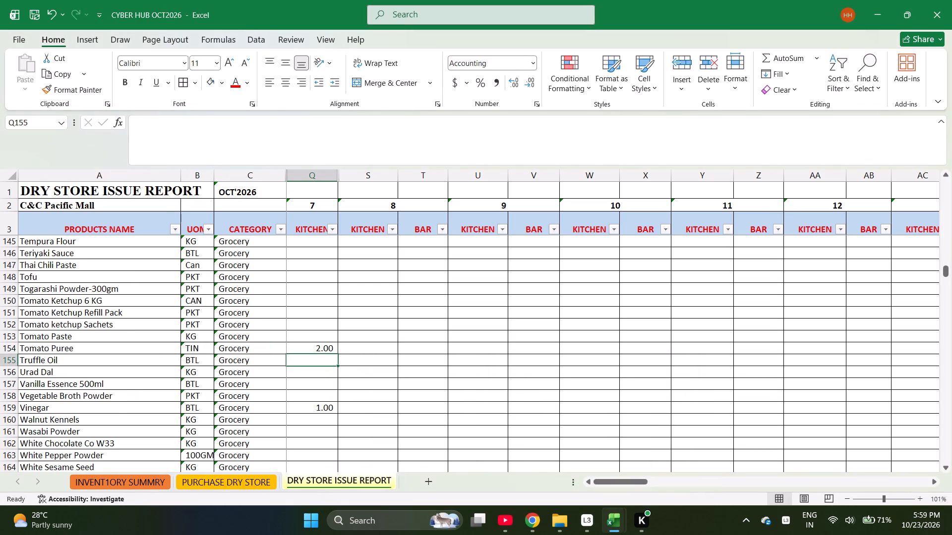
Find DETERGENT POWDER by searching for "det" and enter 3 as its day 7 KITCHEN issue.
key("ctrl+f")
type("det")
key("Return")
key("Return")
key("Escape")
key("Right")
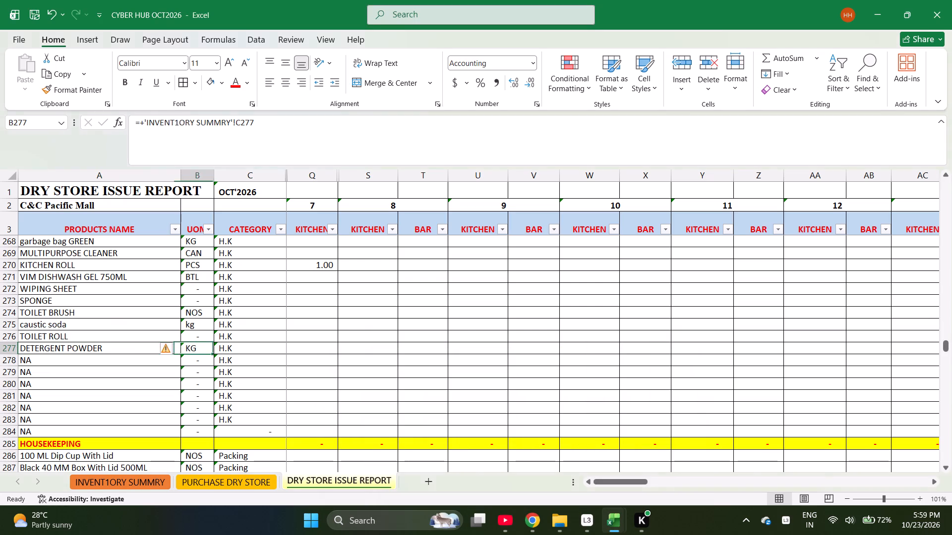
key("Right")
key("Right")
key("3")
key("Return")
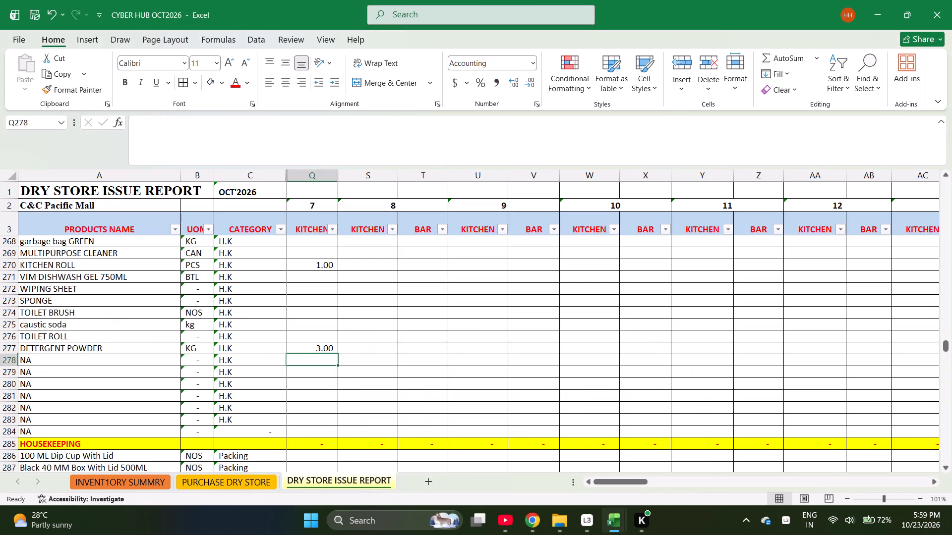
Find Staff Rice by searching for "staff r" and enter 30 as its day 7 KITCHEN issue.
key("ctrl+f")
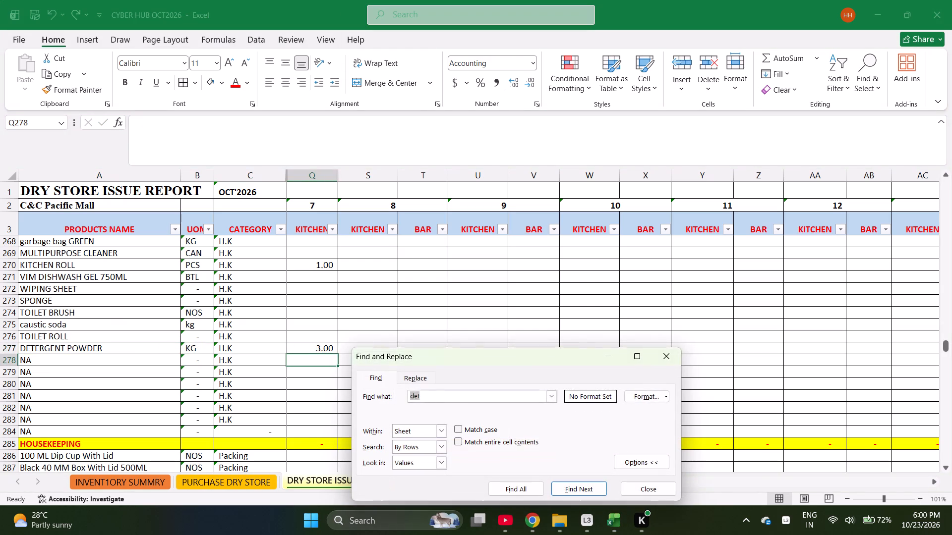
type("staff r")
key("Return")
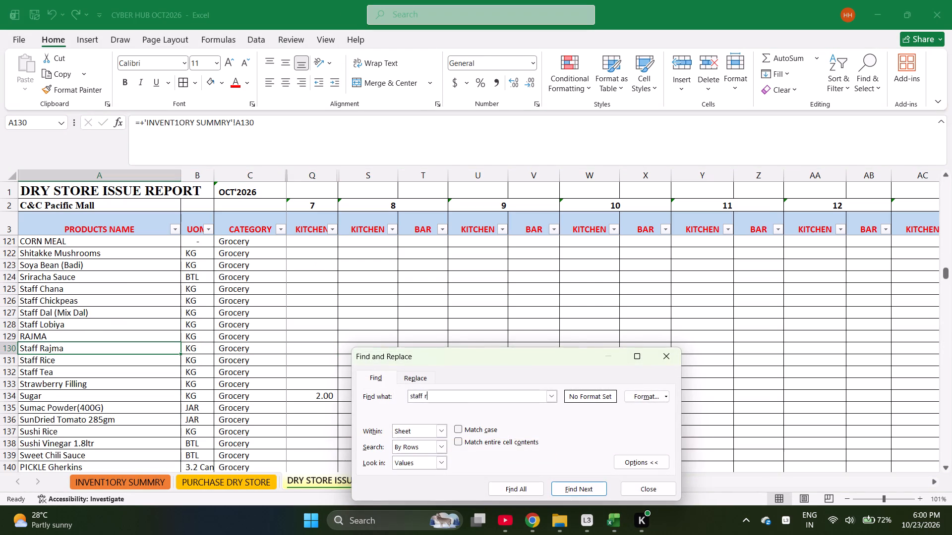
key("Escape")
key("Right")
key("Right")
key("Right")
key("Return")
type("30")
key("Return")
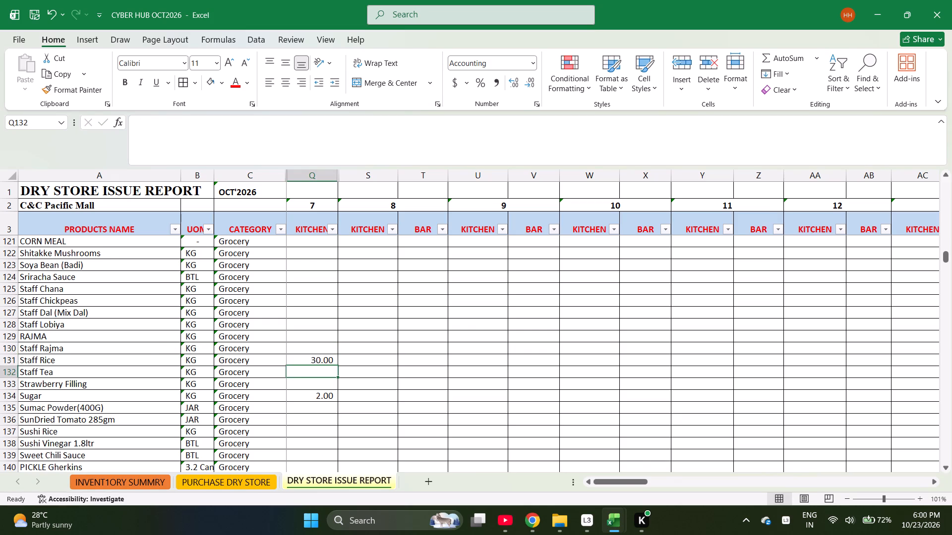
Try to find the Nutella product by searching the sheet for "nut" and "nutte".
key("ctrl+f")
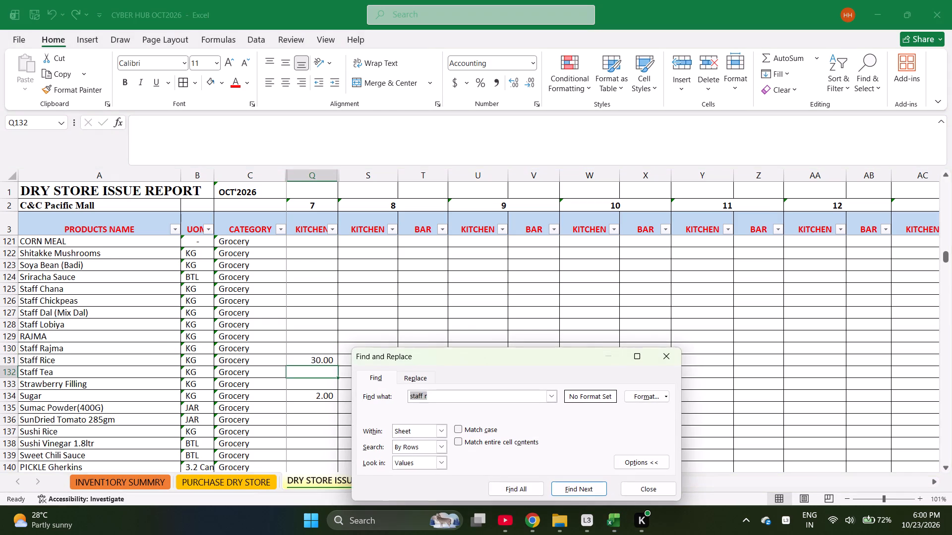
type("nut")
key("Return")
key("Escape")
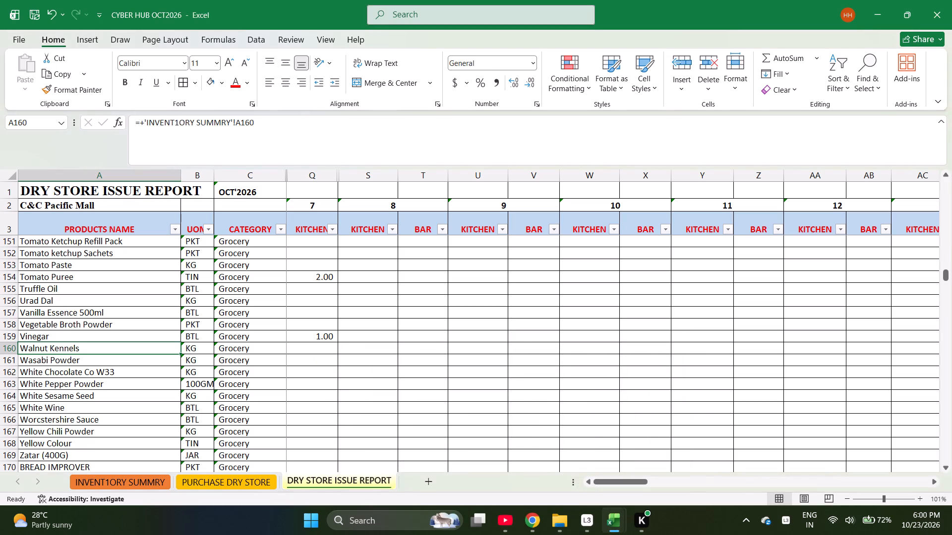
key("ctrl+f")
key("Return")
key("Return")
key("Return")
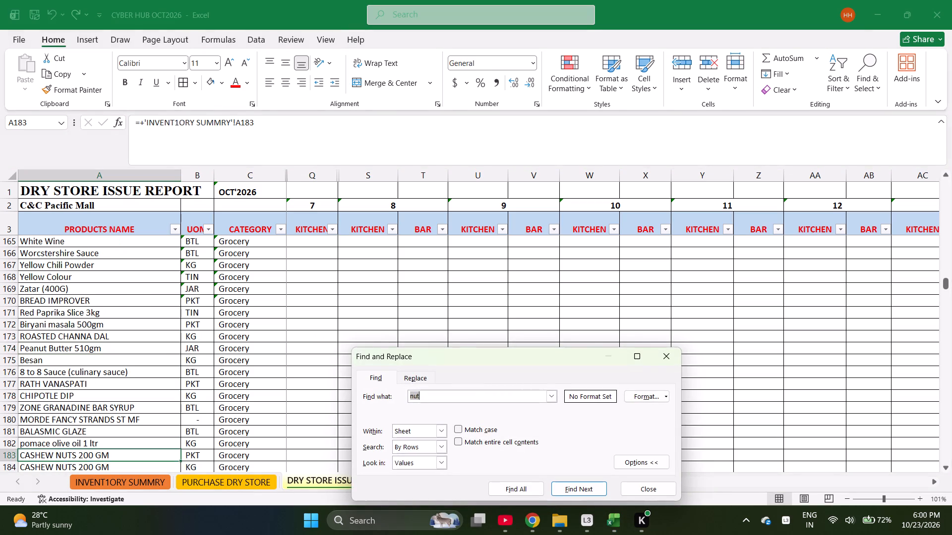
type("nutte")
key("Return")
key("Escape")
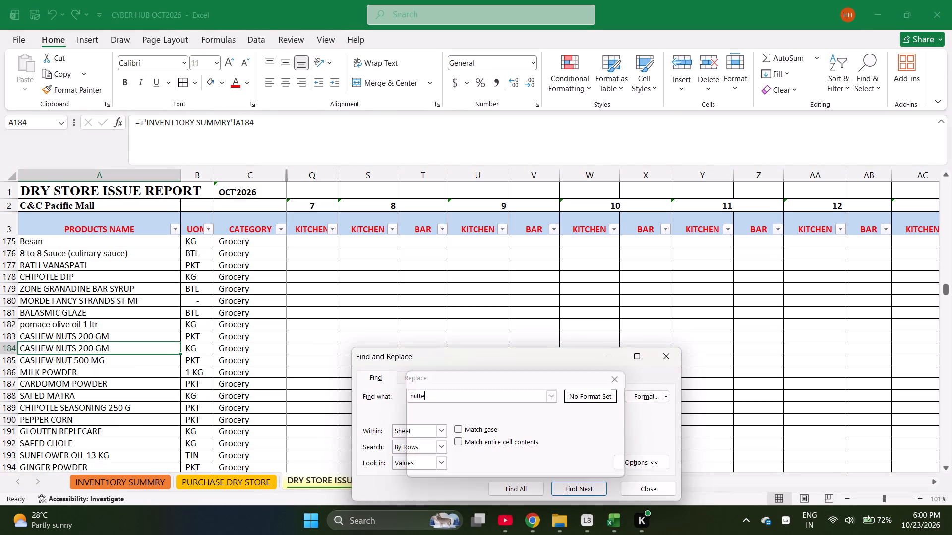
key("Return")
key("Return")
Find Nutella Chocolate Spread-750gm by searching for "nute" and enter 1 as its day 7 KITCHEN issue.
key("BackSpace")
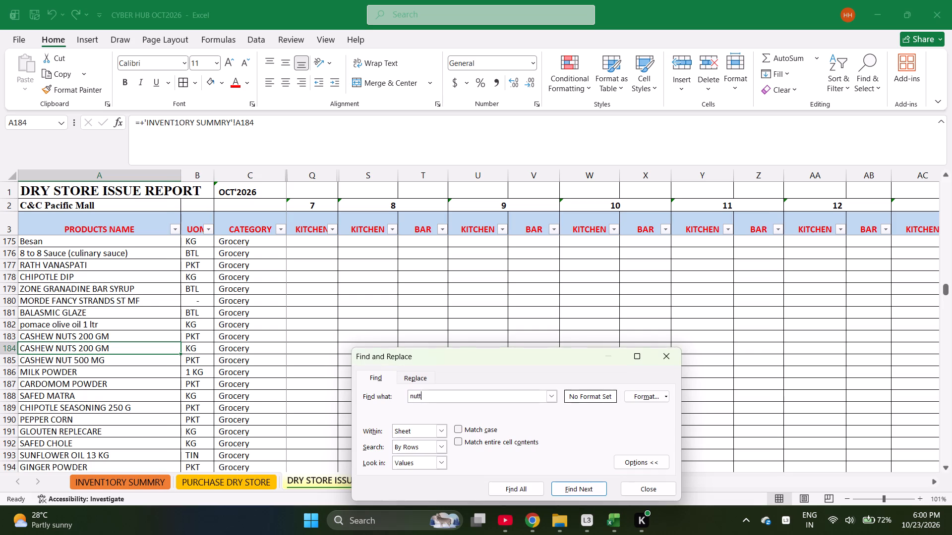
key("BackSpace")
key("Return")
key("e")
key("Return")
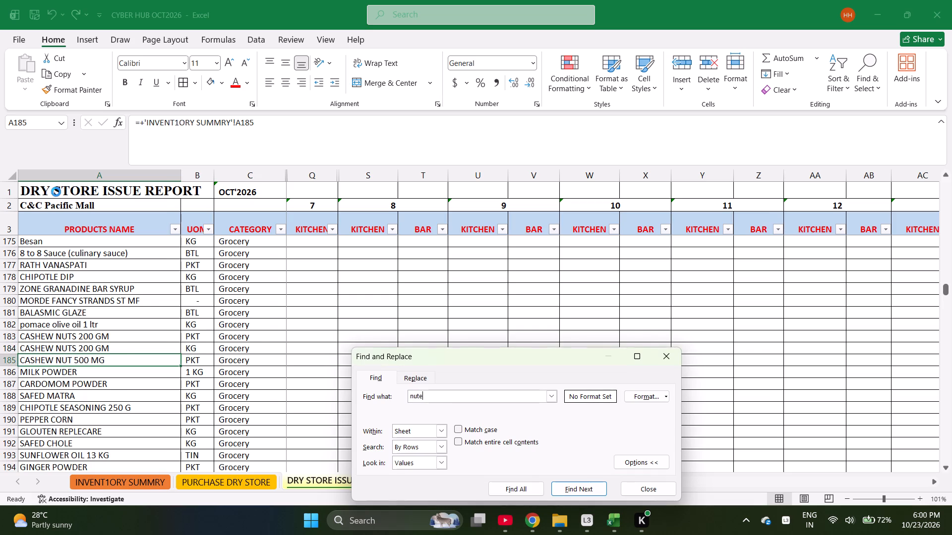
key("Return")
key("Return")
key("Return")
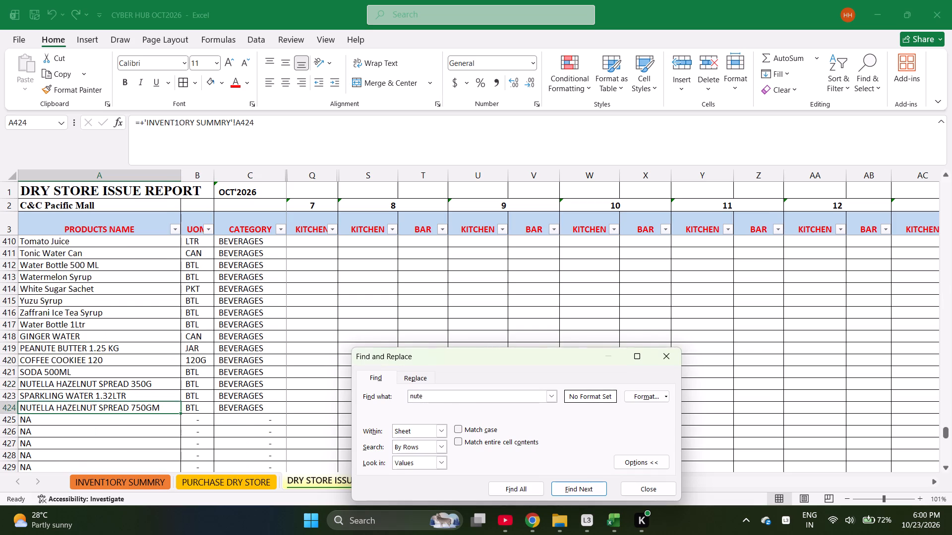
key("Escape")
key("Right")
key("Right")
key("Right")
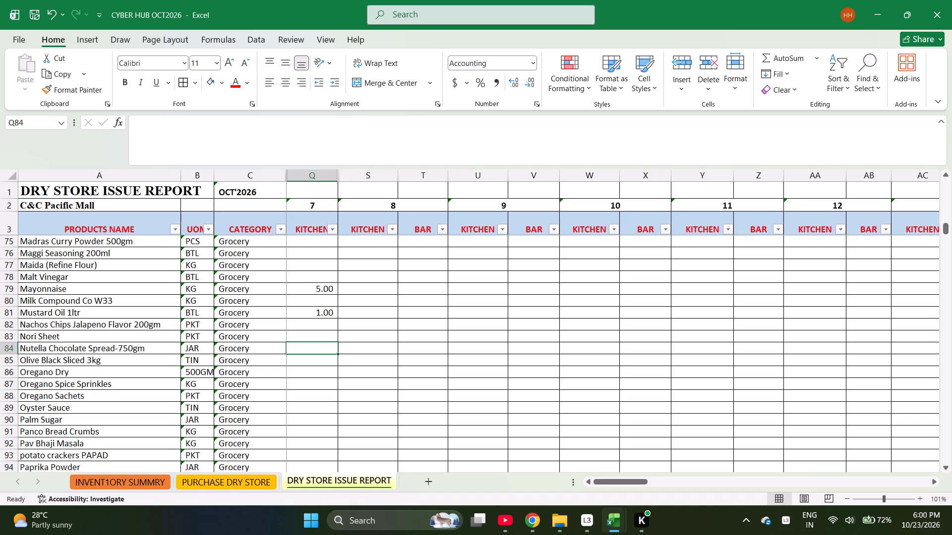
key("1")
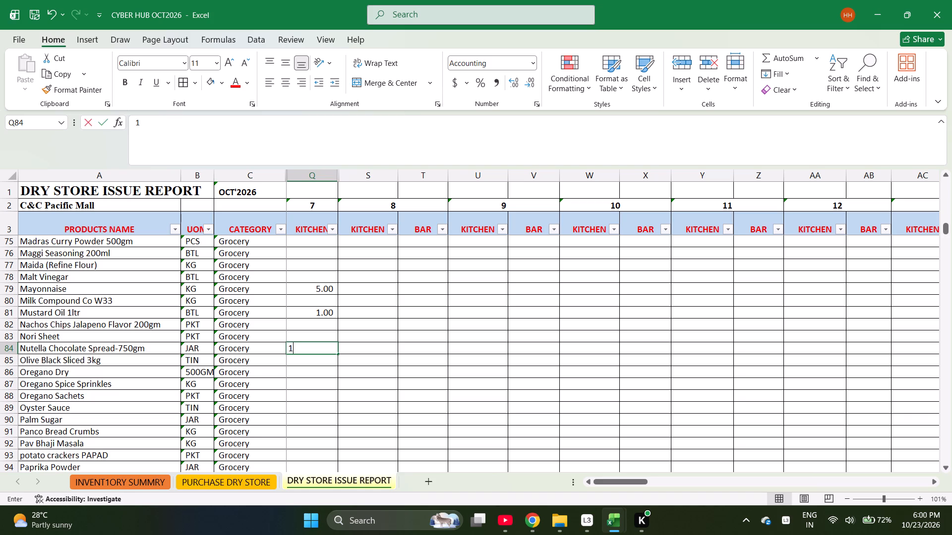
key("Return")
Find Nachos Chips Jalapeno Flavor 200gm by searching for "nachos" and enter 12 as its day 7 KITCHEN issue.
key("ctrl+f")
type("nachos")
key("Return")
key("Escape")
key("Right")
key("Right")
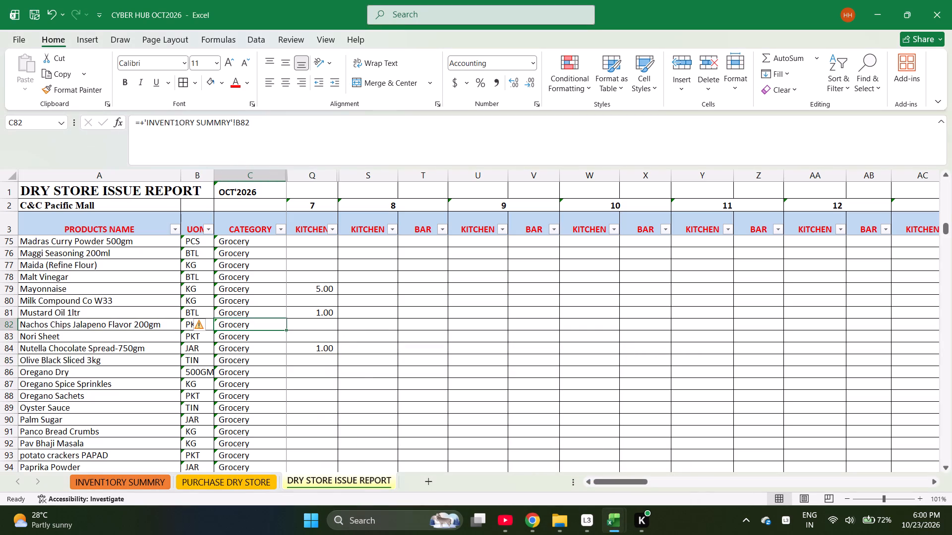
key("Right")
type("12")
key("Return")
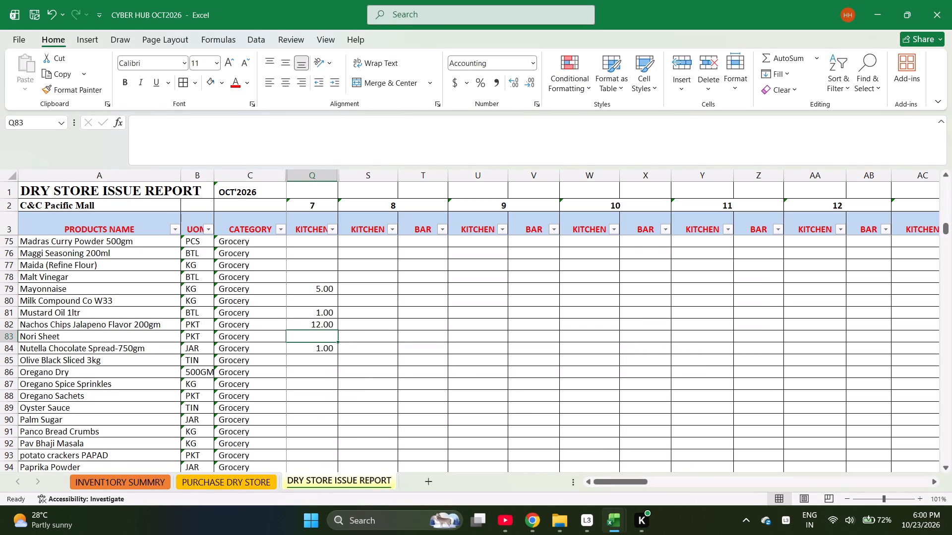
Find pomace olive oil 1 ltr by searching for "pom" and enter 5 as its day 7 KITCHEN issue.
key("ctrl+f")
type("pom")
key("Return")
key("Escape")
key("Right")
key("Right")
key("Right")
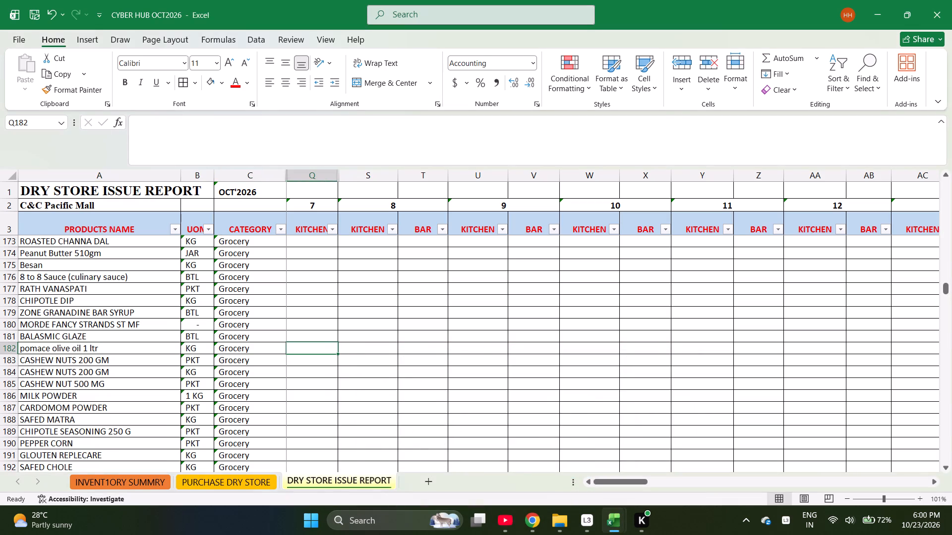
key("ctrl+f")
key("Return")
key("Return")
key("Escape")
key("Right")
key("Right")
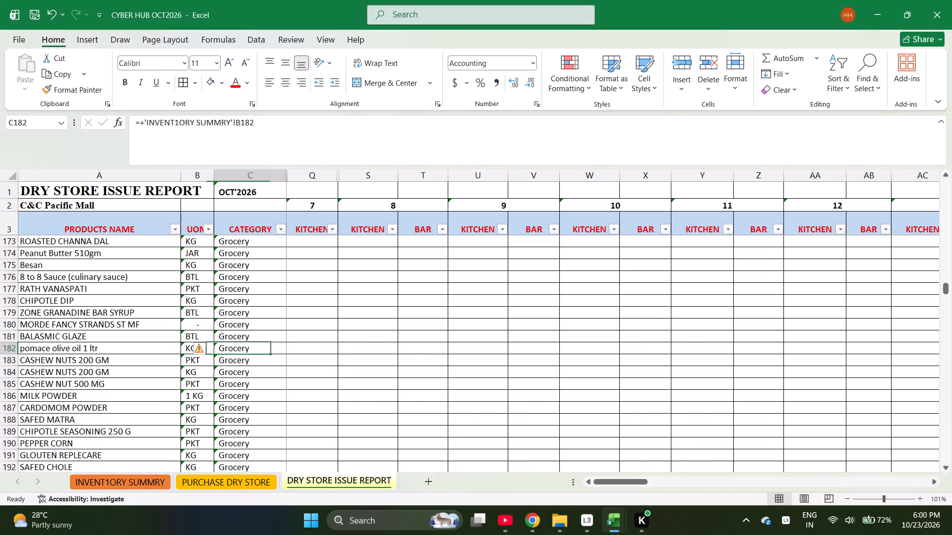
key("Right")
key("5")
key("Return")
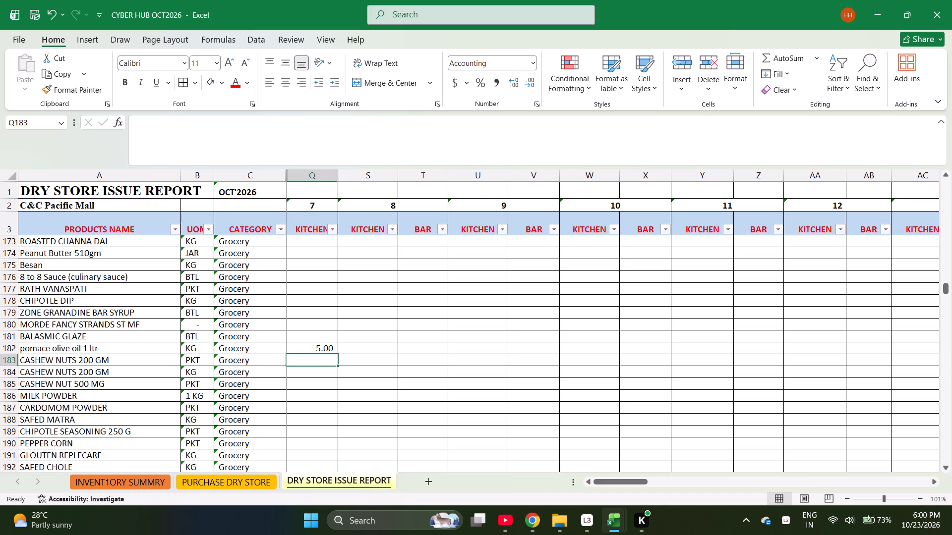
Find Olive Black Sliced 3kg by searching for "olive" and enter 1 as its day 7 KITCHEN issue.
key("ctrl+f")
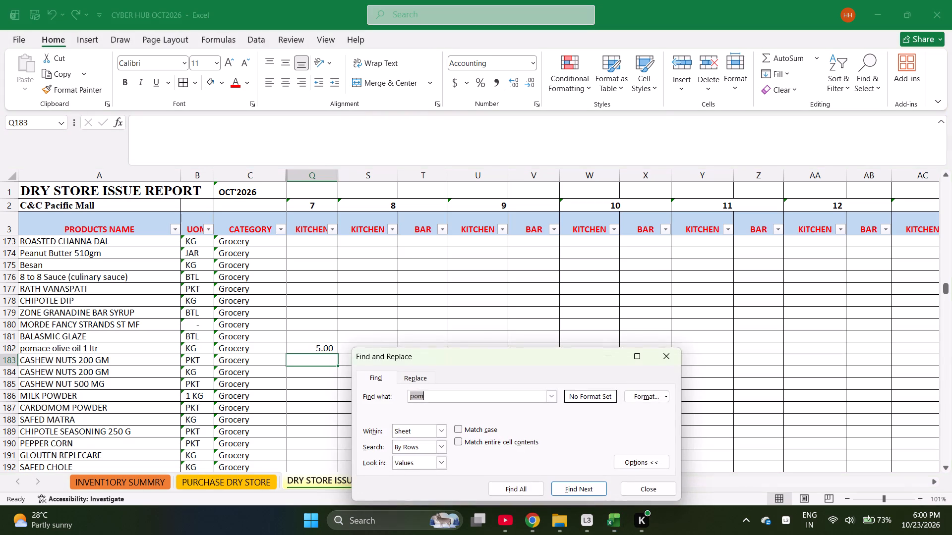
type("olive")
key("Return")
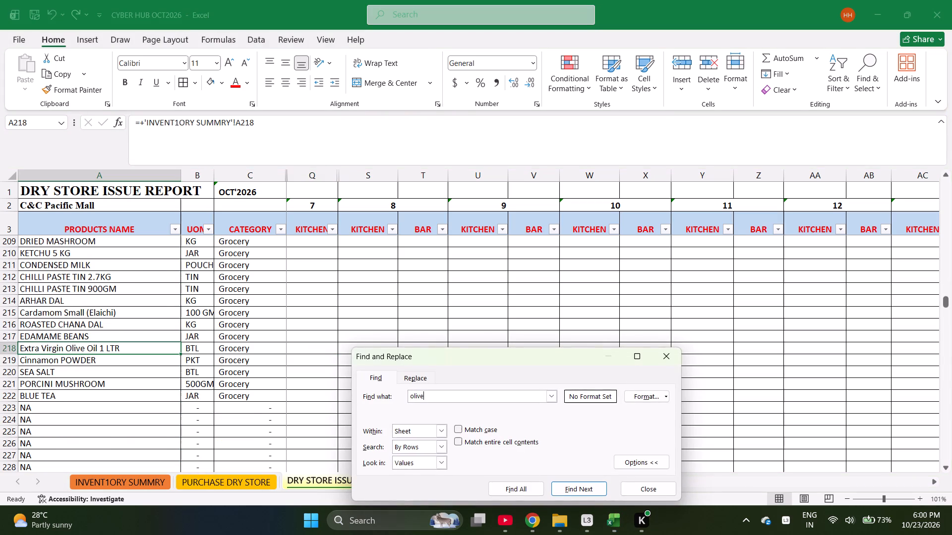
key("Escape")
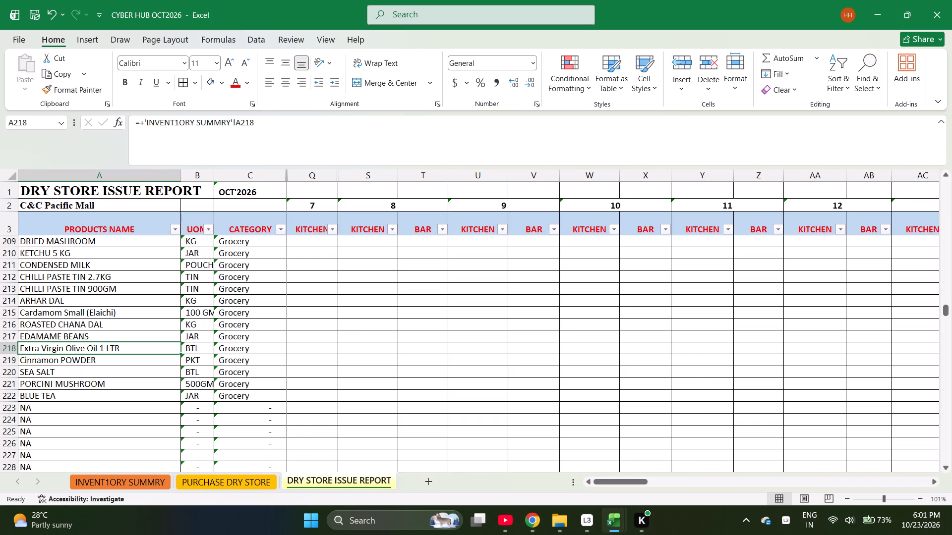
key("ctrl+f")
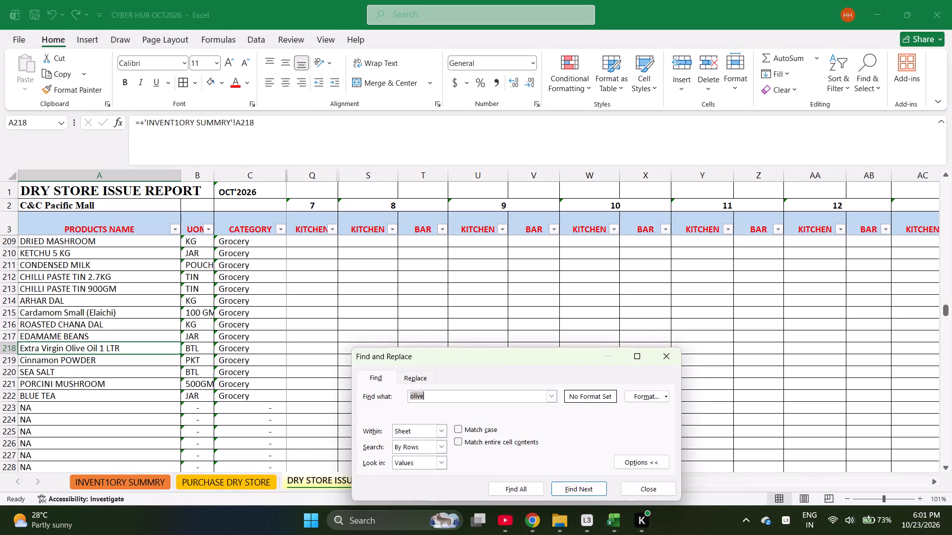
key("Return")
key("Return")
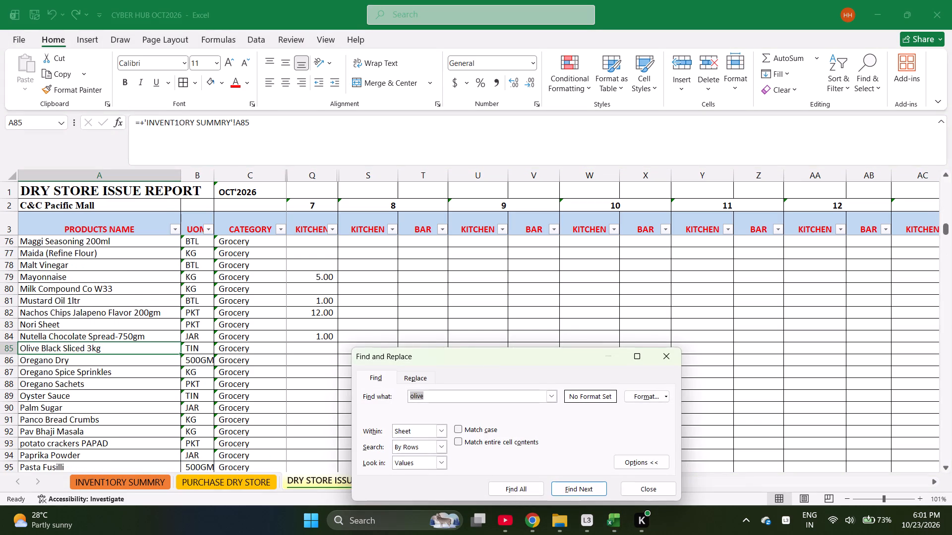
key("Escape")
key("Right")
key("Right")
key("Right")
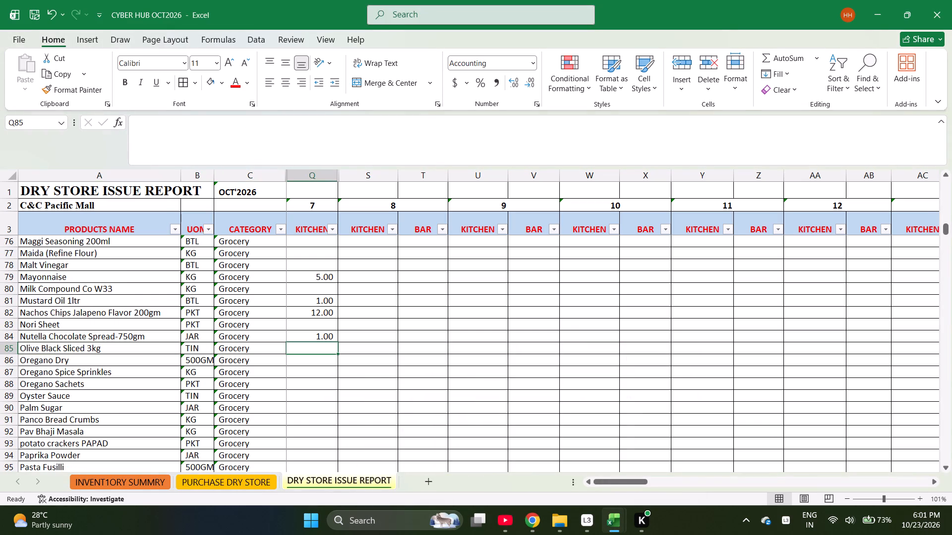
key("1")
key("Return")
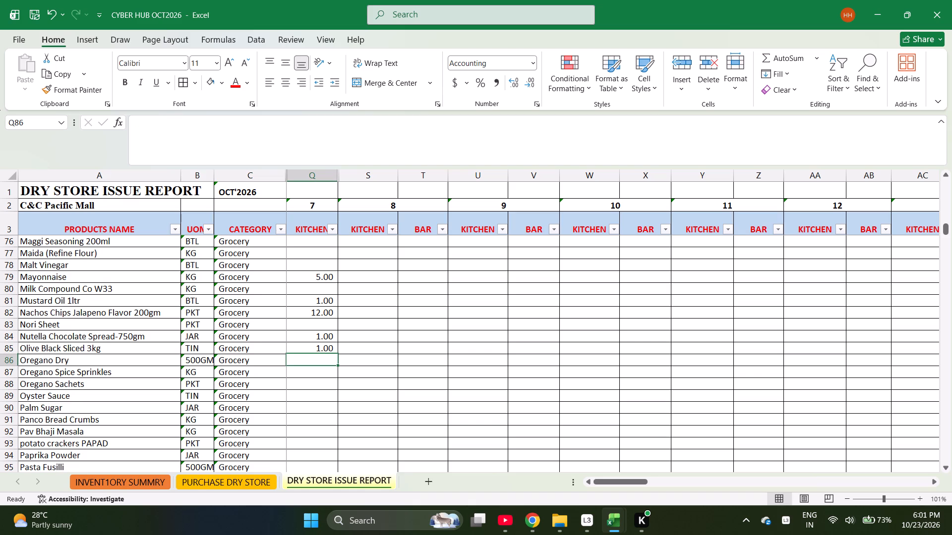
Find Refined Oil (Soya) 13kg by searching for "ref" and enter 1 as its day 7 KITCHEN issue.
key("ctrl+f")
type("ref")
key("Return")
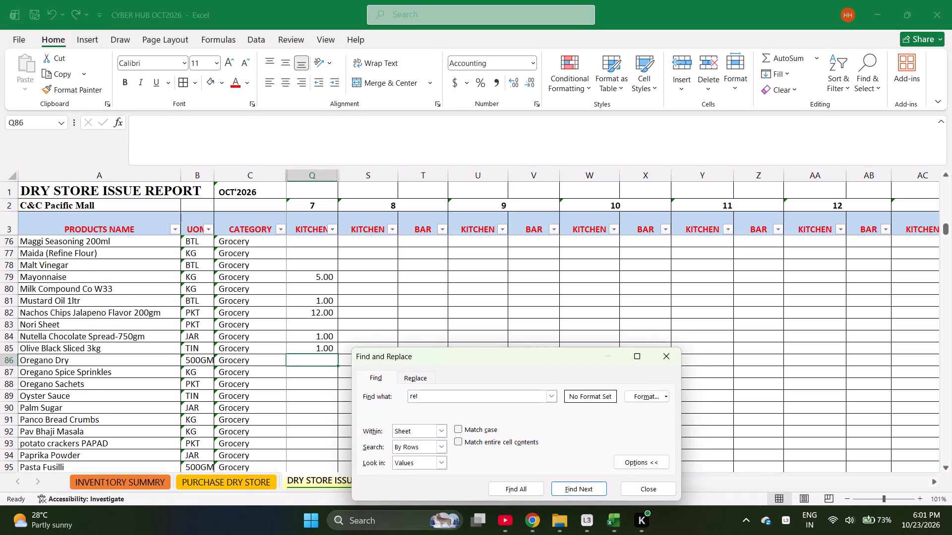
key("Escape")
key("Right")
key("Right")
key("Right")
key("1")
key("Return")
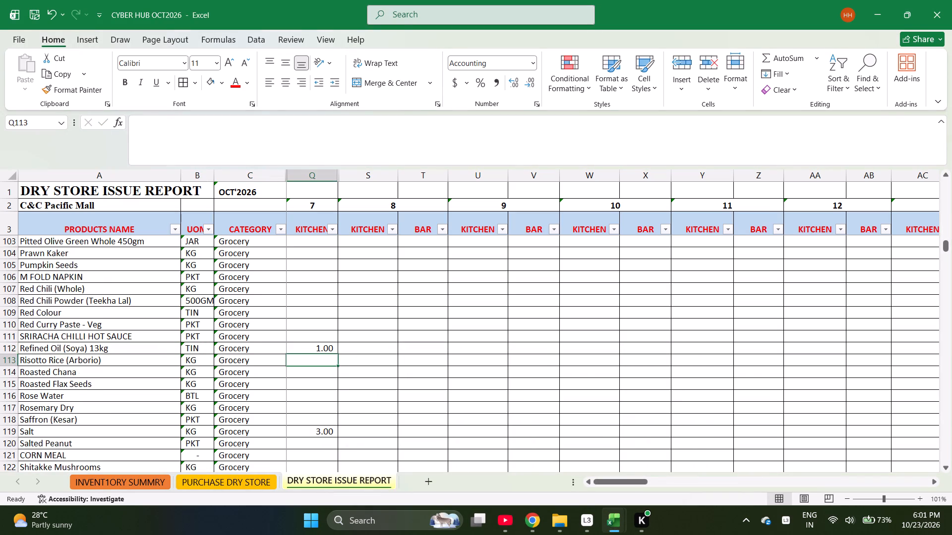
Find Panco Bread Crumbs by searching for "panco" and enter 1 as its day 7 KITCHEN issue.
key("ctrl+f")
type("panco")
key("Return")
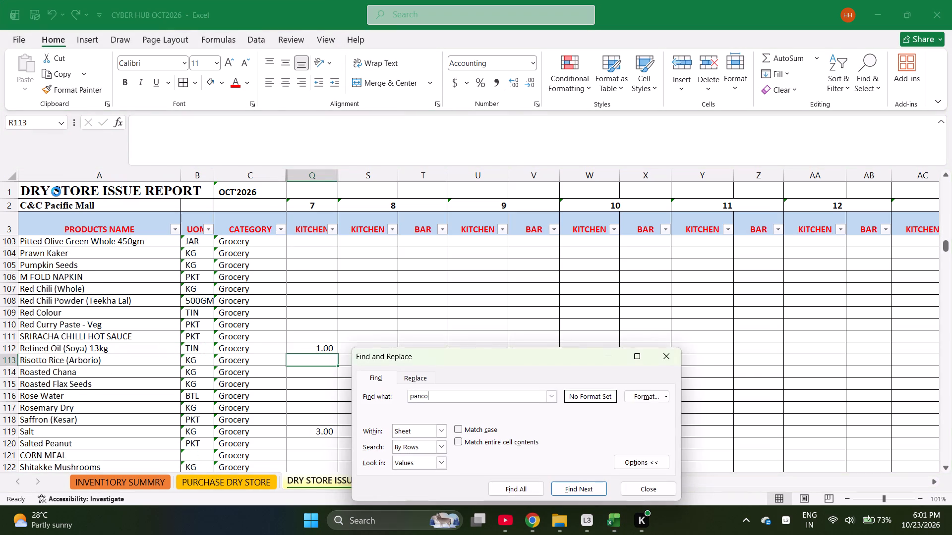
key("Escape")
key("Right")
key("Right")
key("Right")
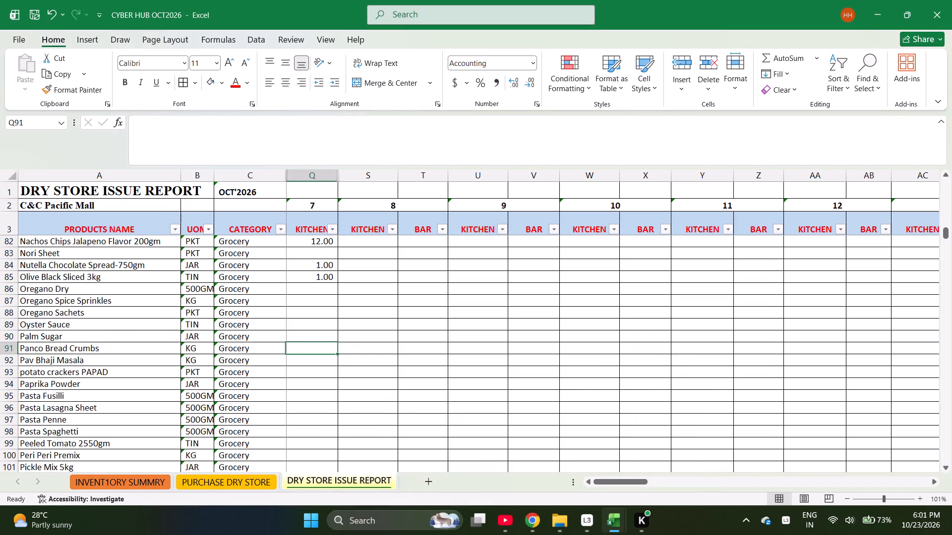
key("1")
key("Return")
Find Pasta Penne by searching for "pasta p" and enter 12 as its day 7 KITCHEN issue.
key("ctrl+f")
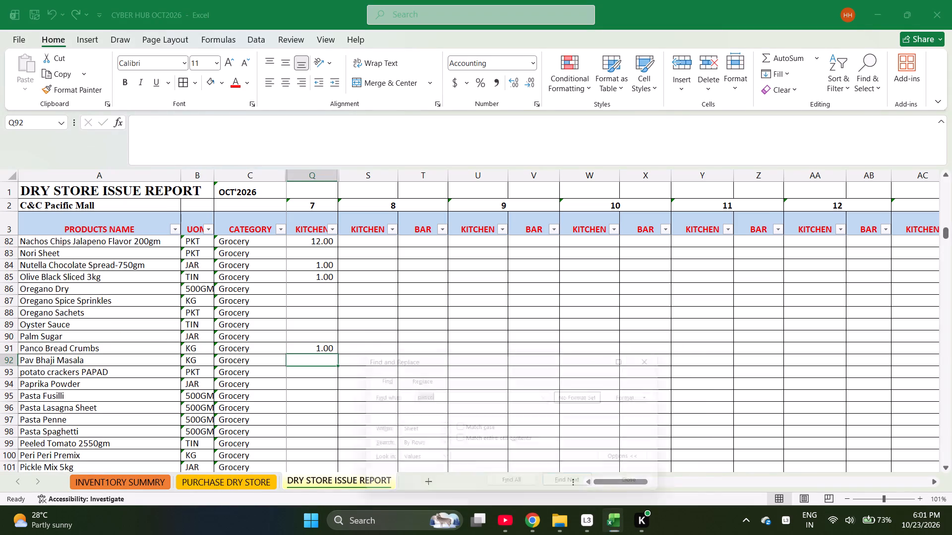
type("pasta p")
key("Return")
key("Escape")
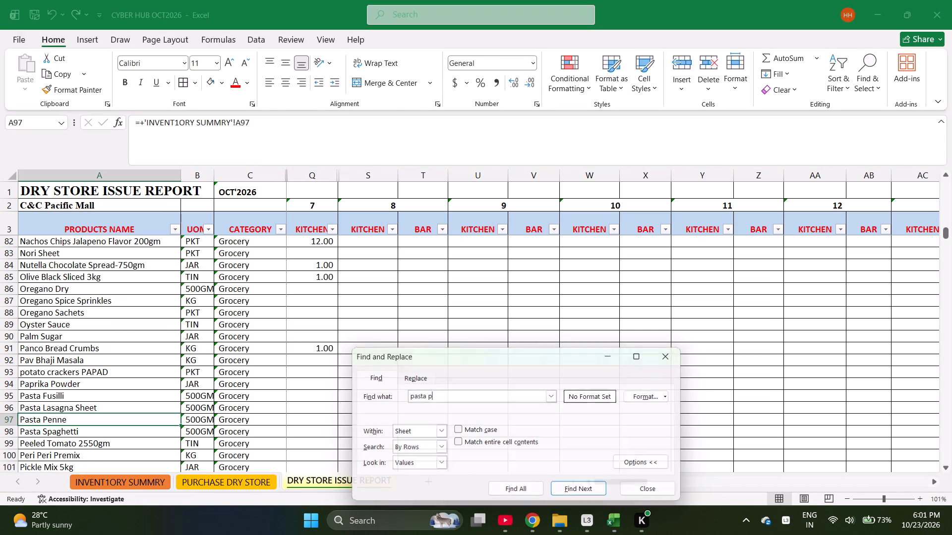
key("Right")
key("Right")
key("Right")
type("12")
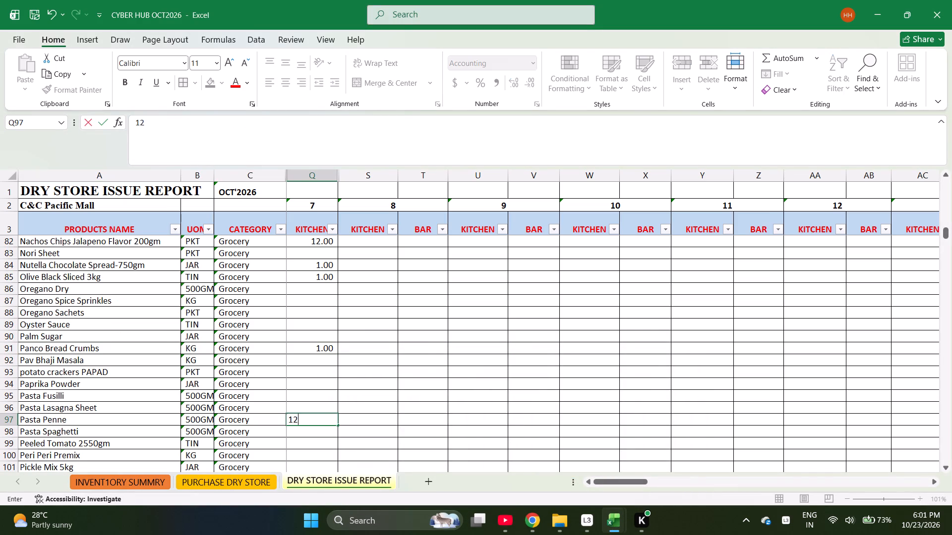
key("Return")
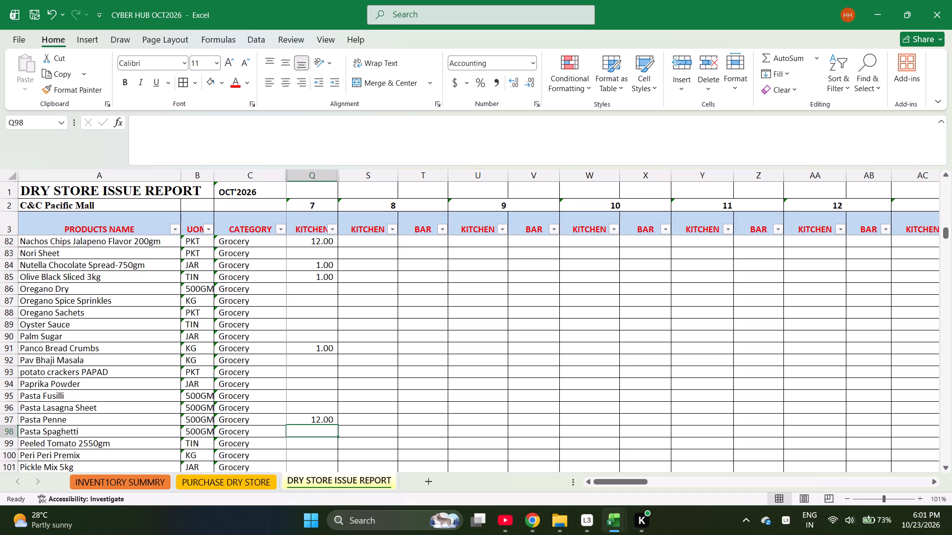
Enter 1 as the day 7 KITCHEN issue for Pasta Fusilli, a few rows above the current cell.
key("ctrl+f")
key("Escape")
key("Up")
key("Up")
key("Up")
key("1")
key("Return")
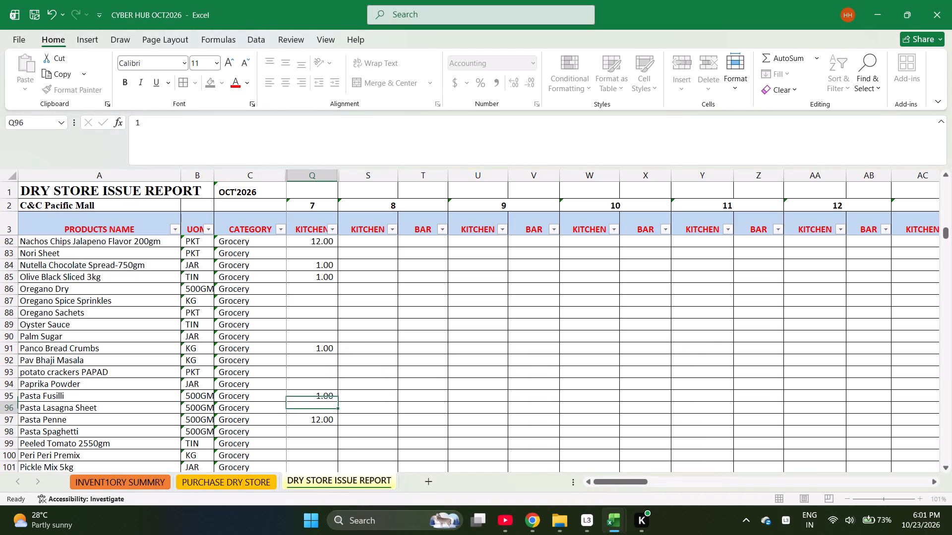
Find Pasta Spaghetti by searching for "pasta s" and enter 4 as its day 7 KITCHEN issue.
key("ctrl+f")
type("pas")
type("ta s")
key("Return")
key("Return")
key("Escape")
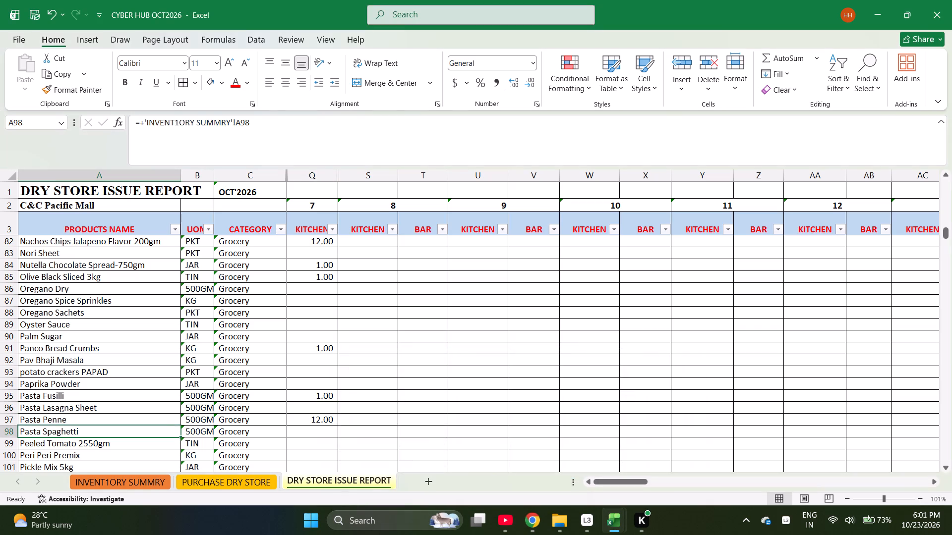
key("Right")
key("Right")
key("Right")
key("Right")
key("Left")
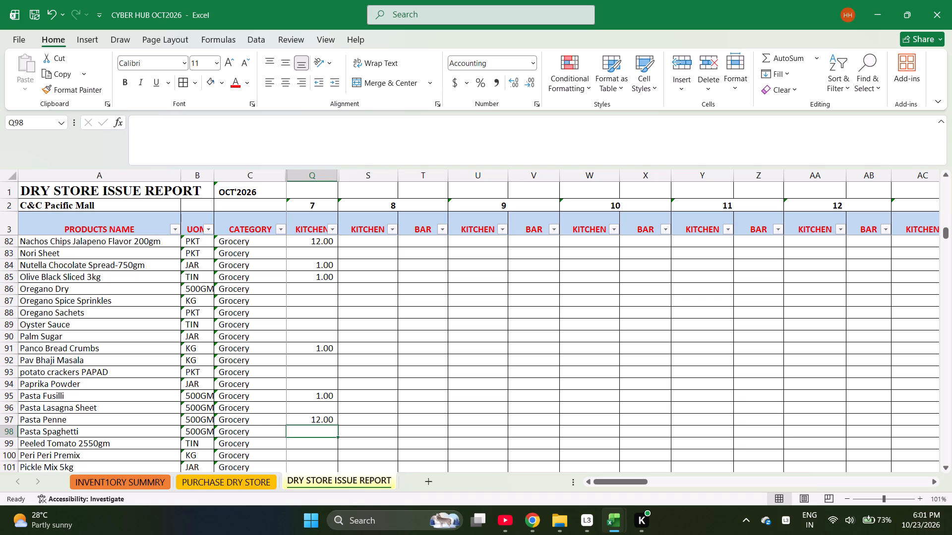
key("4")
key("Return")
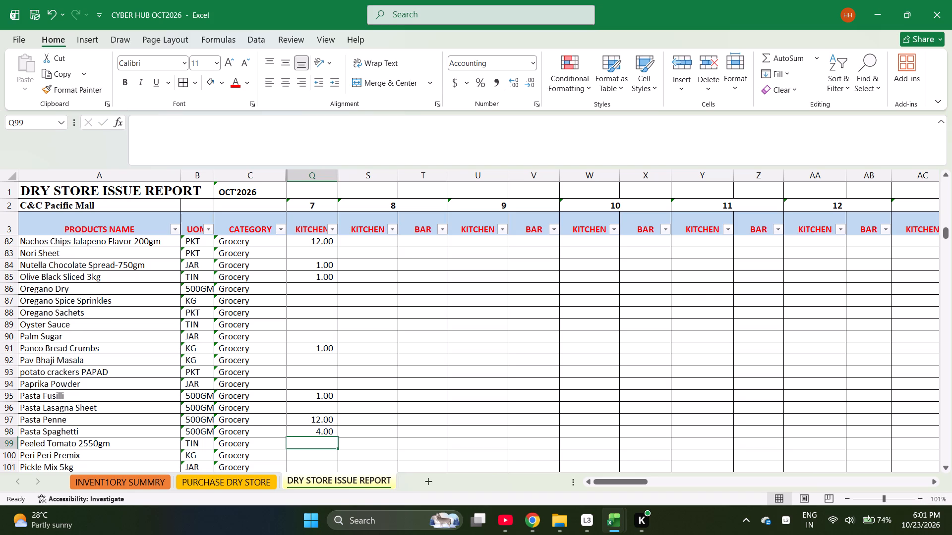
Find Paprika Powder by searching for "papr" and enter 1 as its day 7 KITCHEN issue.
key("ctrl+f")
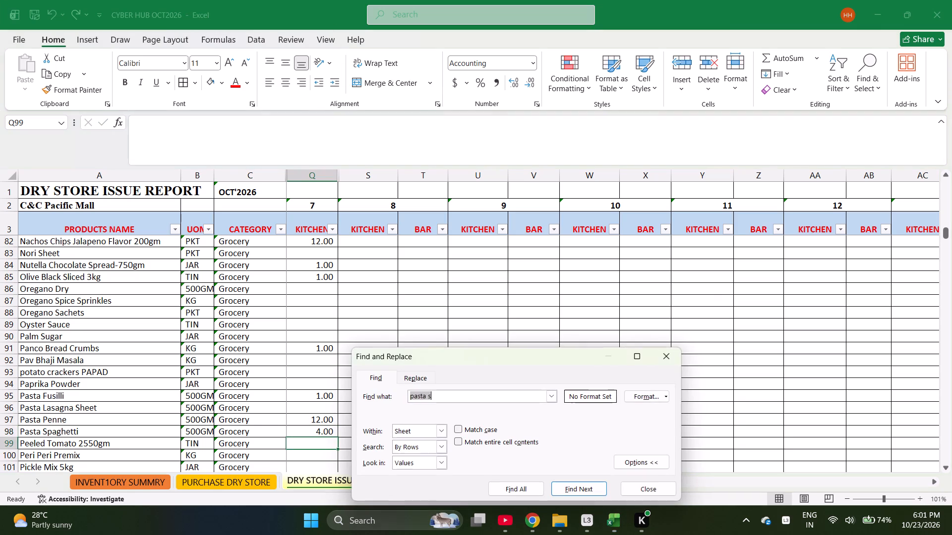
type("papr")
key("Return")
key("Escape")
key("Right")
key("Right")
key("Right")
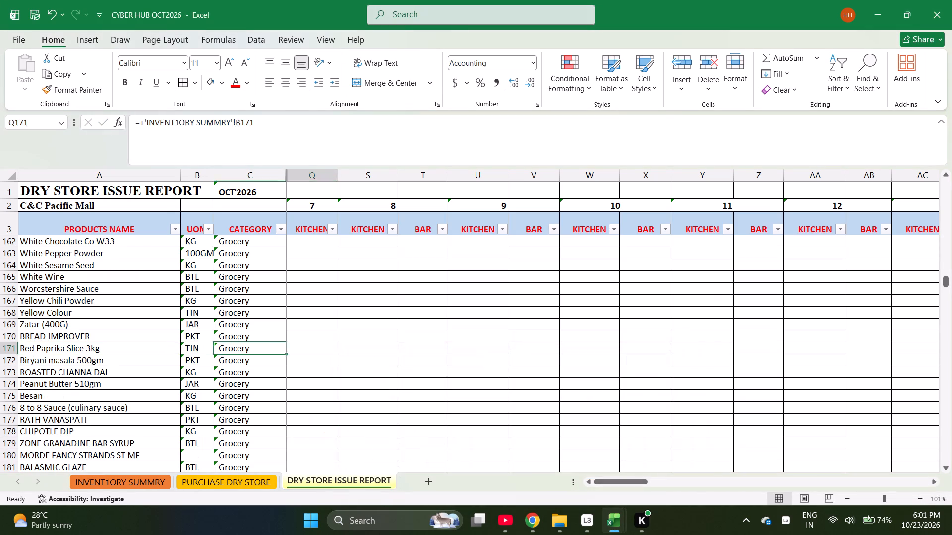
key("ctrl+f")
key("Return")
key("Escape")
key("Right")
key("Right")
key("Right")
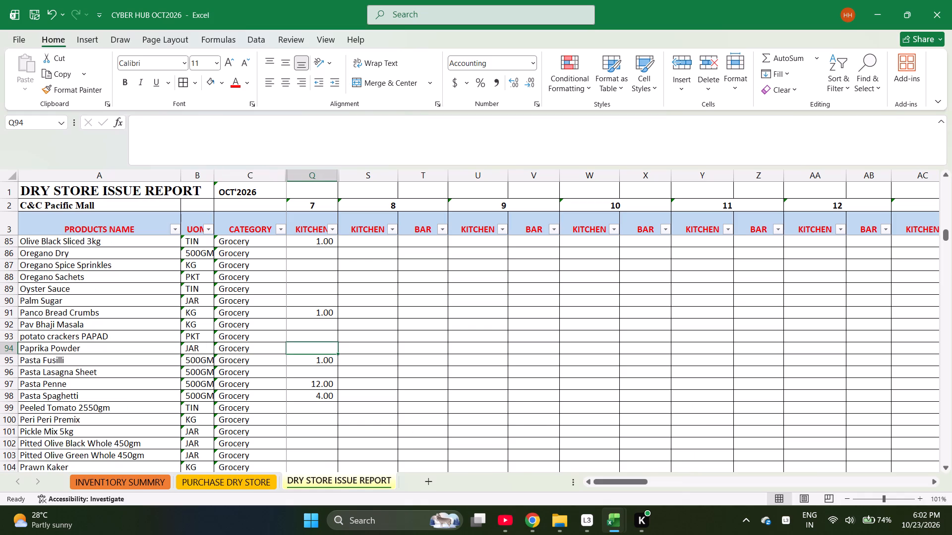
key("1")
key("Return")
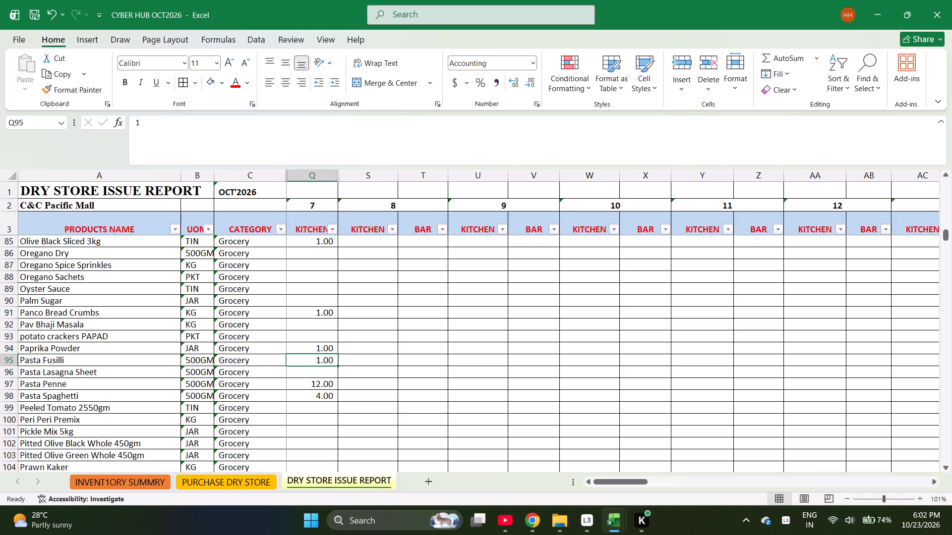
Find SunDried Tomato 285gm by searching for "sun" and enter 2 as its day 7 KITCHEN issue.
key("ctrl+f")
type("sun")
key("Return")
key("Escape")
key("Right")
key("Right")
key("Right")
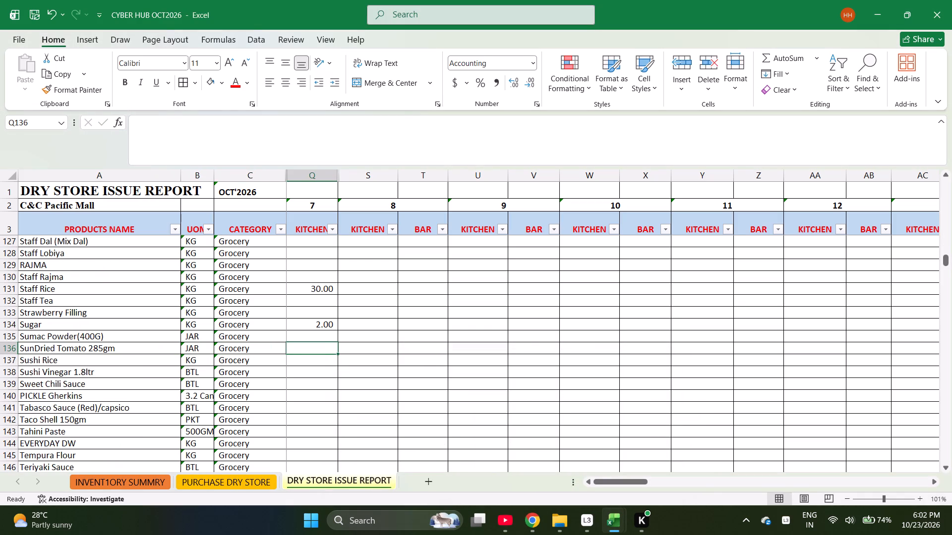
key("2")
key("Return")
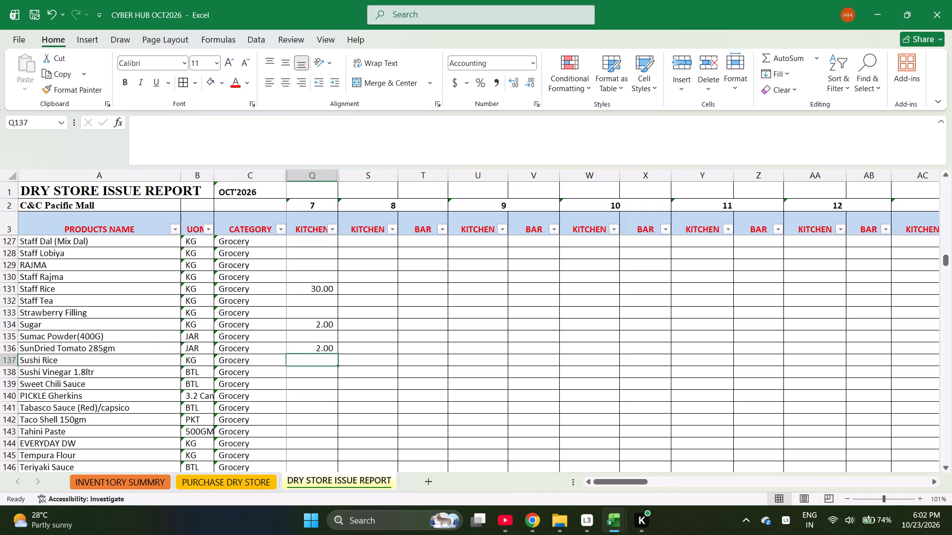
Find Taco Shell 150gm by searching for "taco" and enter 2 as its day 7 KITCHEN issue.
key("ctrl+f")
type("tavo")
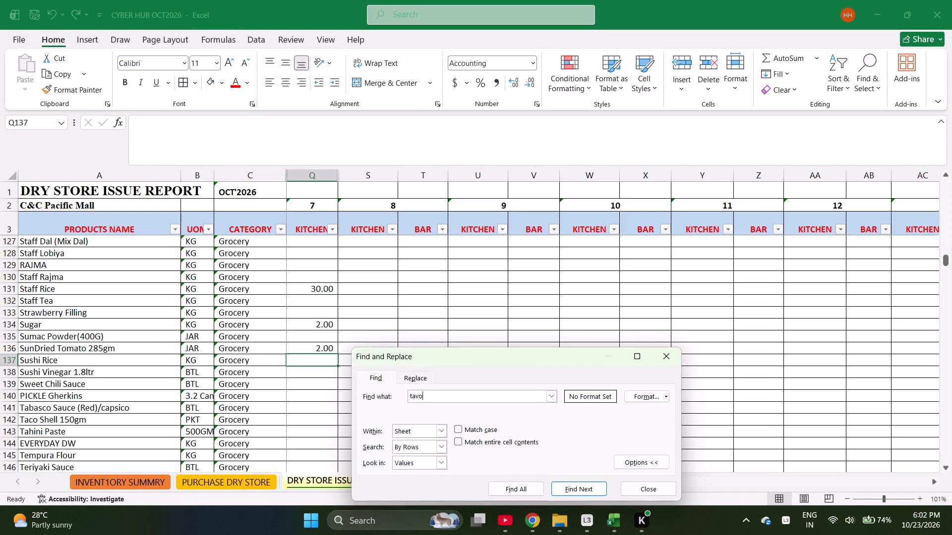
key("Return")
key("Return")
key("BackSpace")
key("BackSpace")
type("co")
key("Return")
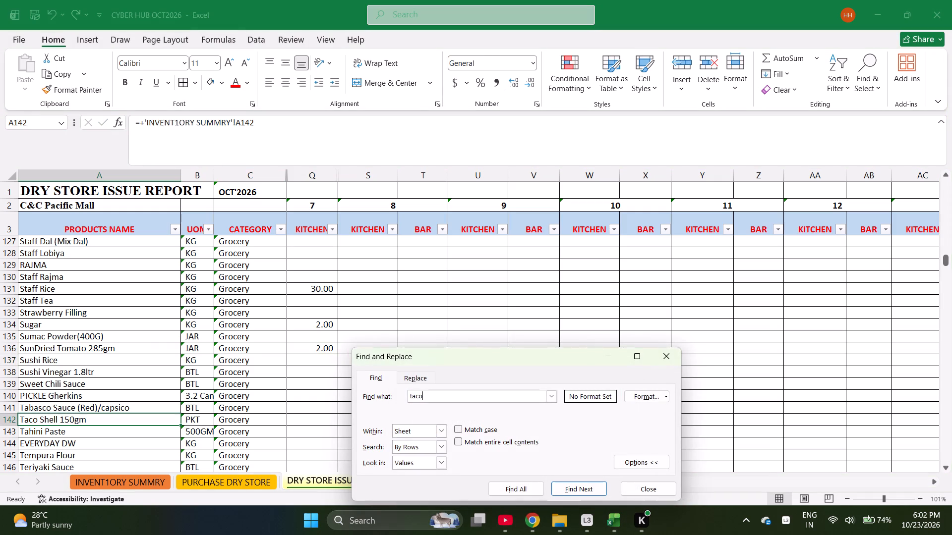
key("Escape")
key("Right")
key("Right")
key("Right")
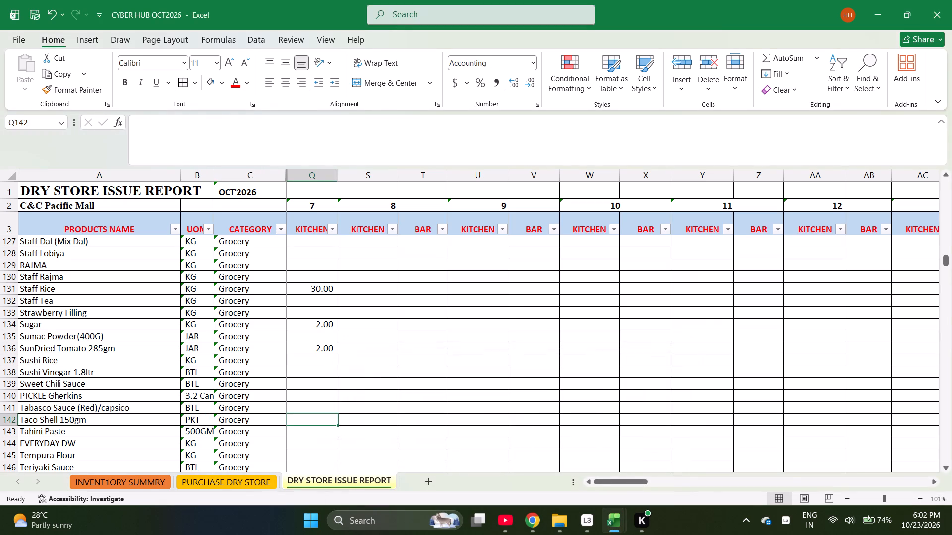
key("2")
key("Return")
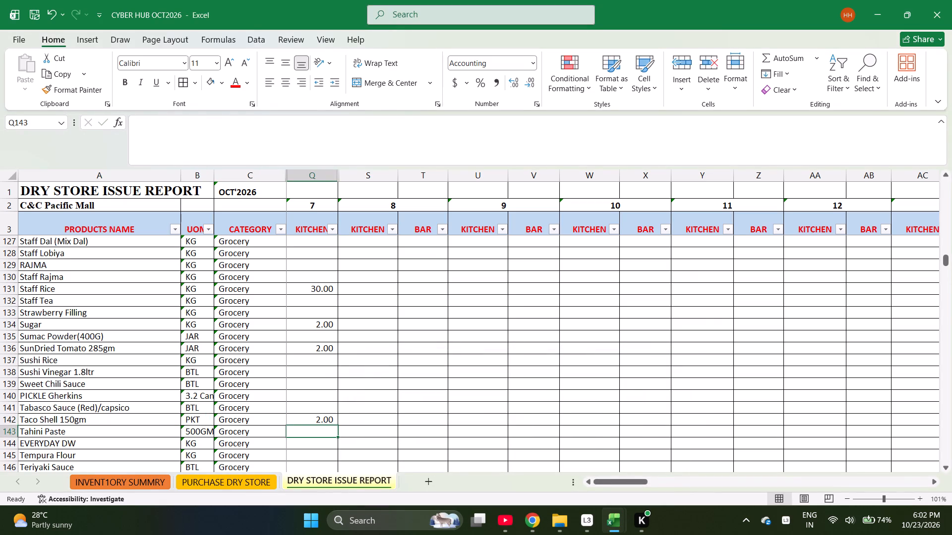
Find Tomato Juice by going through the matches for "juice" and enter 1 as its day 7 KITCHEN issue.
key("ctrl+f")
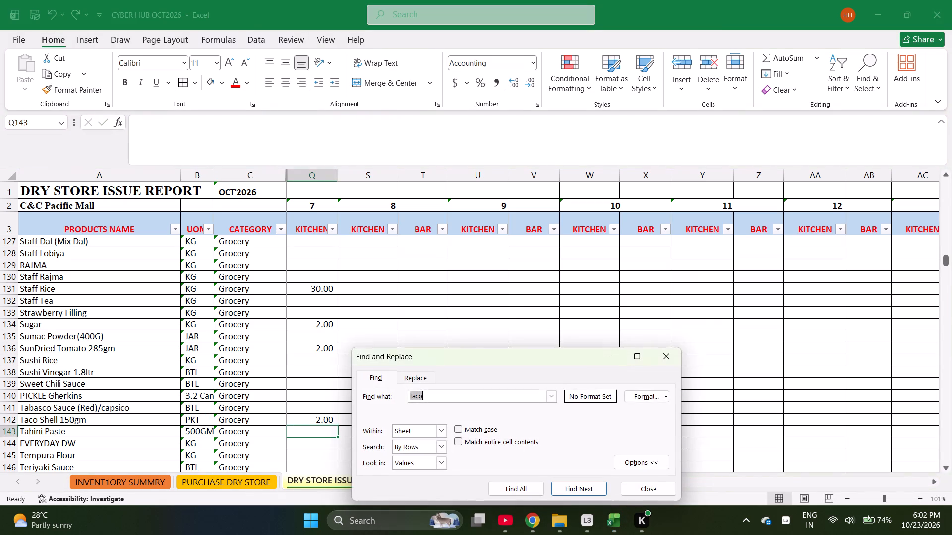
type("juice")
key("Return")
key("Escape")
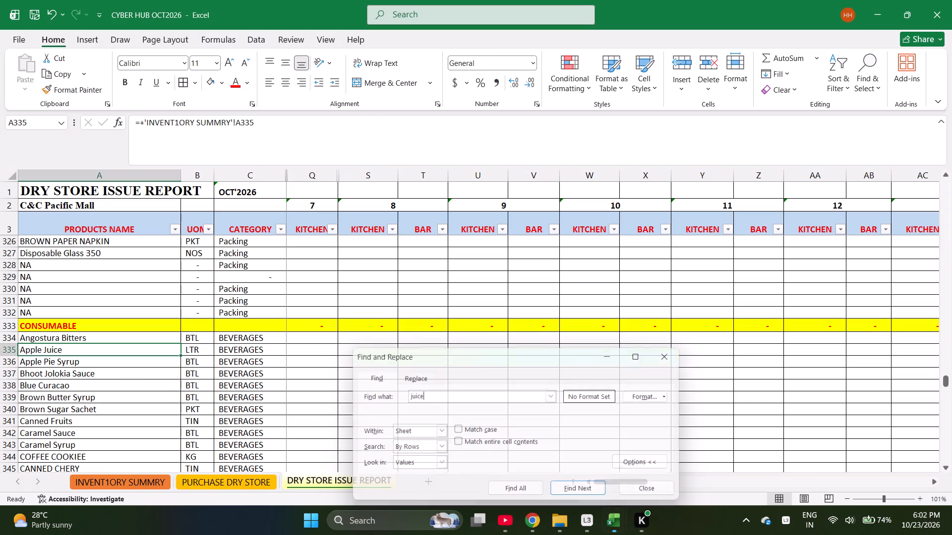
key("Right")
key("Right")
key("ctrl+f")
key("ctrl+Return")
key("Return")
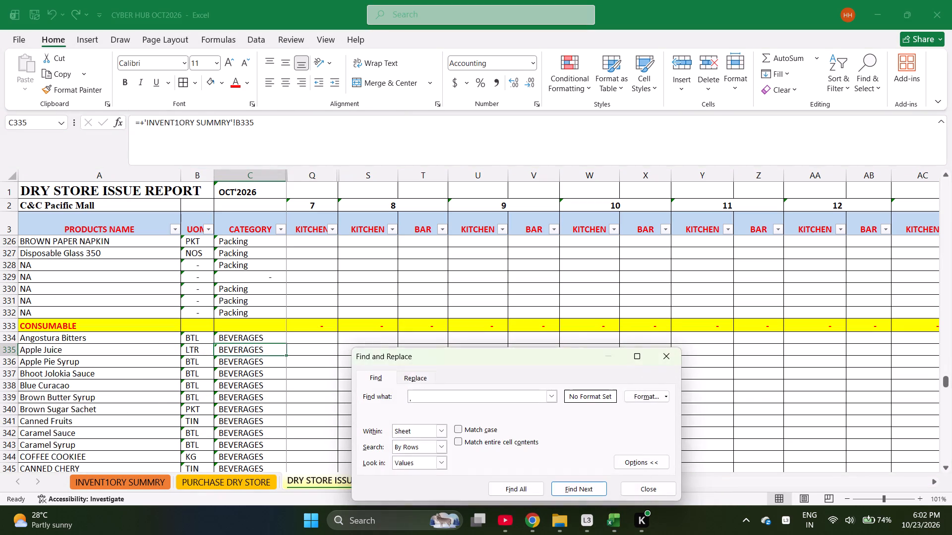
key("Return")
key("Return")
key("BackSpace")
type("juice")
key("Return")
key("Return")
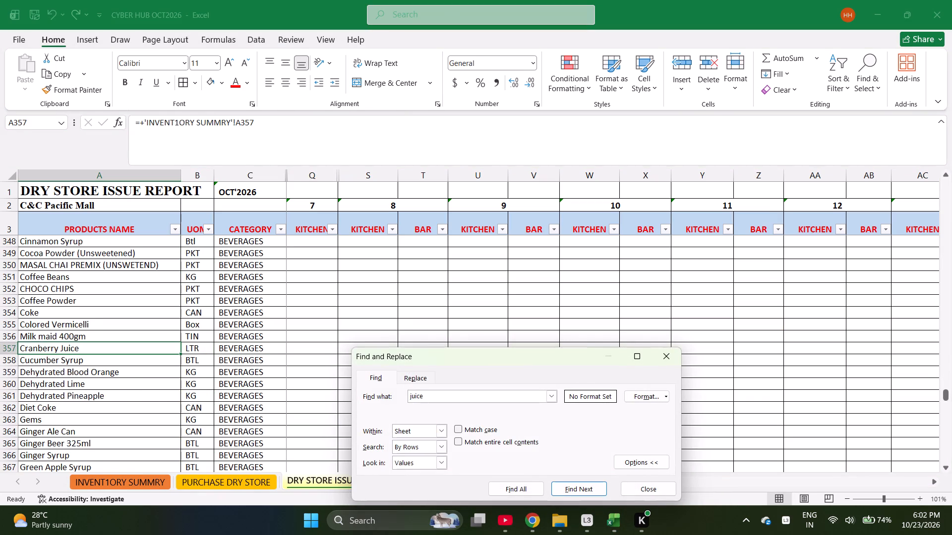
key("Return")
key("Return")
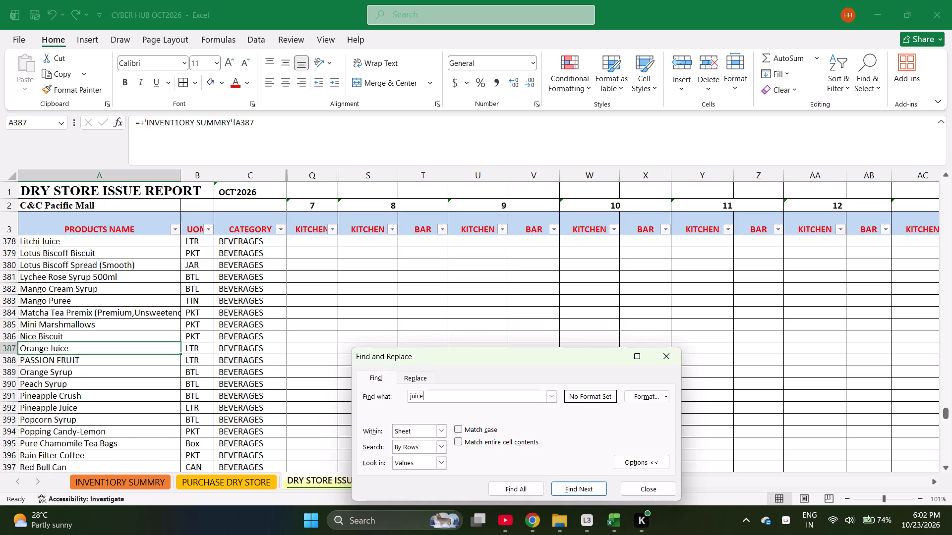
key("Return")
key("Return")
key("Escape")
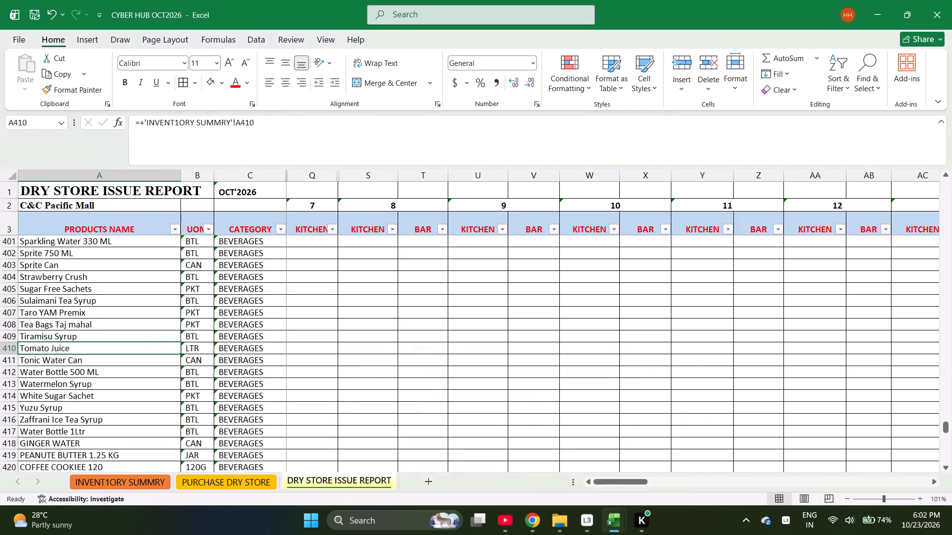
key("Right")
key("Right")
key("Right")
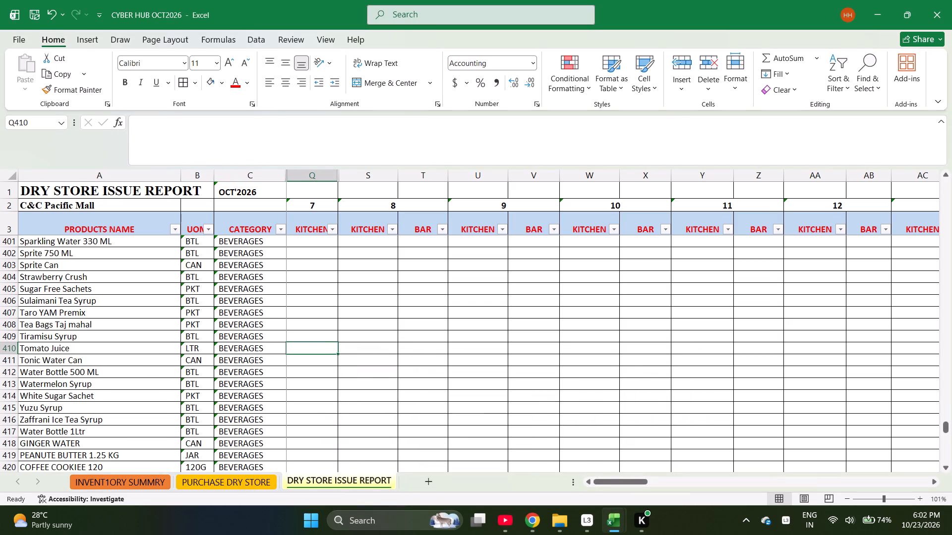
key("1")
key("Return")
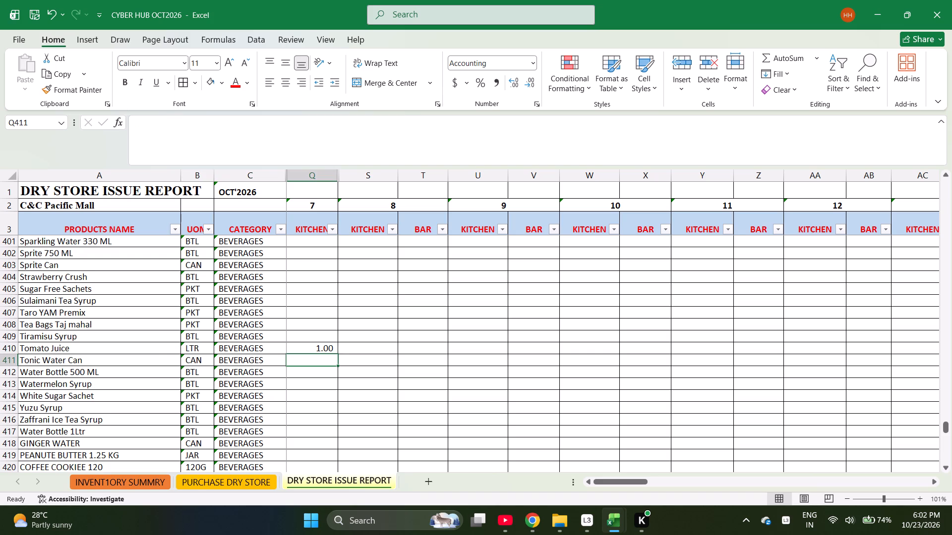
Find Tomato Paste by going through the matches for "paste" and enter 1 as its day 7 KITCHEN issue.
key("ctrl+f")
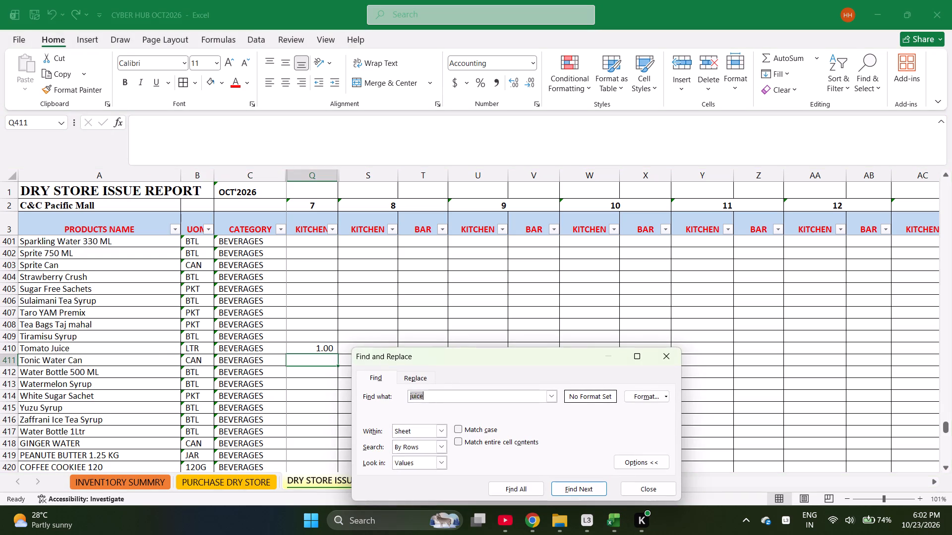
type("paste")
key("Return")
key("Return")
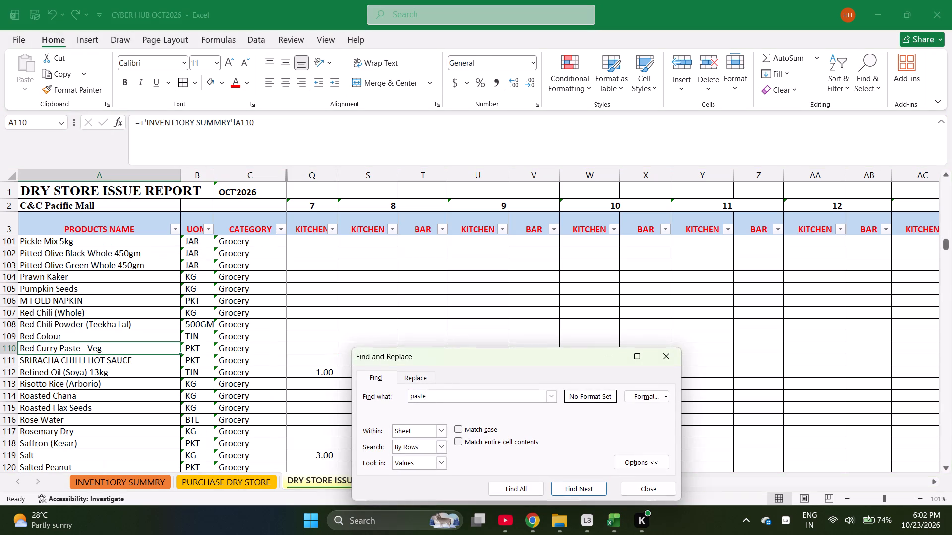
key("Return")
key("Return")
key("Return")
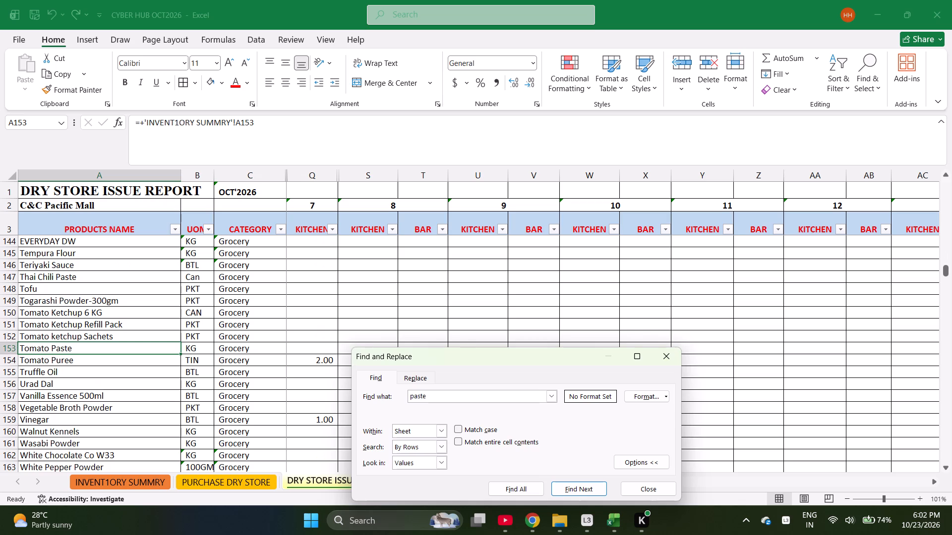
key("Escape")
key("Right")
key("Right")
key("Right")
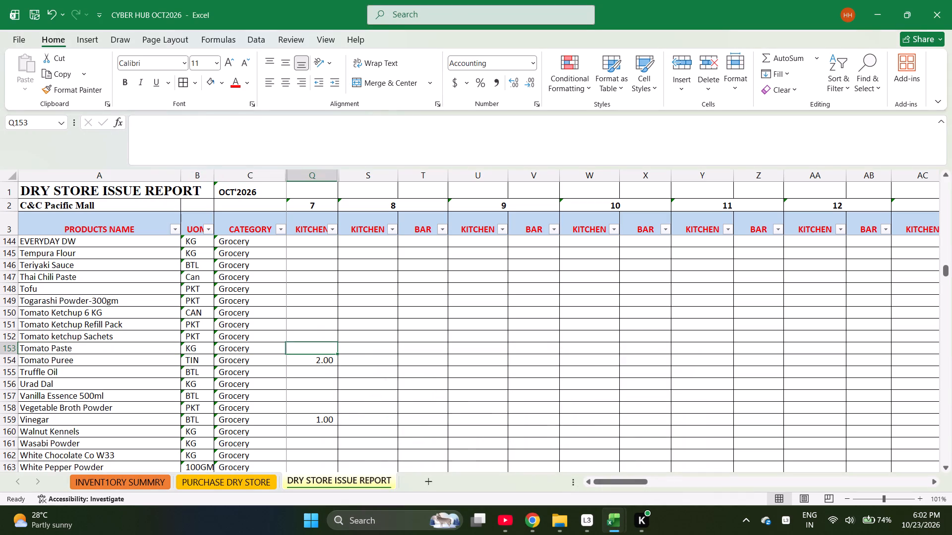
key("1")
key("Return")
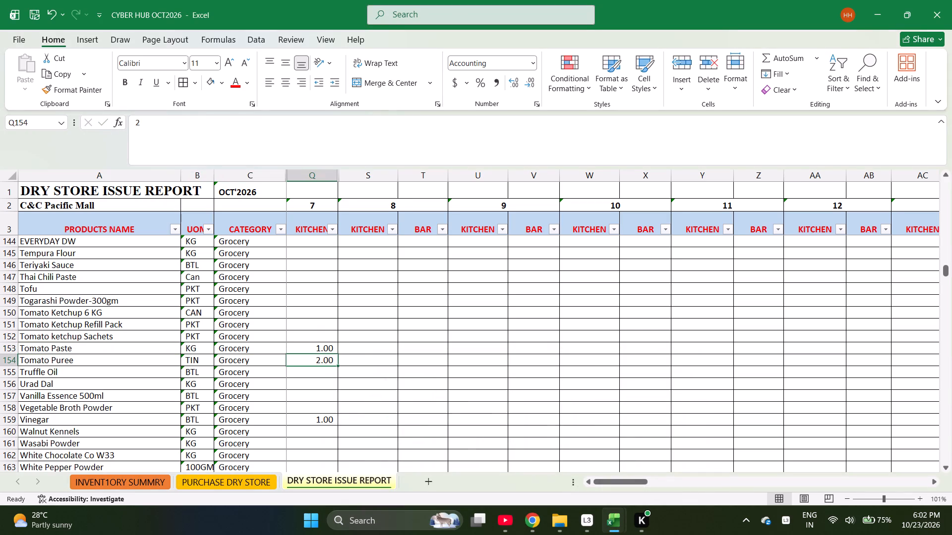
Hide the day 7 KITCHEN column and save the workbook.
key("ctrl+0")
key("ctrl+s")
key("Right")
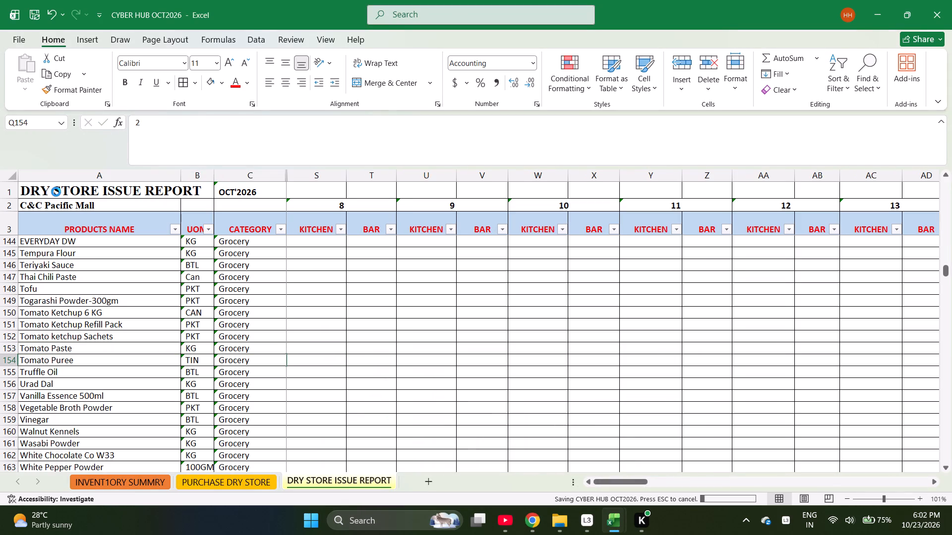
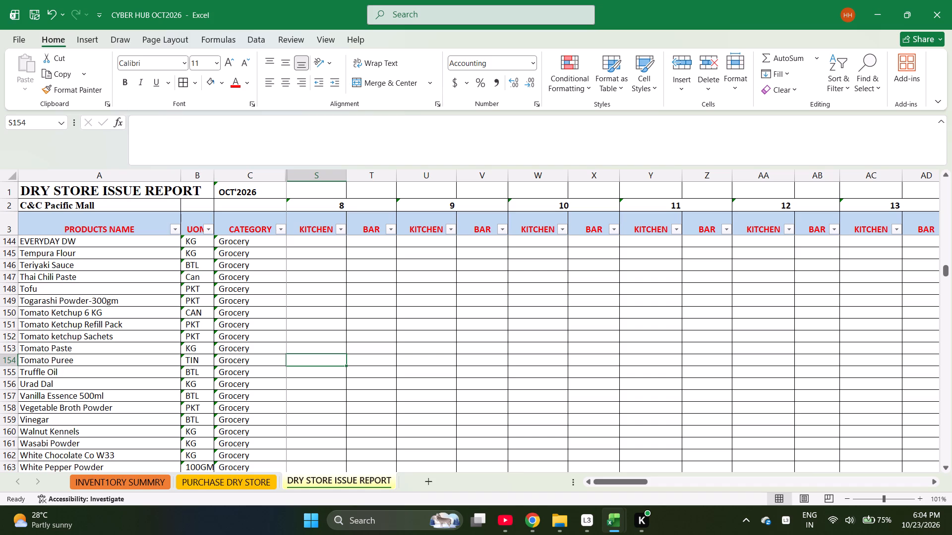
Hide the day 8 KITCHEN column and move to the day 8 BAR column.
key("ctrl+0")
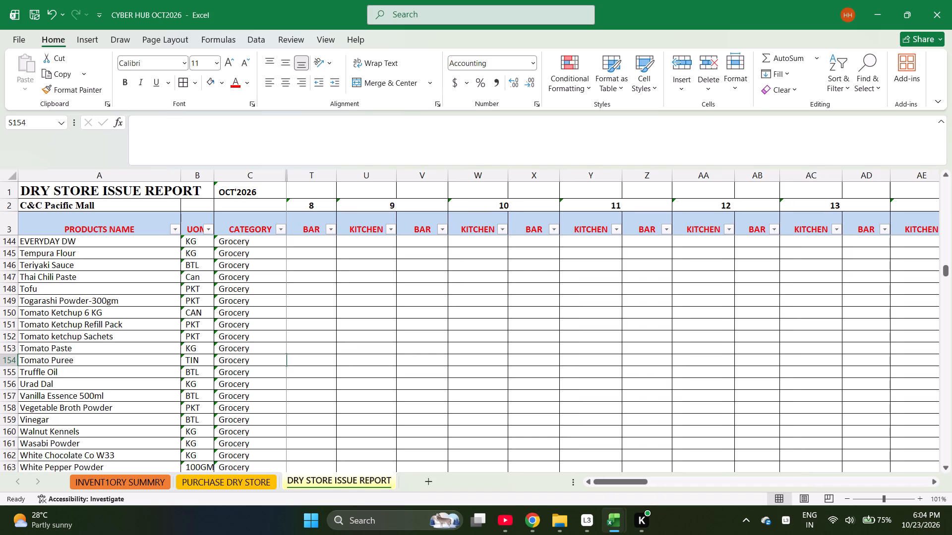
key("Right")
Locate Apple Pie Syrup by searching for "apple" and enter 1 as its day 8 BAR issue.
key("ctrl+f")
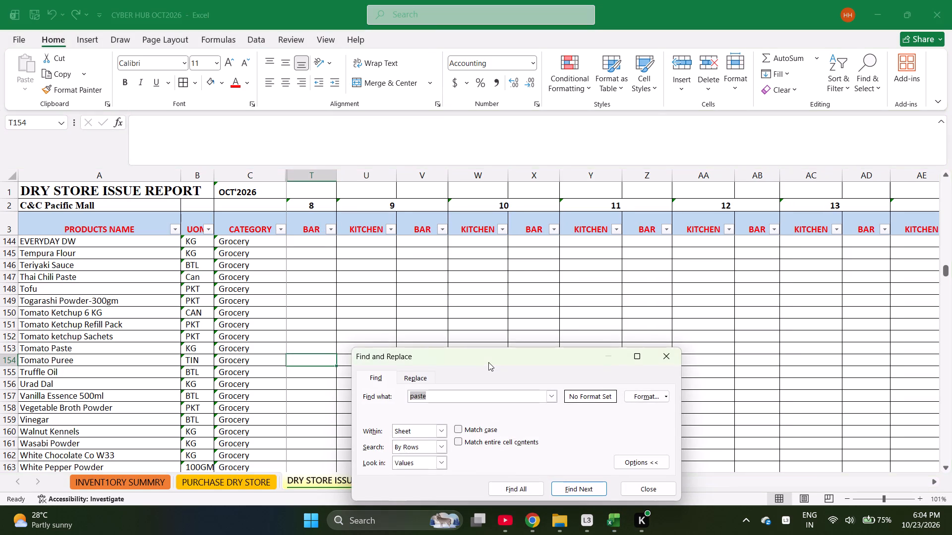
type("apple")
key("Return")
key("Escape")
key("Right")
key("Right")
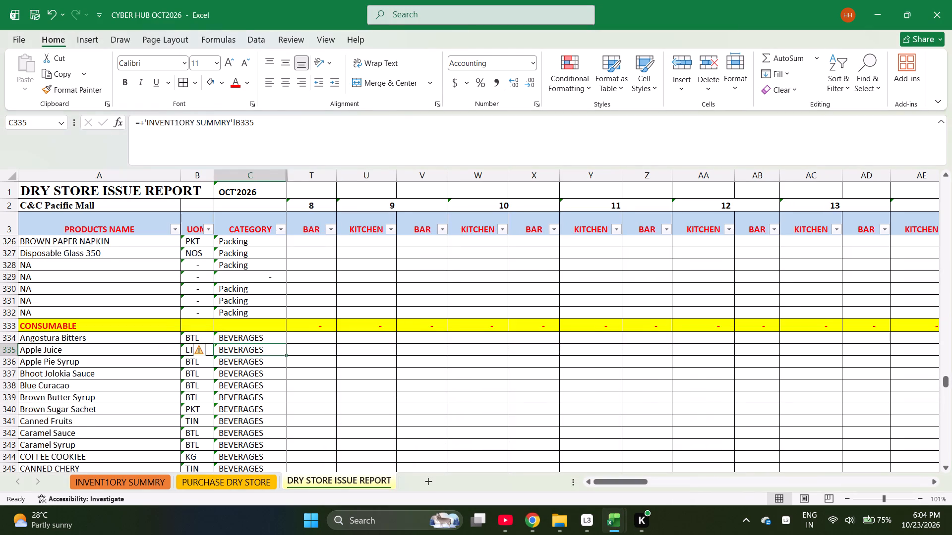
key("Right")
key("Return")
key("1")
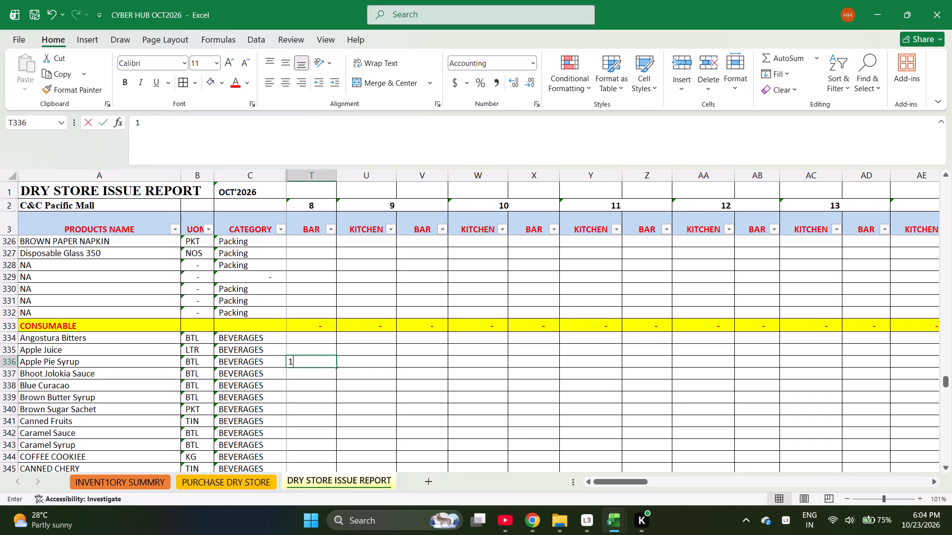
key("Return")
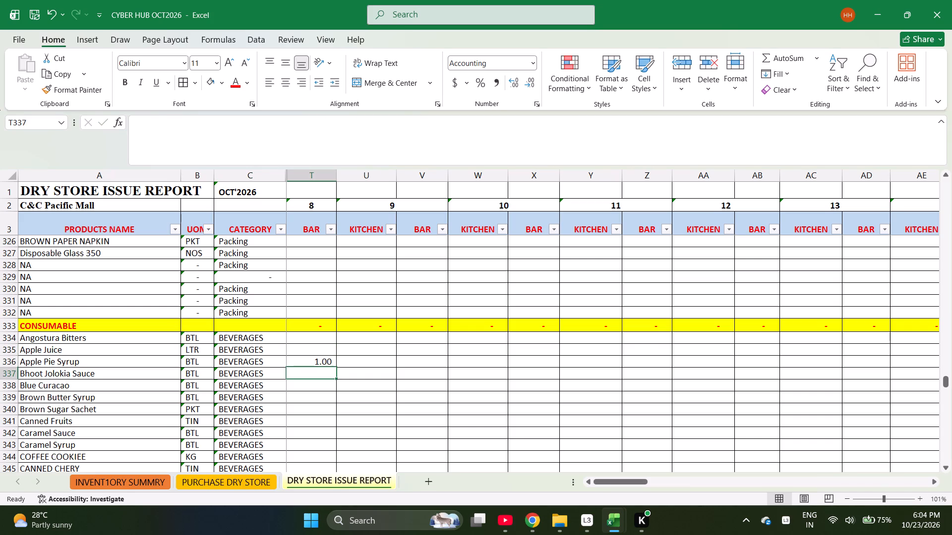
Find Hibiscus Mint Tea Syrup 500ml by searching for "hibi" and enter 30 as its day 8 BAR issue.
key("ctrl+f")
type("hibi")
key("Return")
key("Escape")
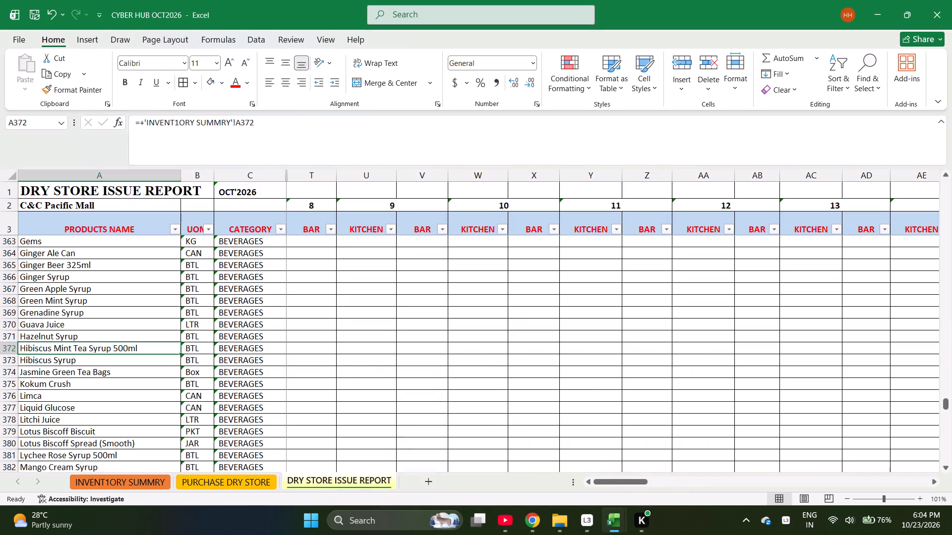
key("Right")
key("Right")
key("Right")
type("30")
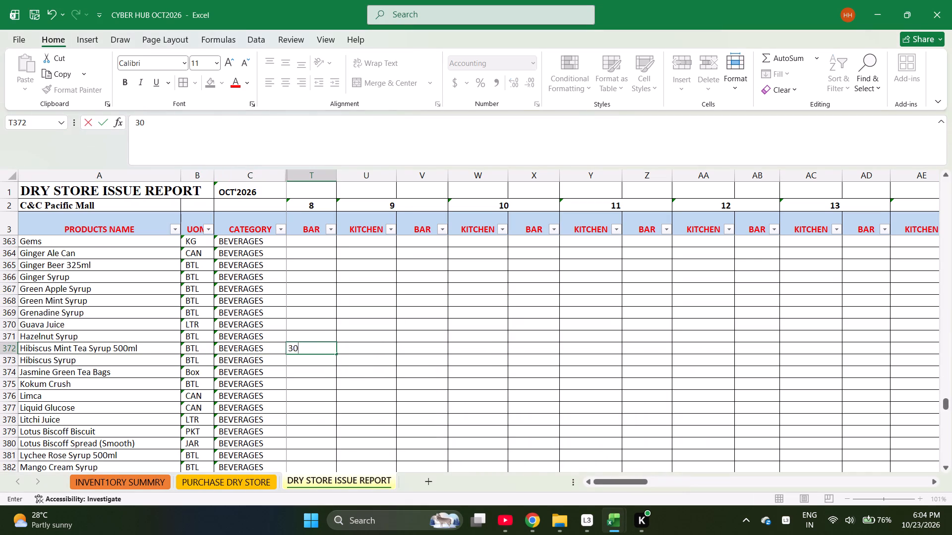
key("Return")
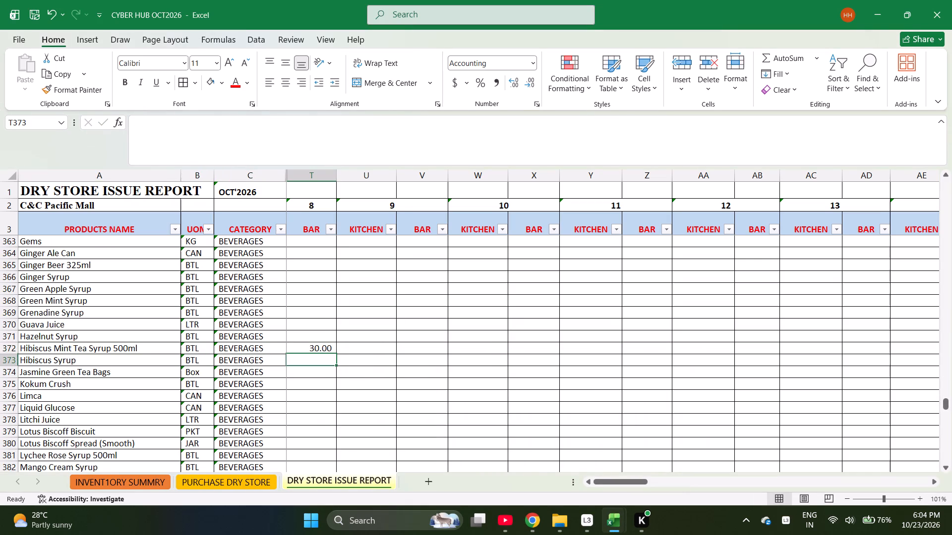
Find Mango Cream Syrup by searching for "mang" and enter 6 as its day 8 BAR issue.
key("ctrl+f")
type("manf")
key("BackSpace")
key("g")
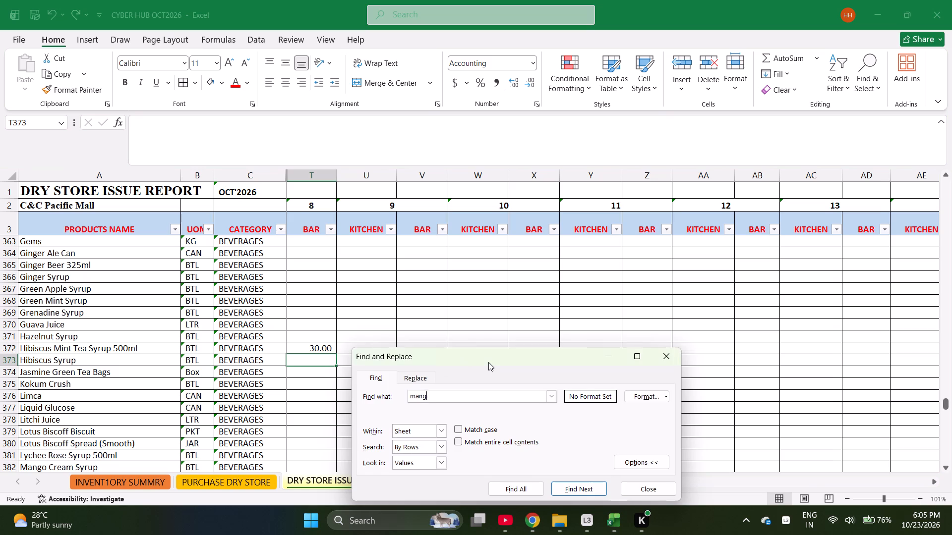
key("Return")
key("Escape")
key("Right")
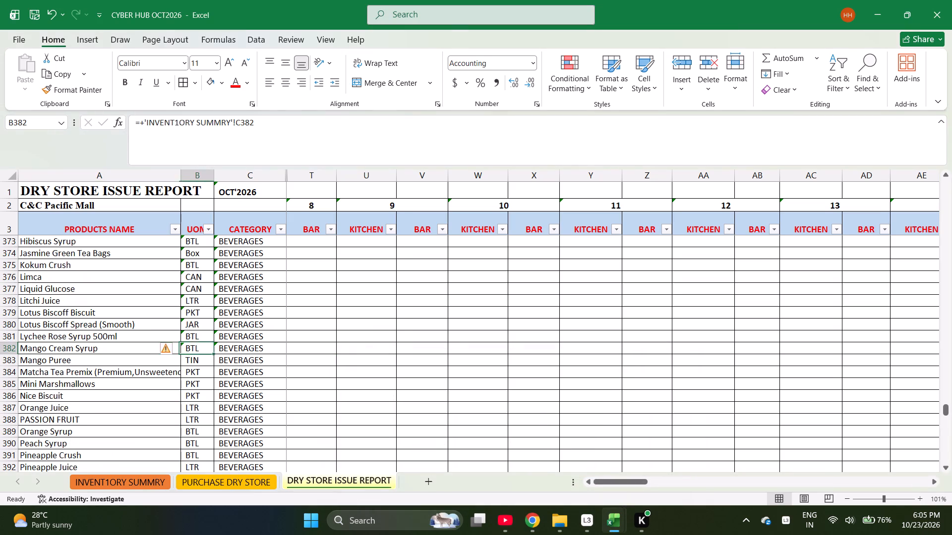
key("Right")
key("Right")
key("6")
key("Return")
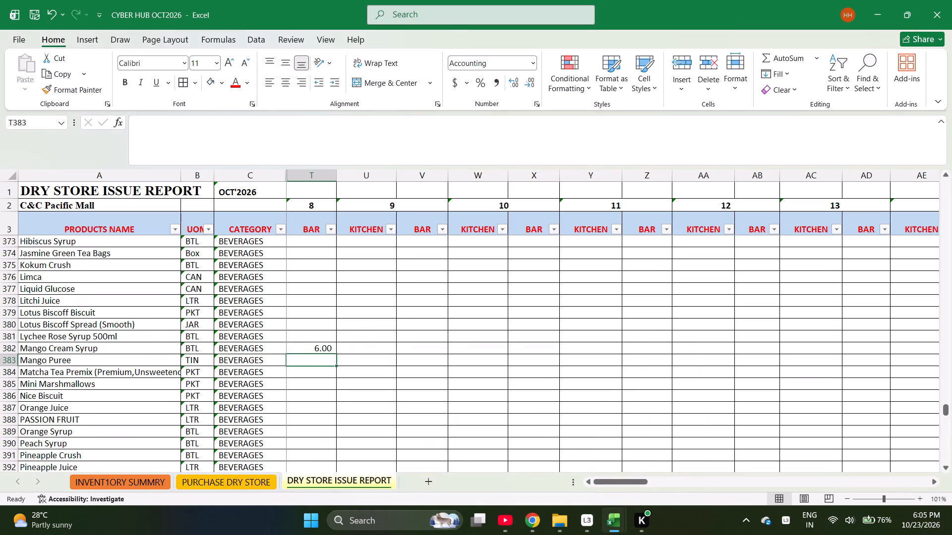
Find Yuzu Syrup by searching for "yuzu" and enter 6 as its day 8 BAR issue.
key("ctrl+f")
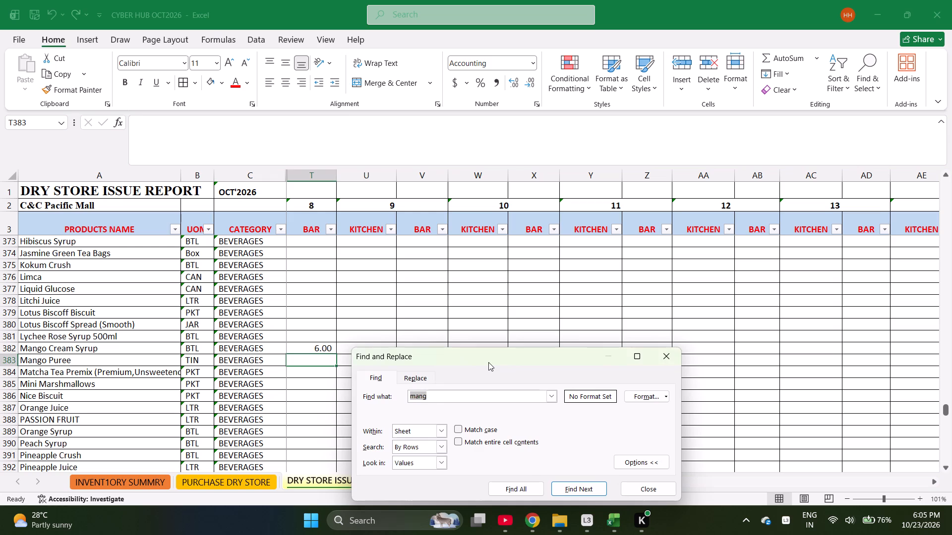
type("yuzu")
key("Return")
key("Escape")
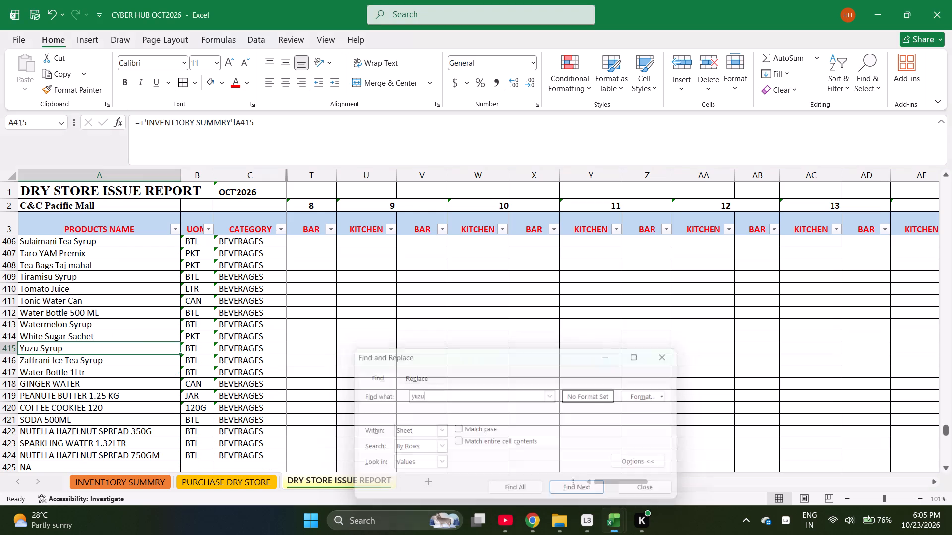
key("Right")
key("Right")
key("Right")
key("Right")
key("Left")
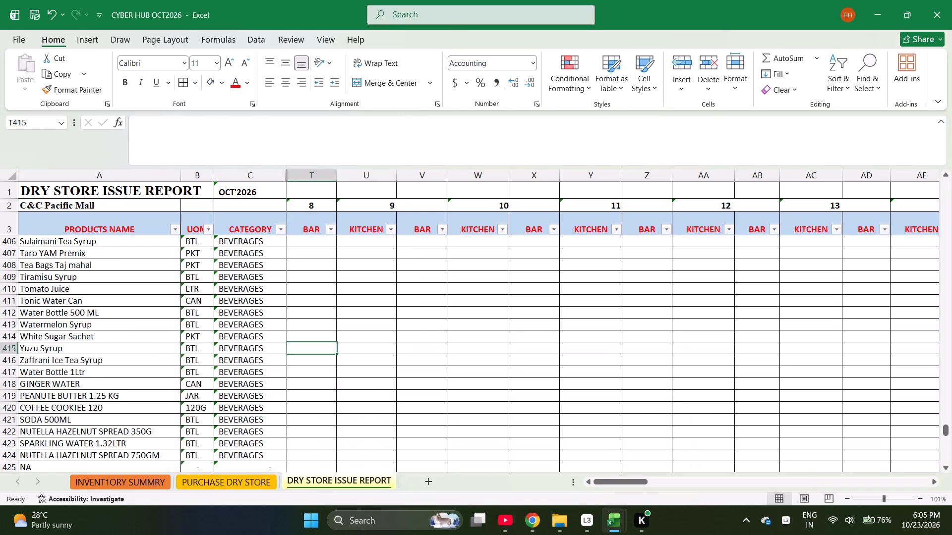
key("6")
key("Return")
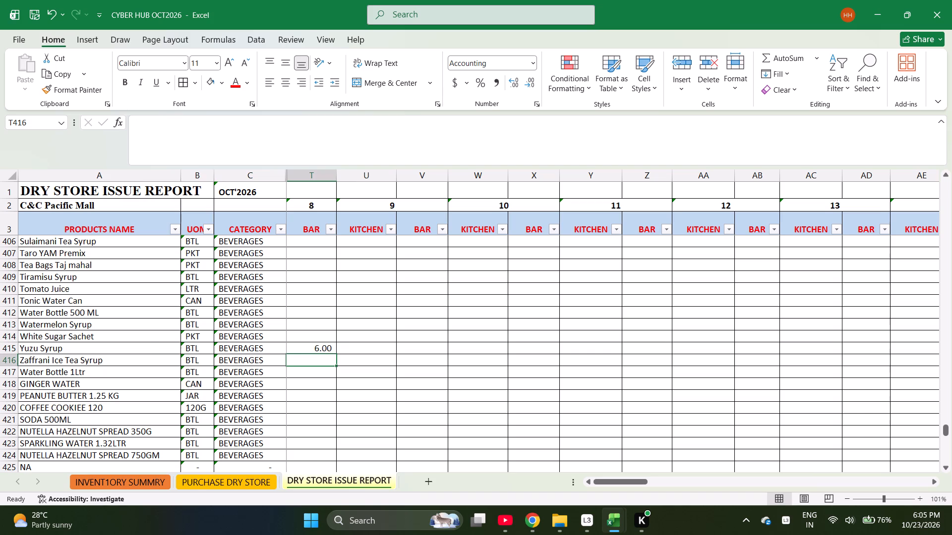
Find Water Bottle 1Ltr by searching for "water b" and enter 12 as its day 8 BAR issue.
key("ctrl+f")
type("water v")
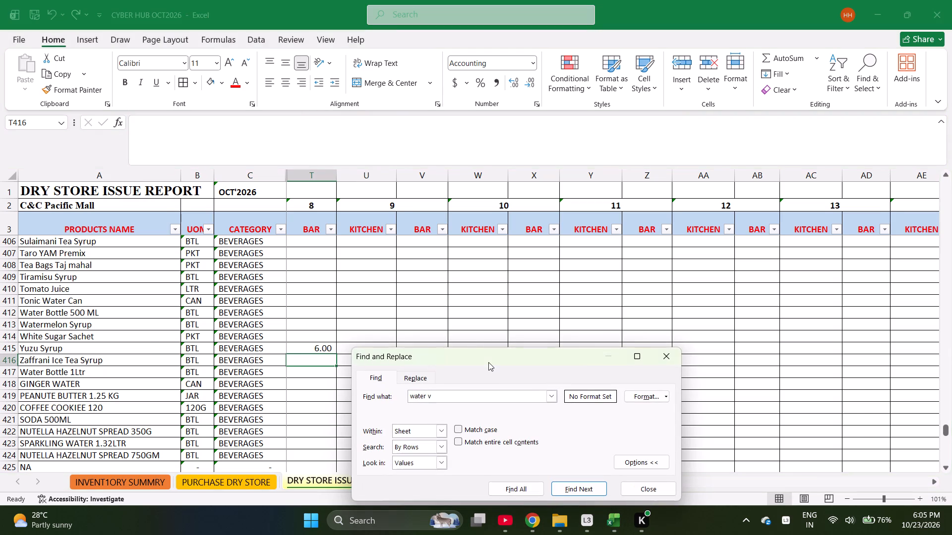
key("Return")
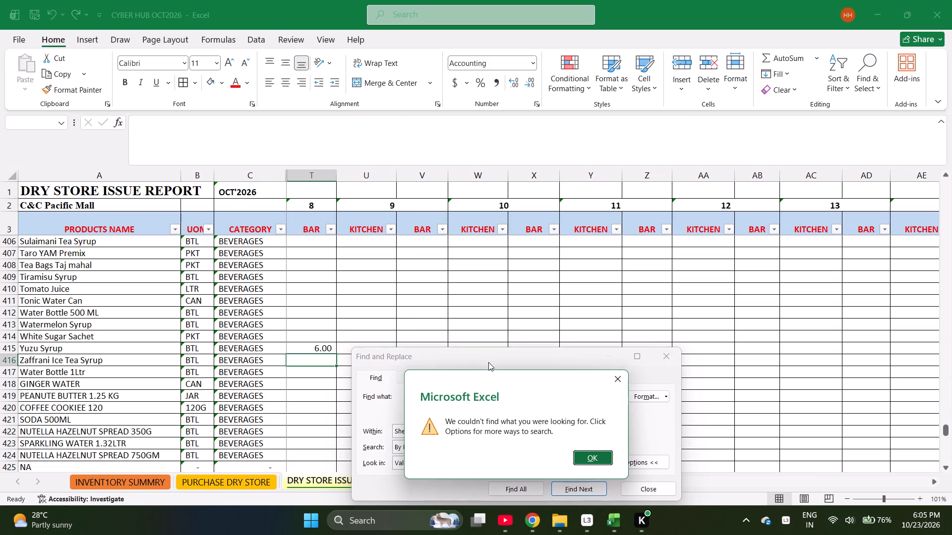
key("Return")
key("BackSpace")
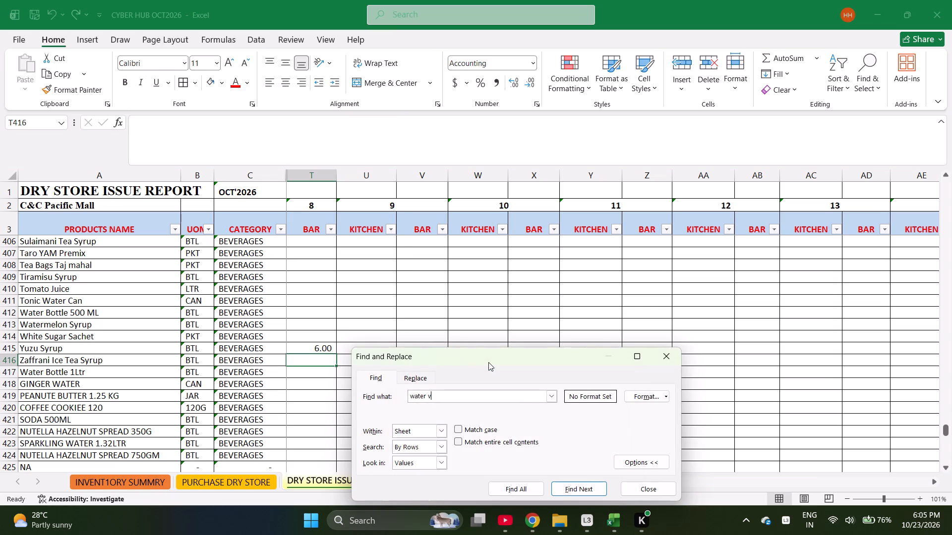
key("b")
key("Return")
key("Escape")
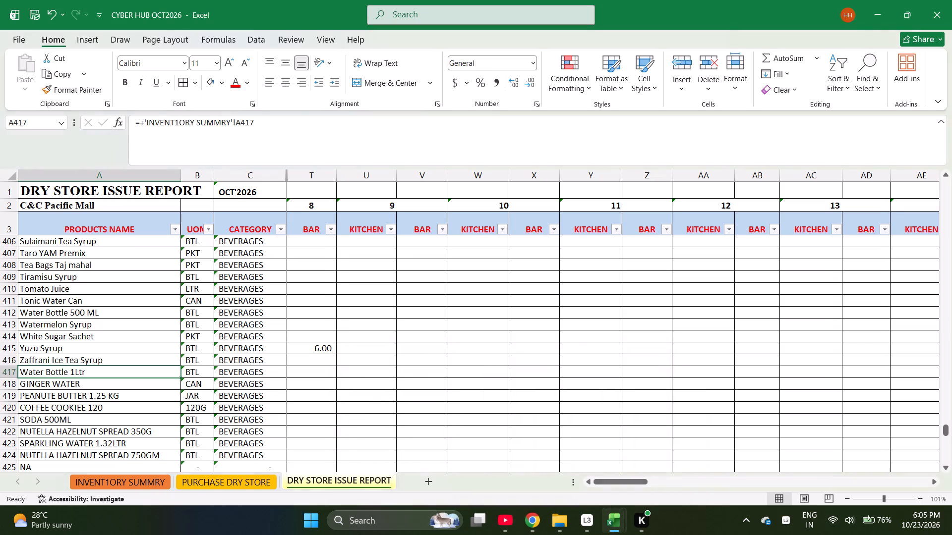
key("Right")
key("Right")
key("Right")
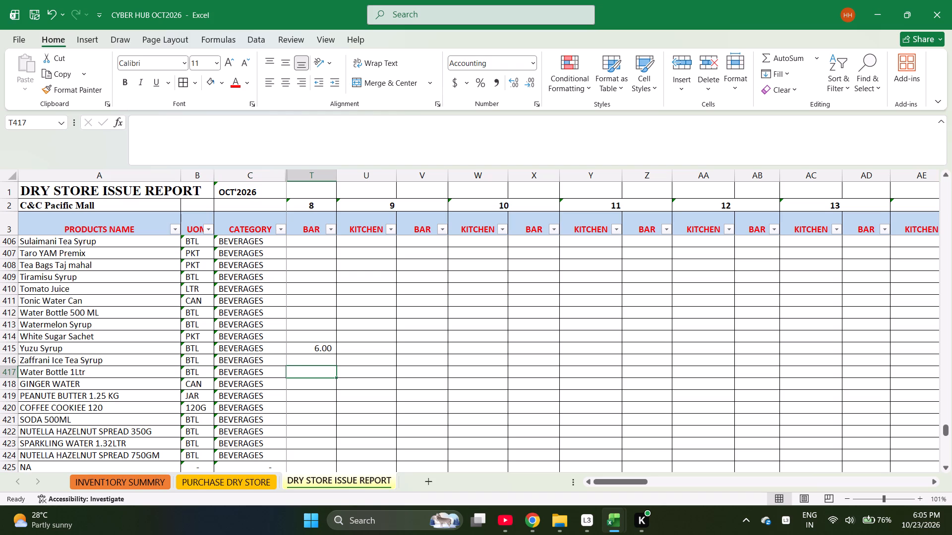
type("12")
key("Return")
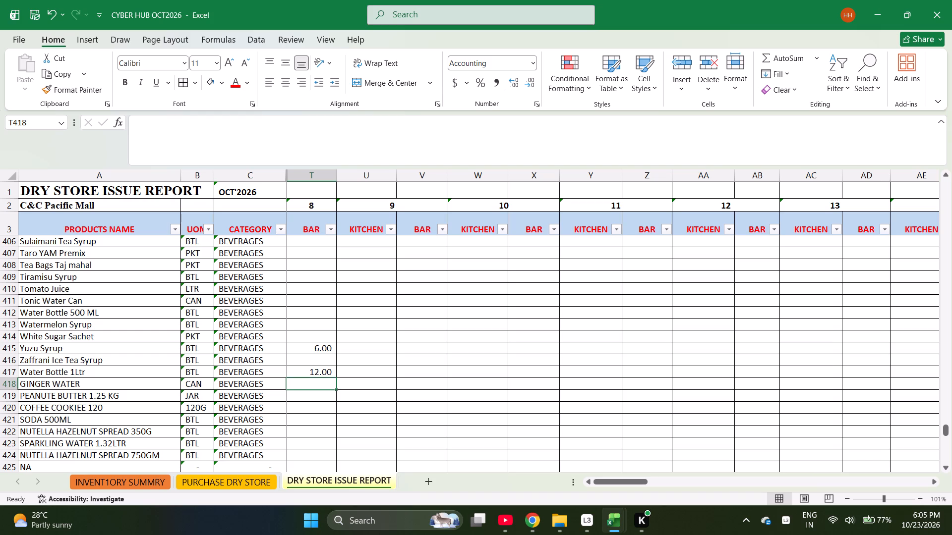
Find Cranberry Juice by searching for "cran" and enter 4 as its day 8 BAR issue.
key("ctrl+f")
type("cran")
key("Return")
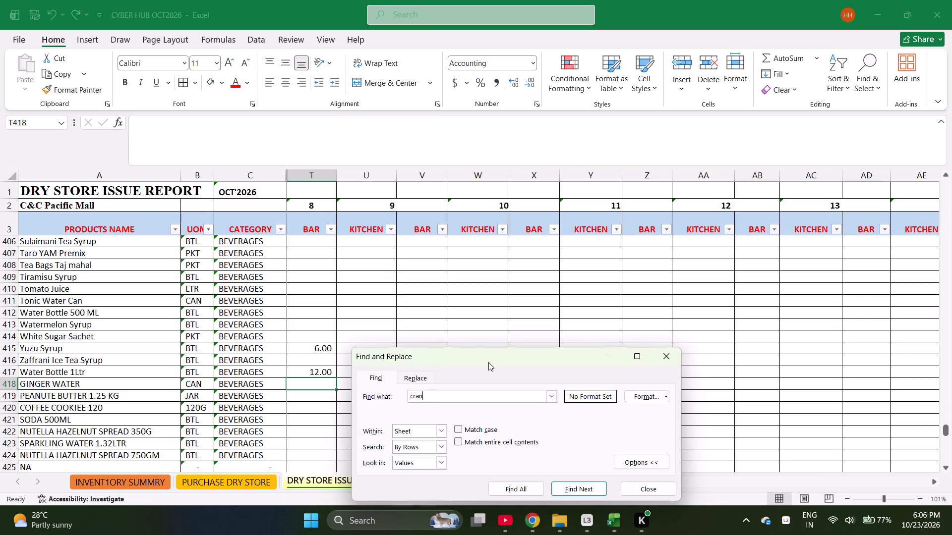
key("Escape")
key("Right")
key("Right")
key("Right")
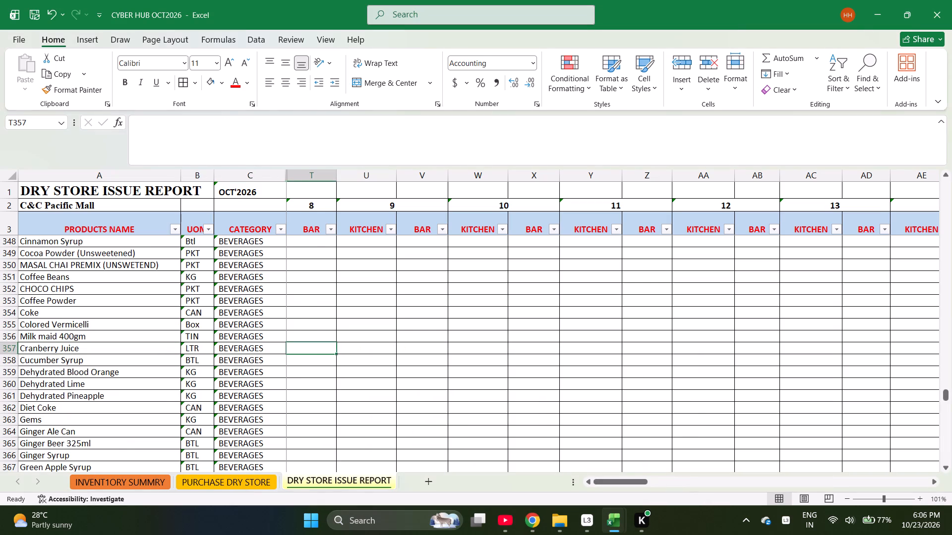
key("4")
key("Return")
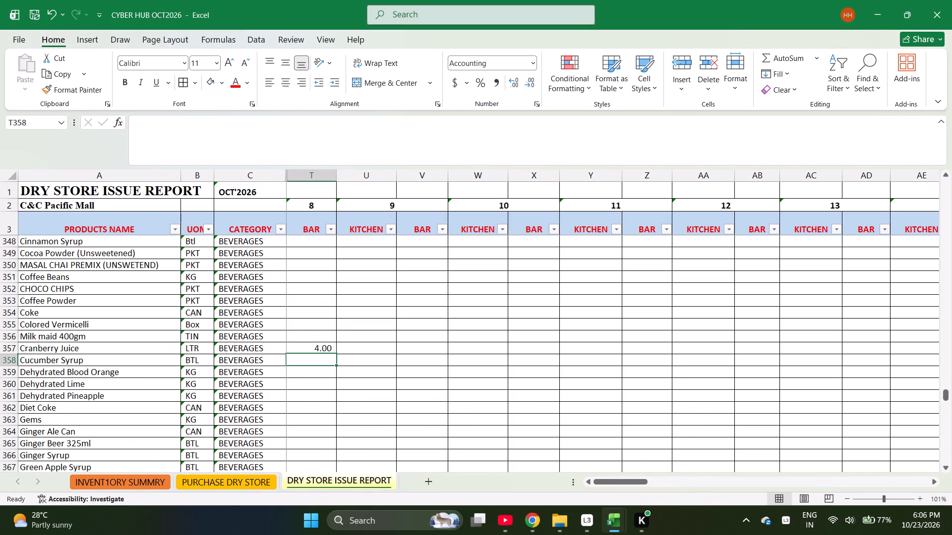
Find Orange Juice by going through the matches for "orang" and enter 4 as its day 8 BAR issue.
key("ctrl+f")
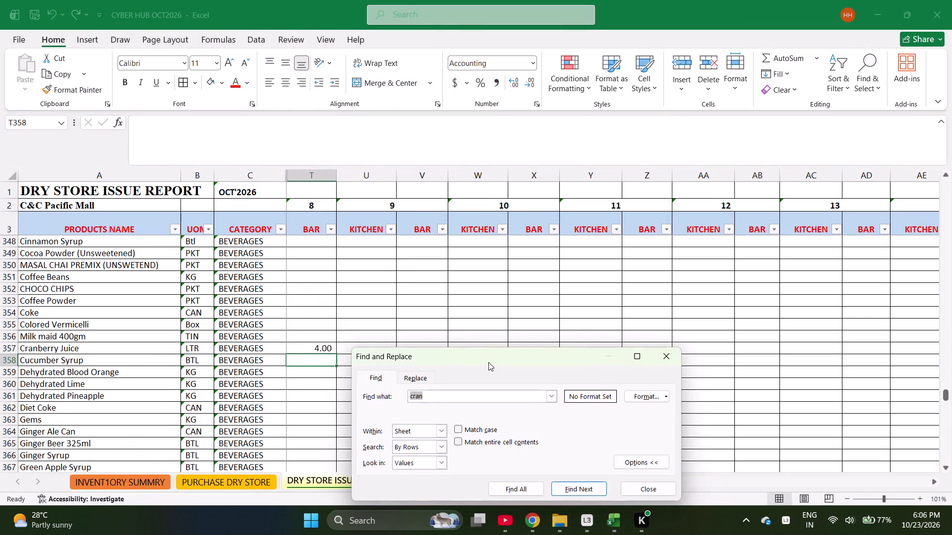
type("orang")
key("Return")
key("Escape")
key("ctrl+f")
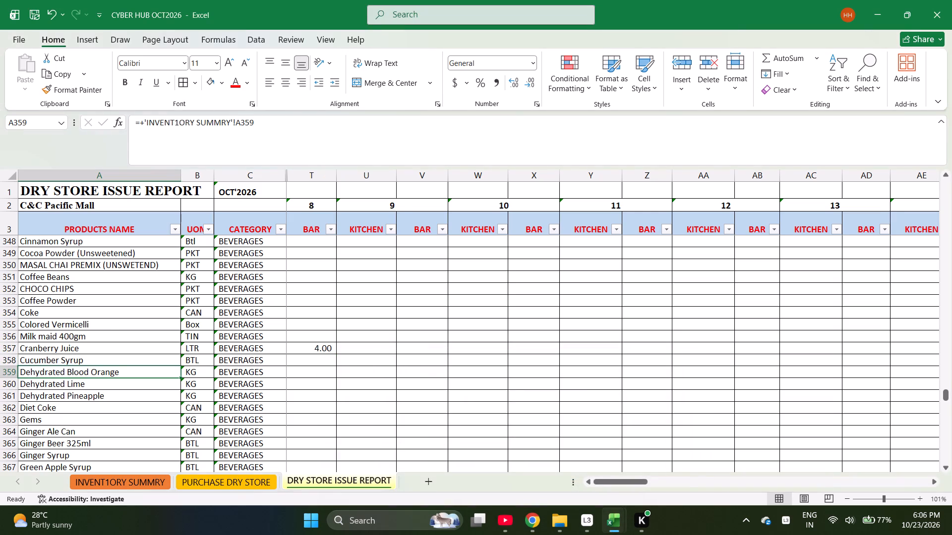
key("Return")
key("Escape")
key("Right")
key("Right")
key("Right")
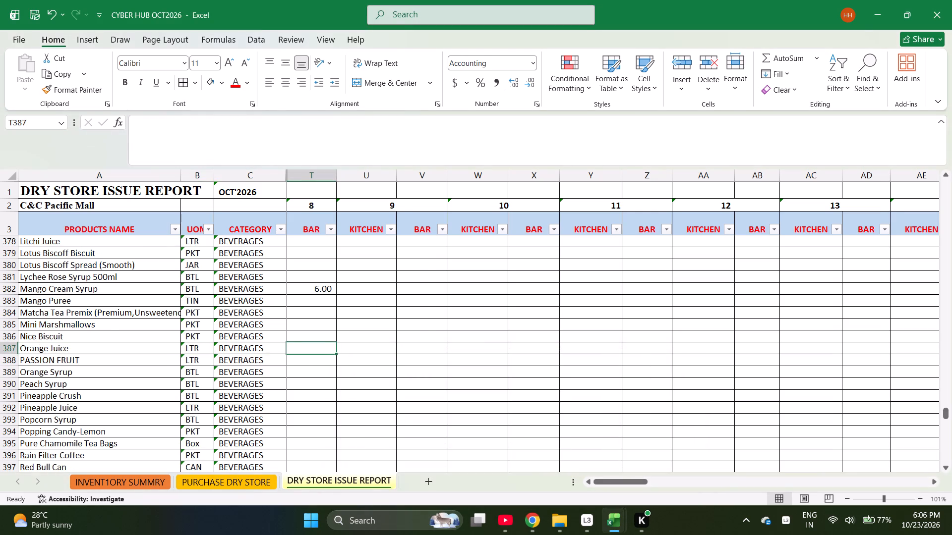
key("4")
key("Return")
Go through the matches for "orang" to reach nearby Pineapple Juice and enter 4 as its day 8 BAR issue.
key("ctrl+f")
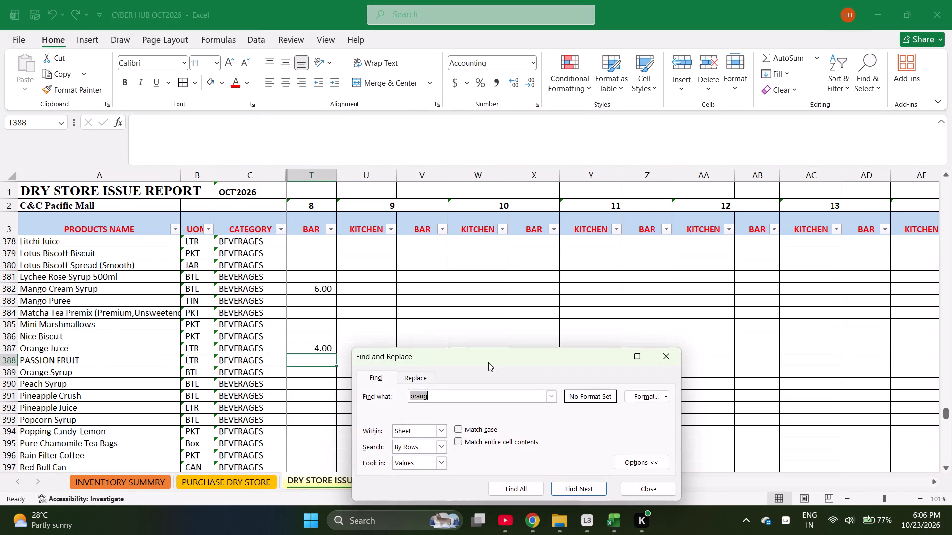
key("Return")
key("Return")
key("Escape")
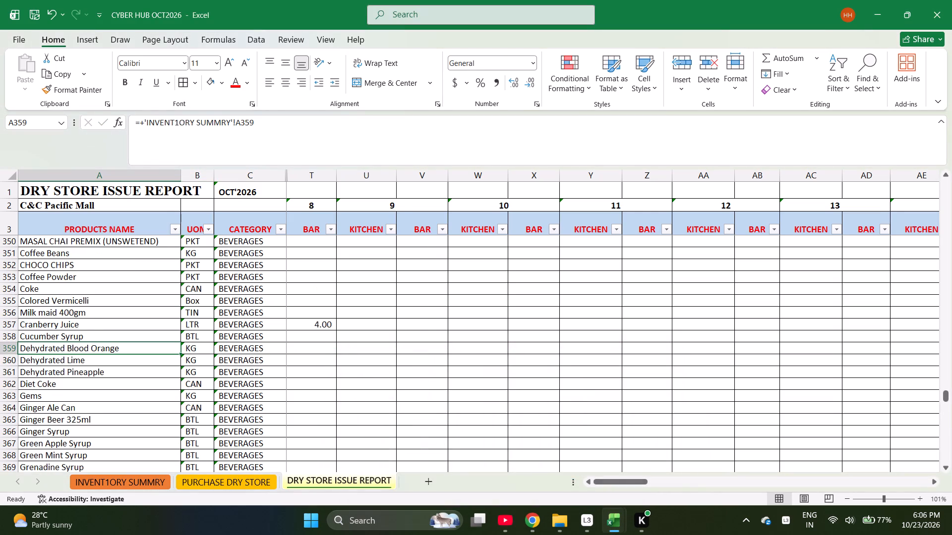
key("ctrl+f")
key("Return")
key("Return")
key("Escape")
key("Right")
key("Right")
key("Right")
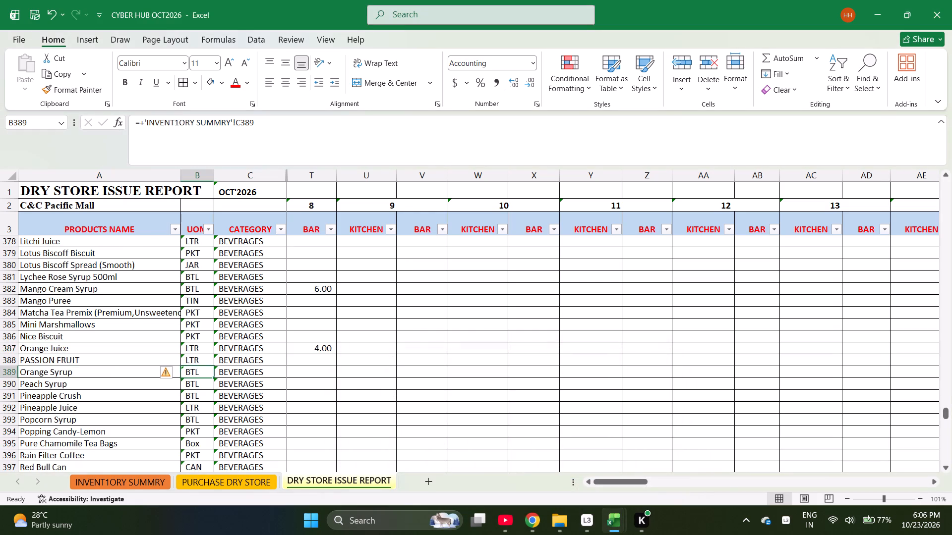
key("Return")
key("Return")
key("Return")
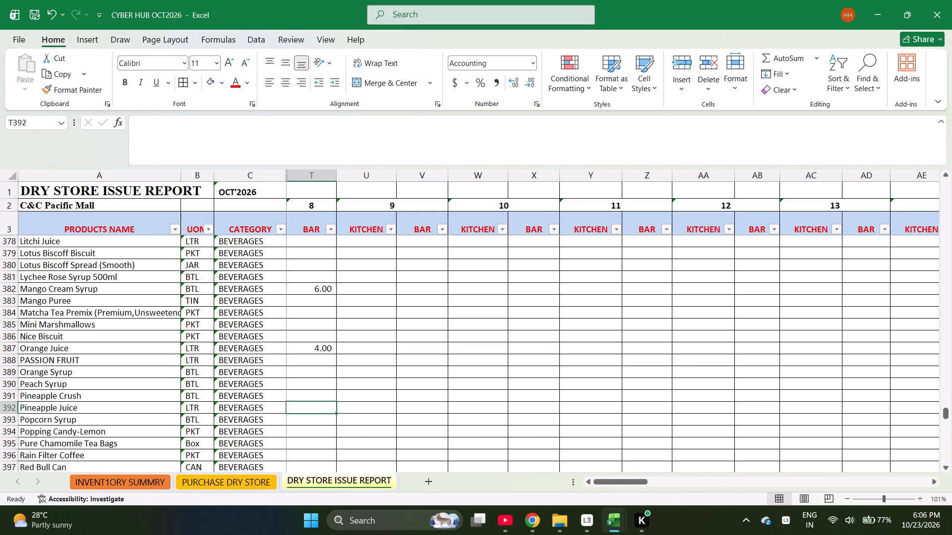
key("4")
key("Return")
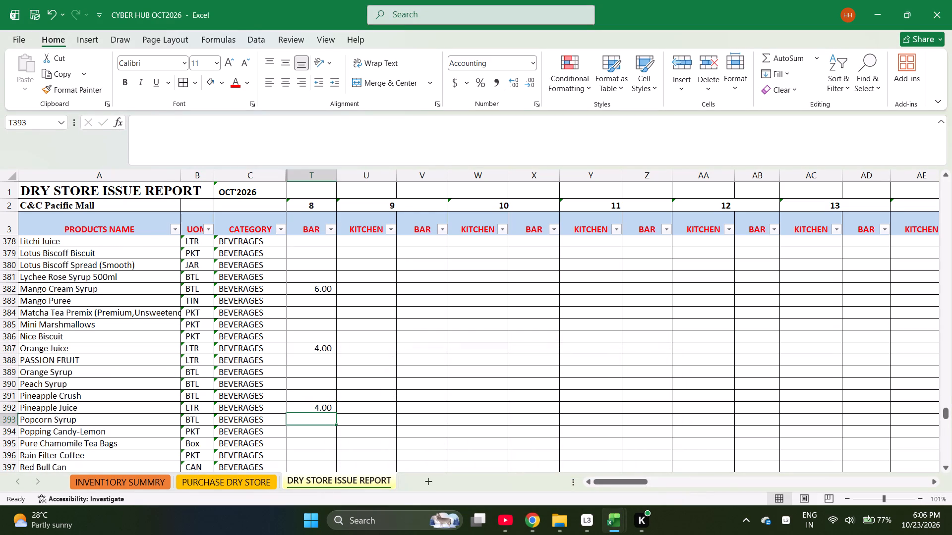
Find Coffee Powder by searching for "coffee p" and enter 2 as its day 8 BAR issue.
key("ctrl+f")
type("coffee p")
key("Return")
key("Escape")
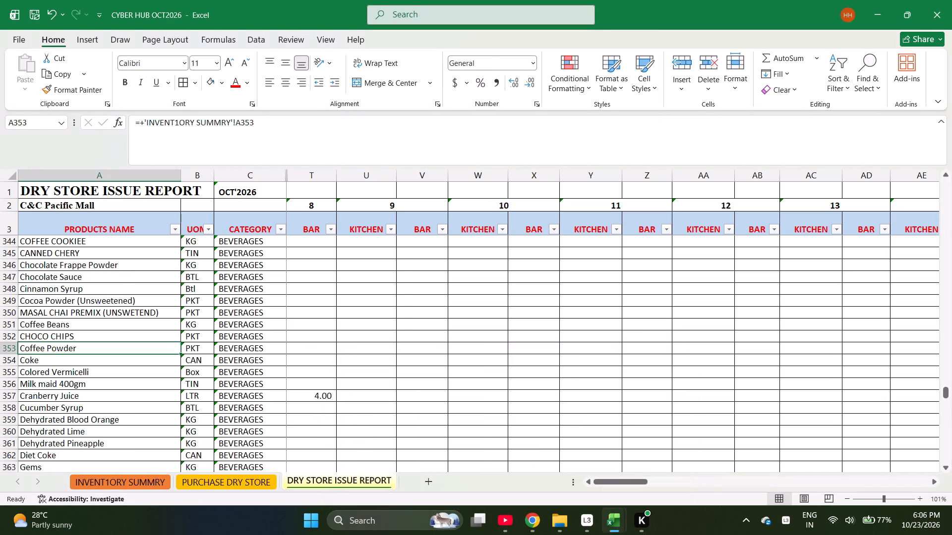
key("Right")
key("Right")
key("Right")
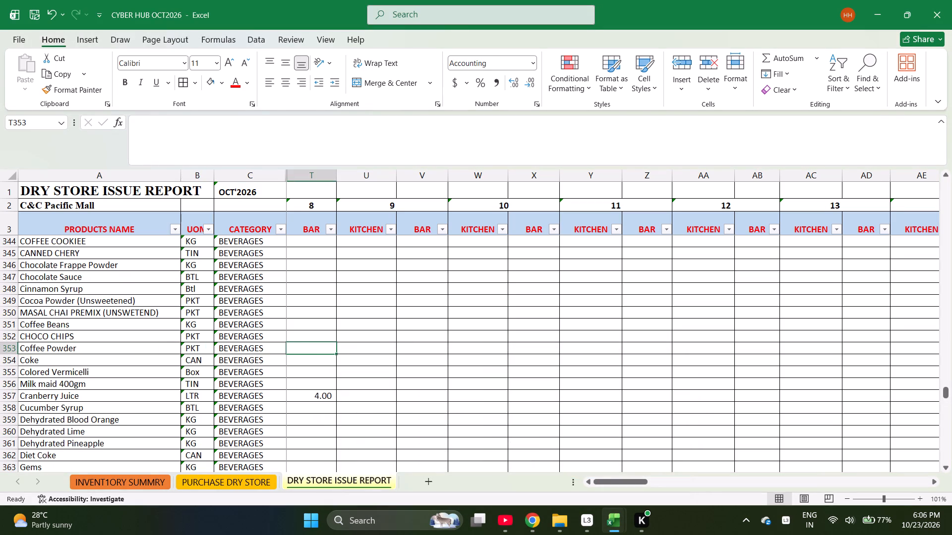
key("2")
key("Return")
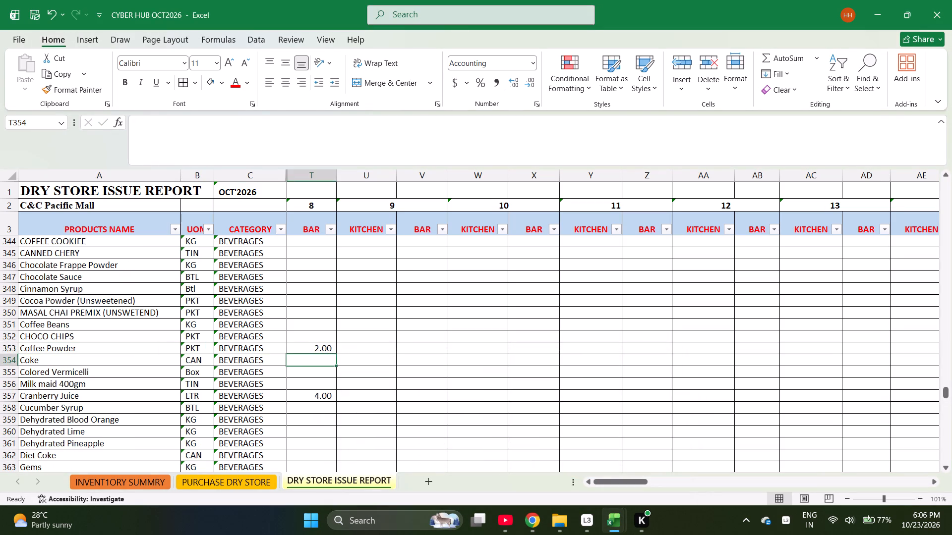
Find the COFFEE COOKIEE item stocked in KG through the matches for "coffee cook" and enter 3 as its day 8 BAR issue.
key("ctrl+f")
type("cooffee")
key("space")
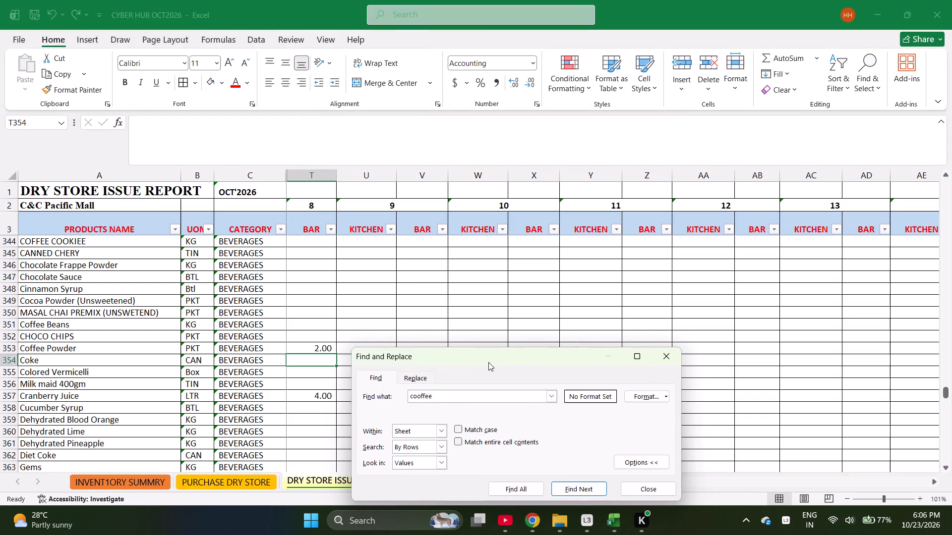
key("BackSpace")
key("BackSpace")
key("BackSpace")
key("BackSpace")
key("BackSpace")
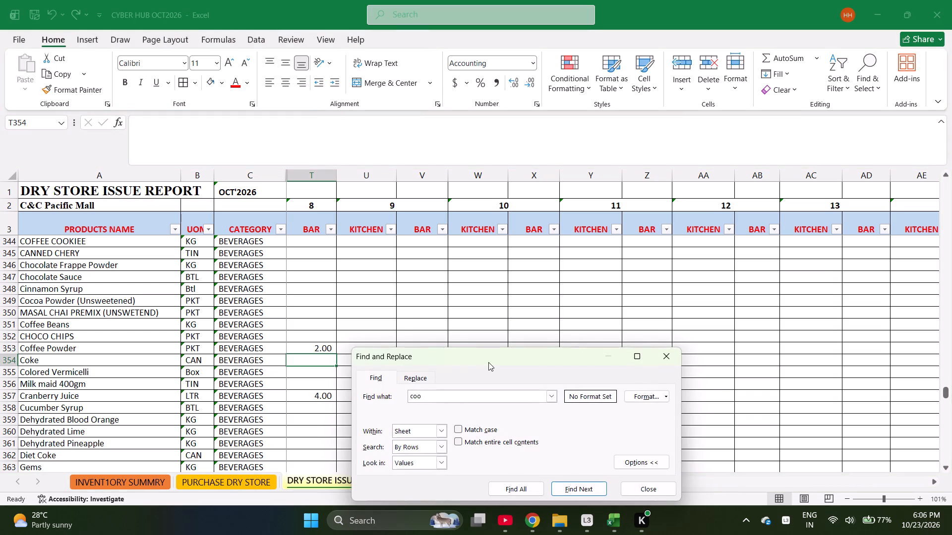
key("BackSpace")
type("ffee cook")
key("Return")
key("Escape")
key("ctrl+f")
key("Return")
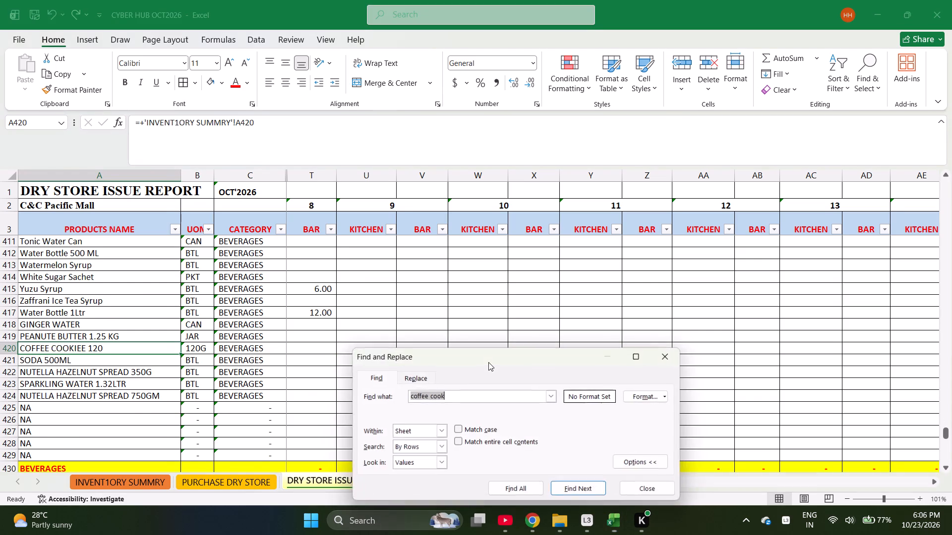
key("Escape")
key("Right")
key("Right")
key("Right")
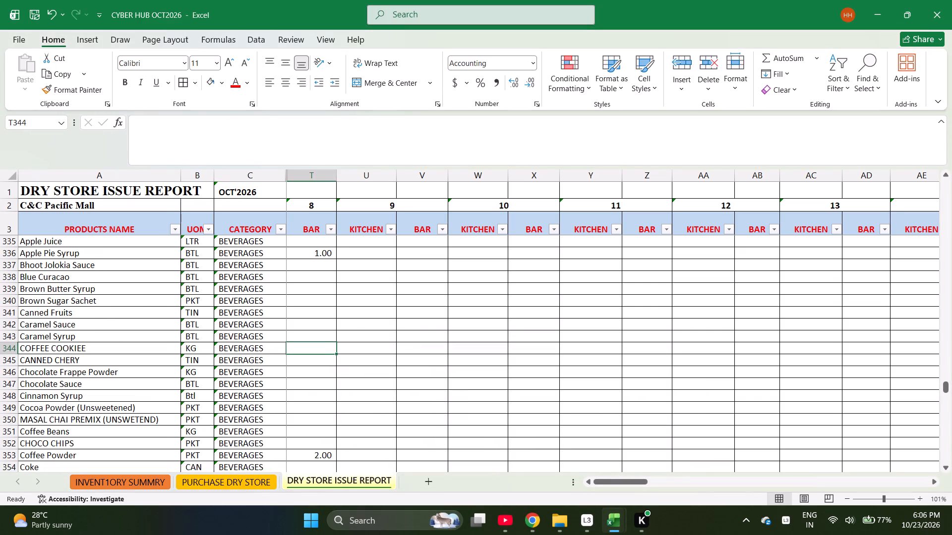
key("3")
key("Return")
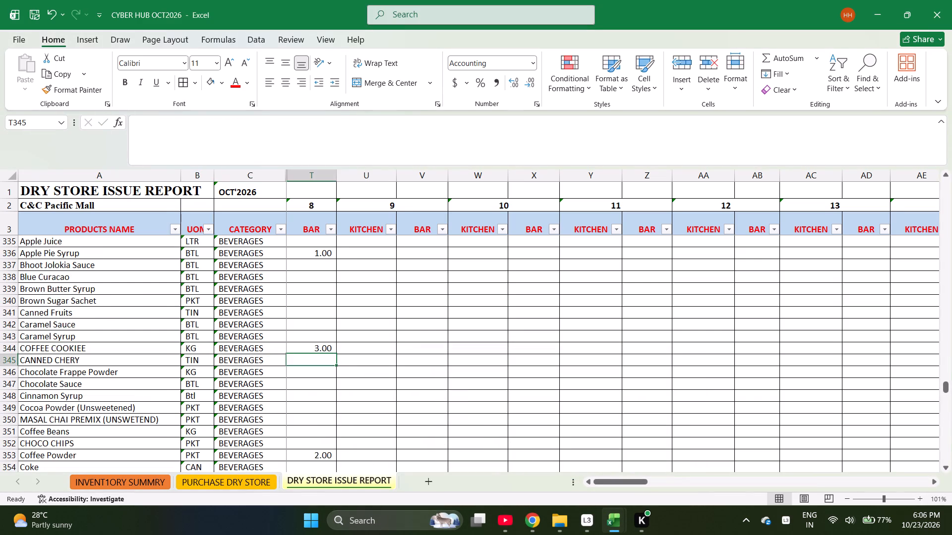
Find Cashew Nuts 4 Pcs (Kaju) by searching for "cashew" and enter 1 as its day 8 BAR issue.
key("ctrl+f")
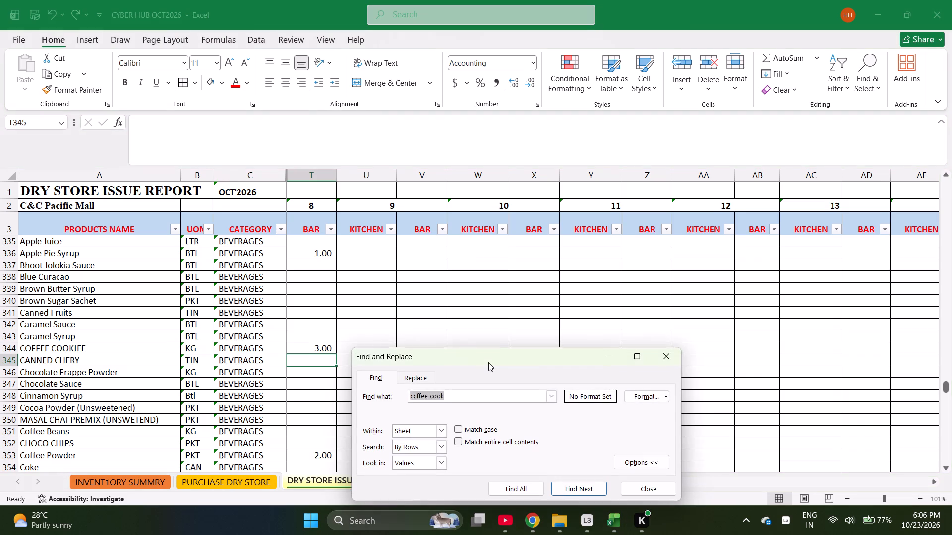
type("cashew")
key("Return")
key("Escape")
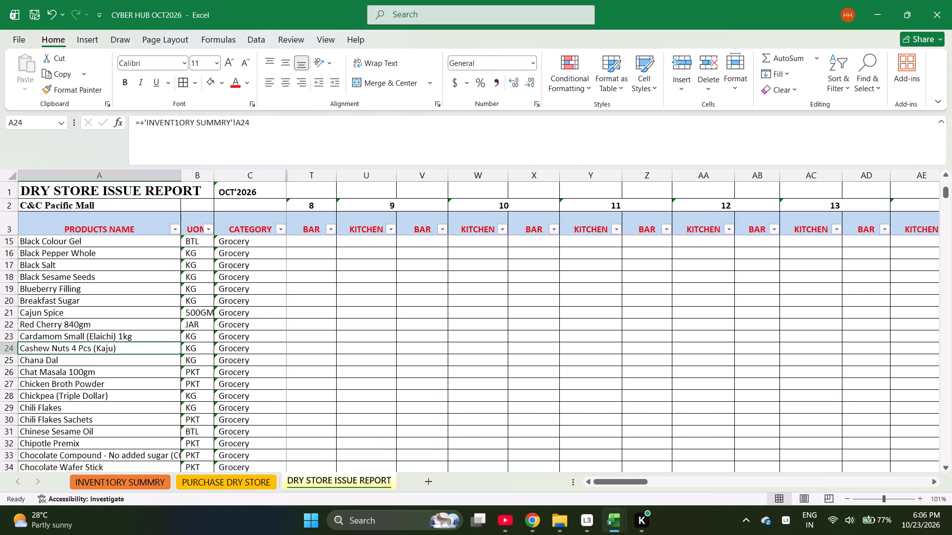
key("Right")
key("Right")
key("Right")
key("1")
key("Return")
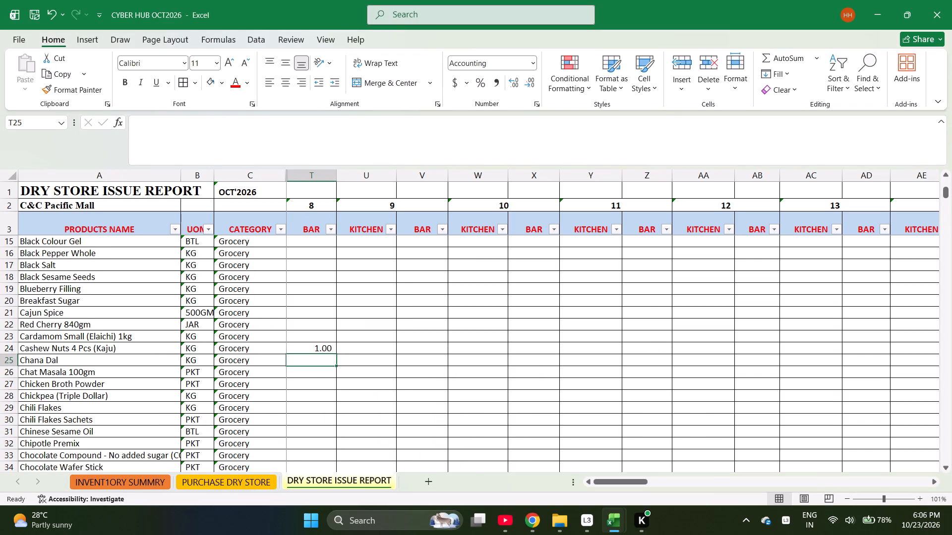
Find Gems by searching for "gems" and enter 5 as its day 8 BAR issue.
key("ctrl+f")
type("gems")
key("Return")
key("Escape")
key("Right")
key("Right")
key("Right")
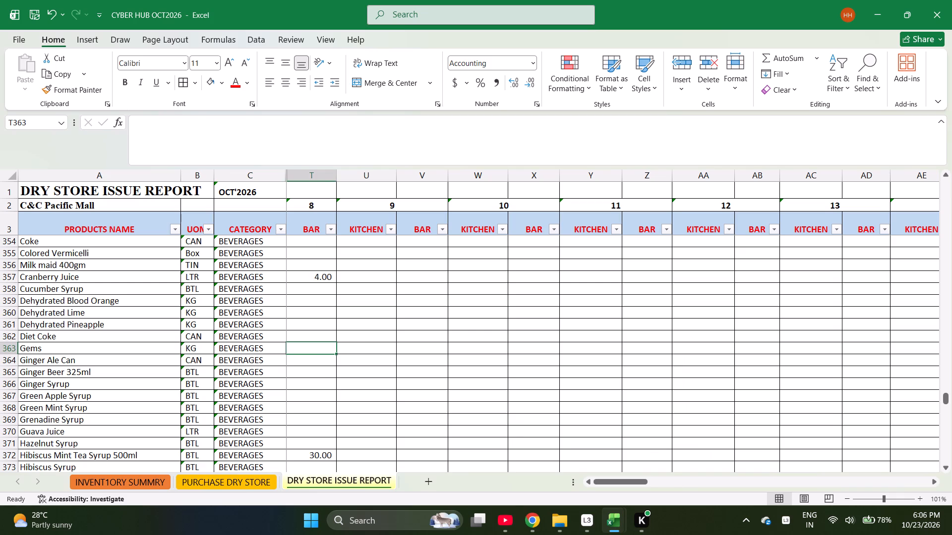
key("5")
key("Return")
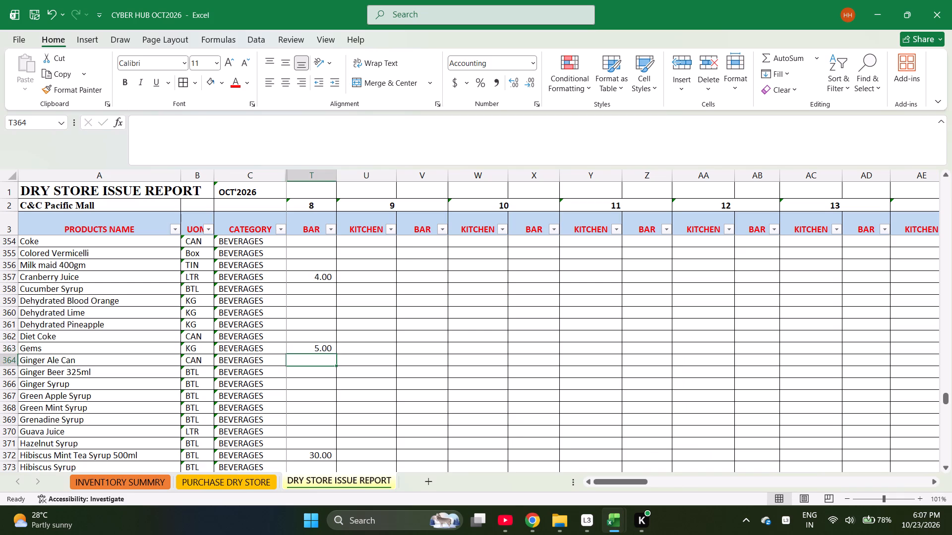
Find CONDENSED MILK by searching for "cond" and enter 2 as its day 8 BAR issue.
key("ctrl+f")
type("cond")
key("Return")
key("Escape")
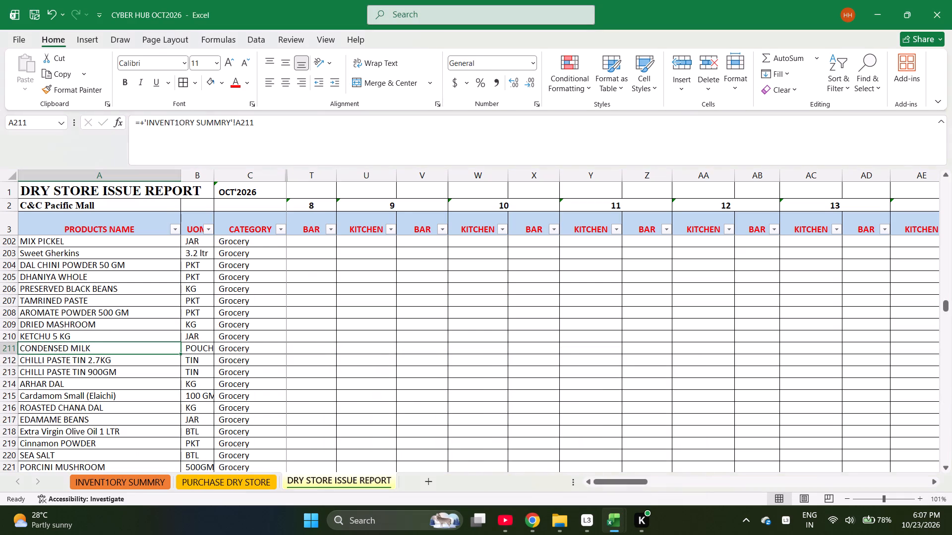
key("Right")
key("Right")
key("Right")
key("2")
key("Return")
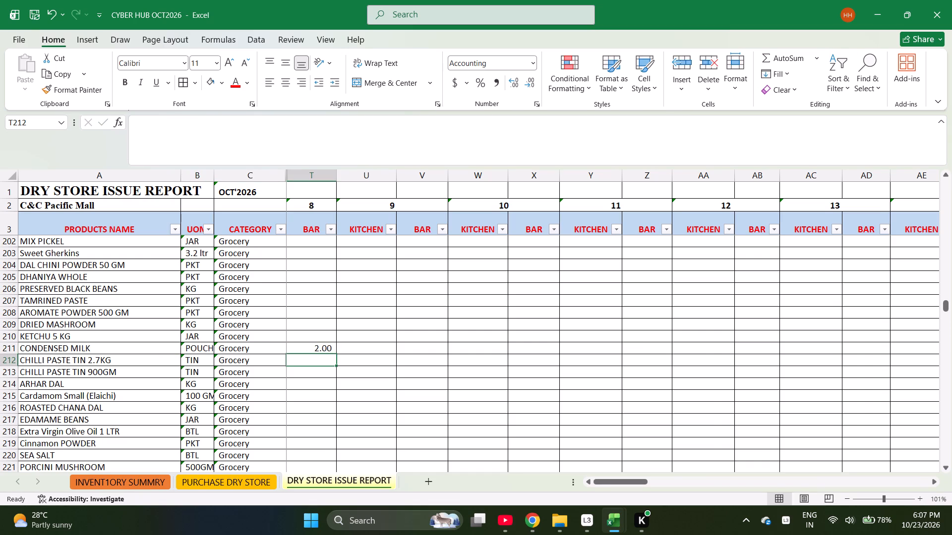
Go through the matches for "sugar" to reach the plain Sugar item in Grocery and enter 2 as its day 8 BAR issue.
key("ctrl+f")
type("sugar")
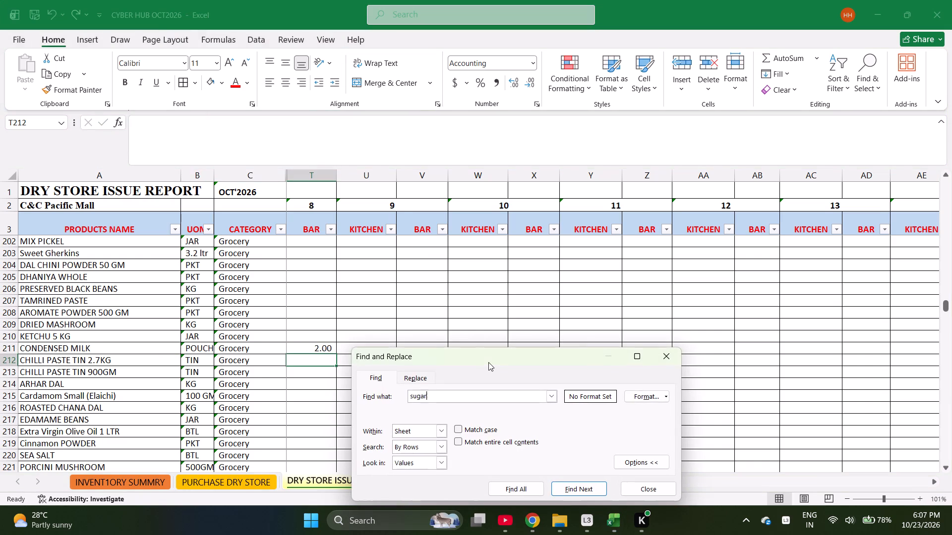
key("Return")
key("Escape")
key("Right")
key("ctrl+f")
key("Return")
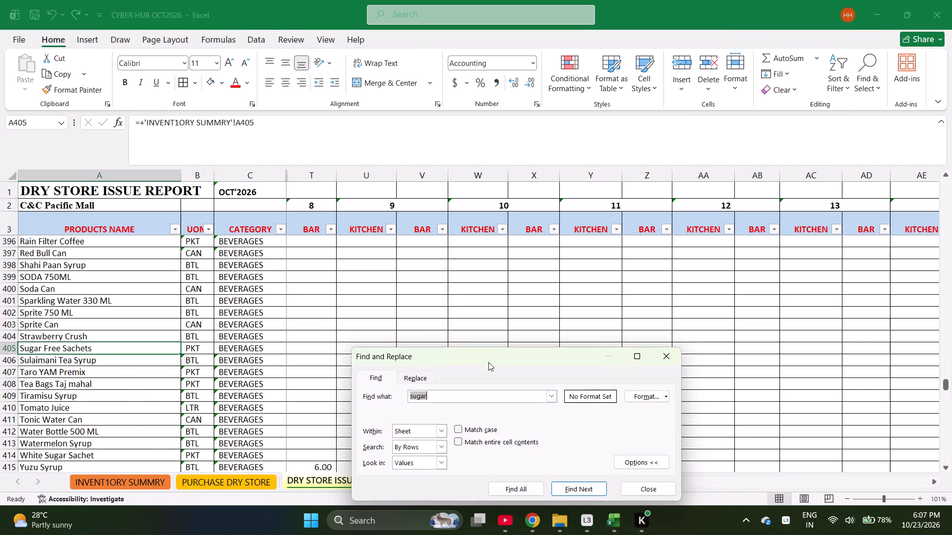
key("grave")
key("ctrl+f")
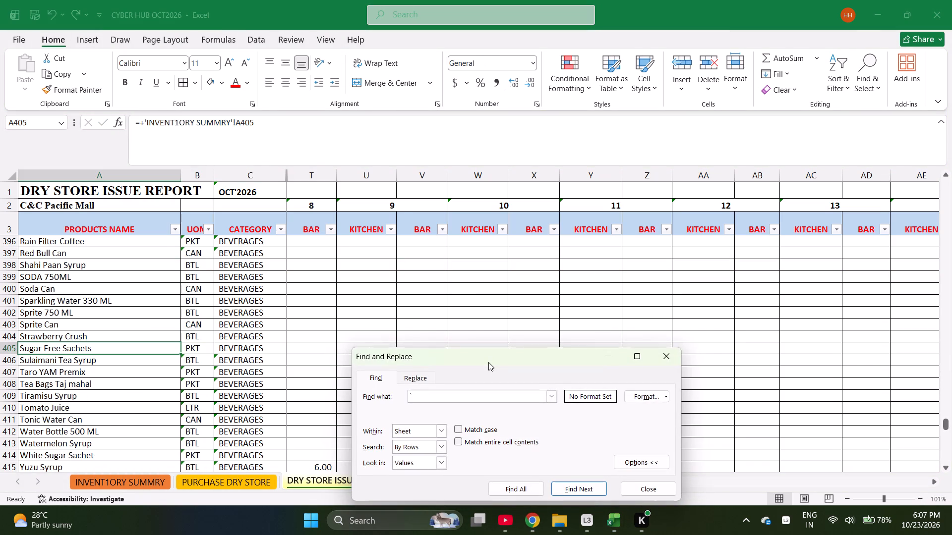
key("BackSpace")
type("sugar")
key("Return")
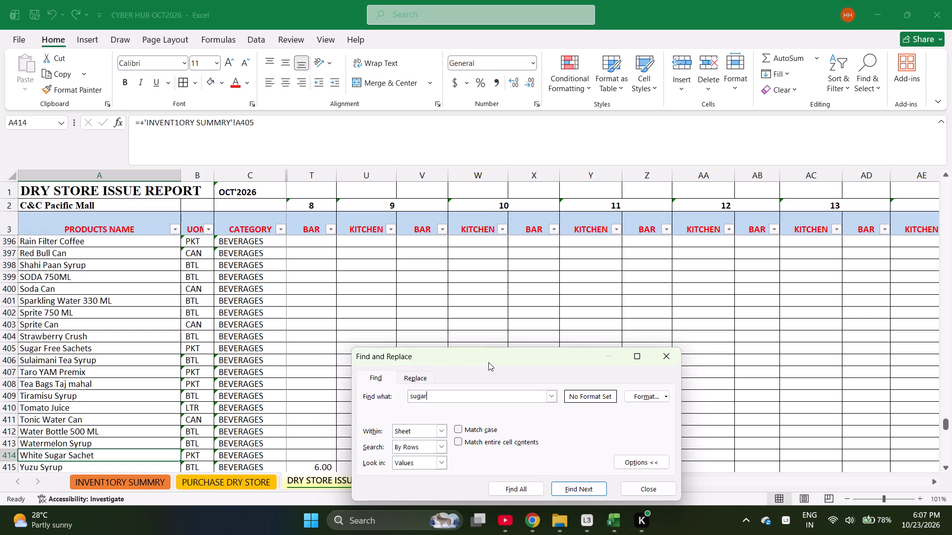
key("Return")
key("Return")
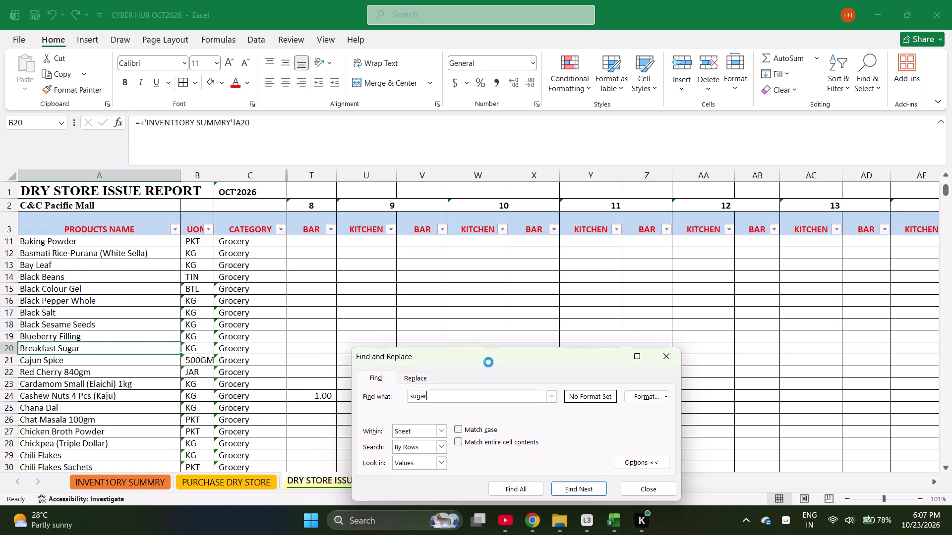
key("Return")
key("Return")
key("Return")
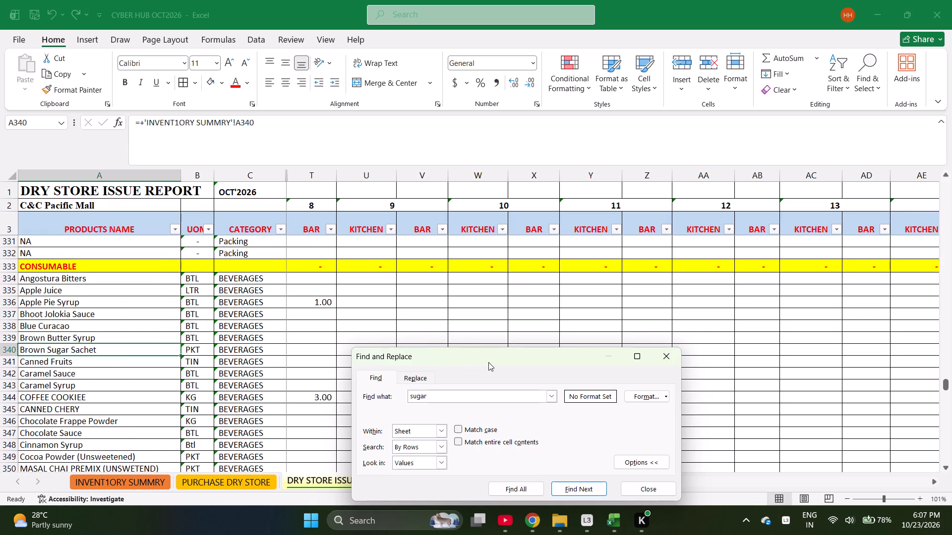
key("Return")
key("Return")
key("Return")
key("Return")
key("Return")
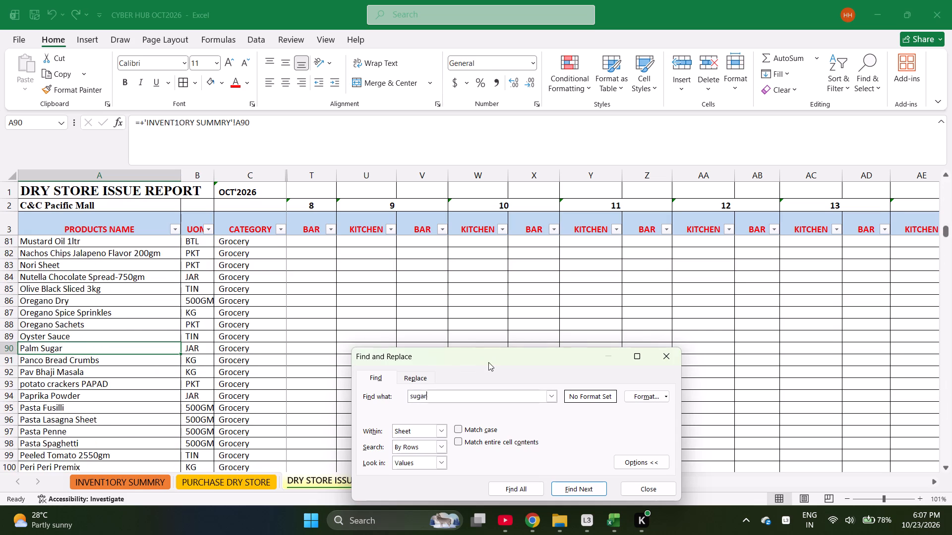
key("Return")
key("Escape")
key("Right")
key("Right")
key("Right")
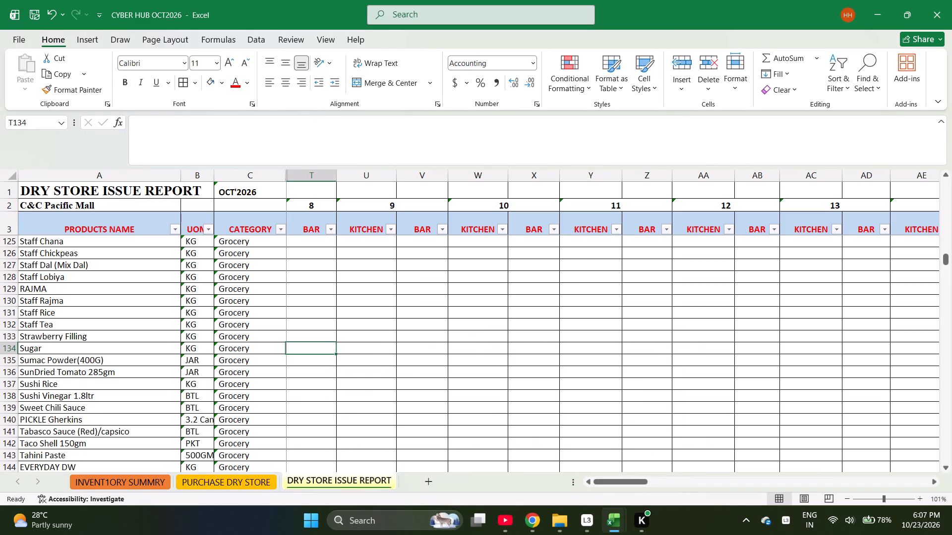
key("2")
key("Return")
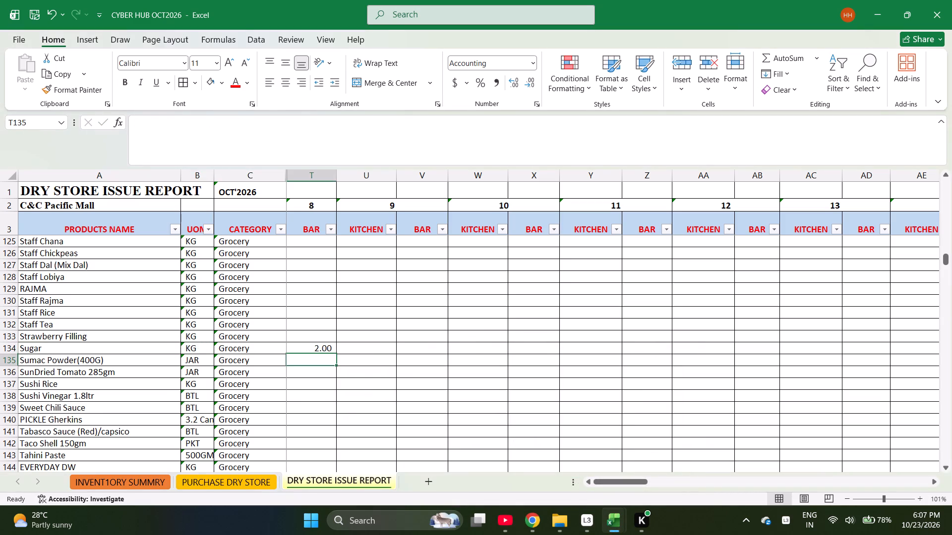
Find Peanut Butter 510gm by searching for "pean" and enter 2 as its day 8 BAR issue.
key("ctrl+f")
type("pean")
key("Return")
key("Escape")
key("Right")
key("Right")
key("Right")
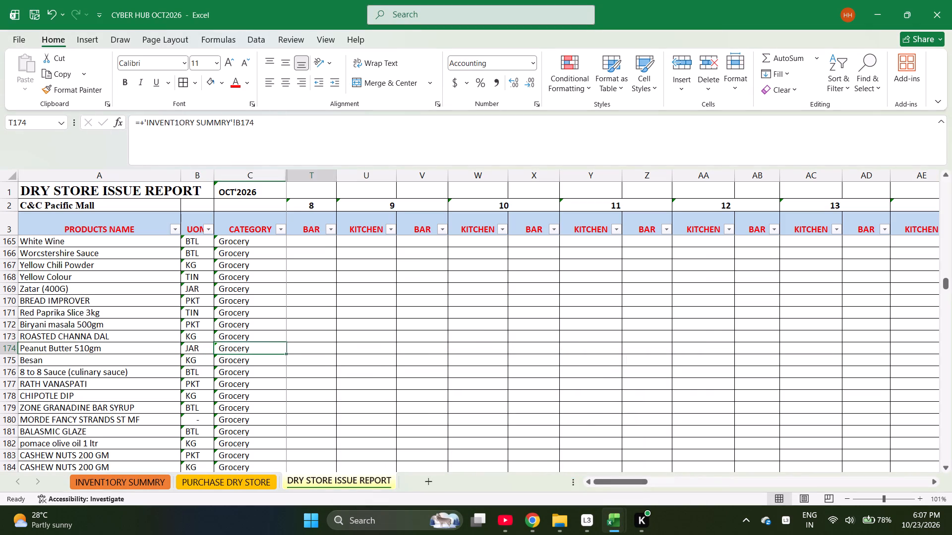
key("2")
key("Return")
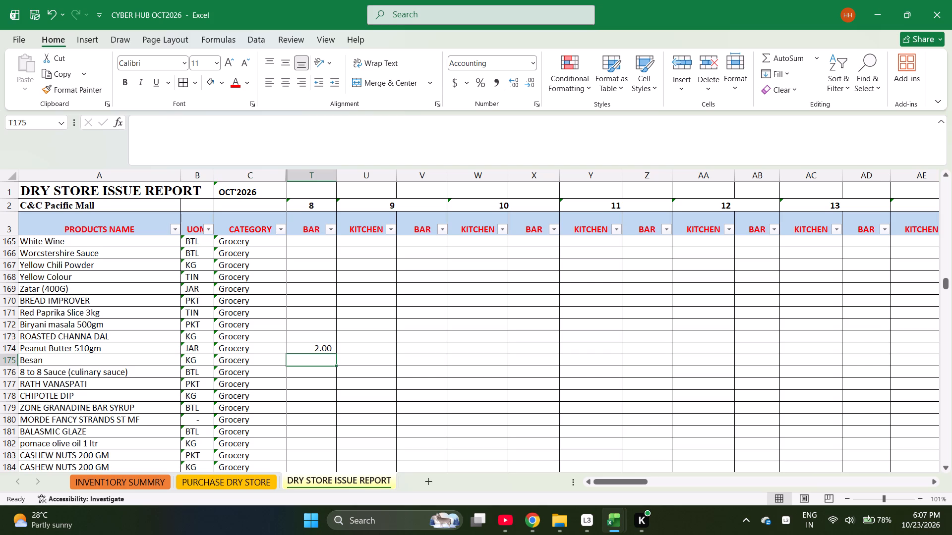
Find Nice Biscuit by searching for "nice" and enter 1 as its day 8 BAR issue.
key("ctrl+f")
type("nice")
key("Return")
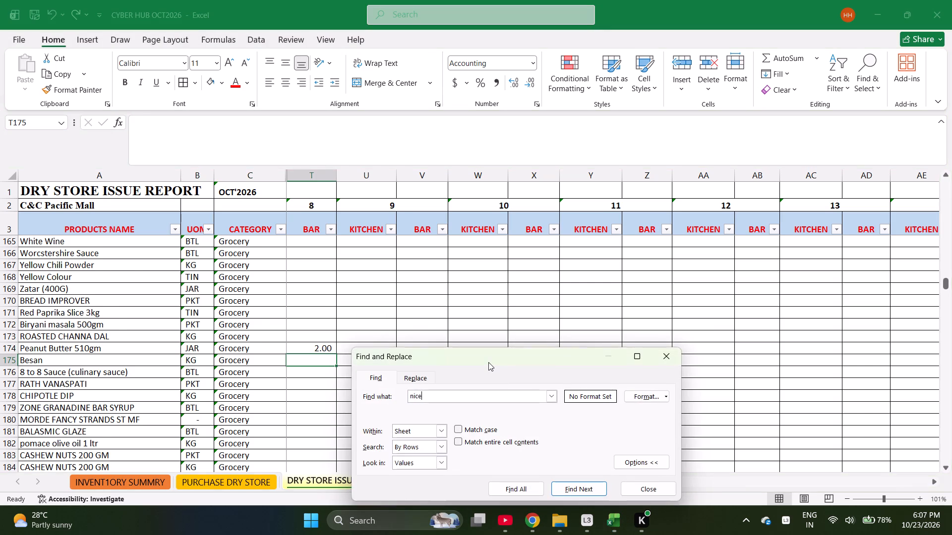
key("Escape")
key("Right")
key("Right")
key("Right")
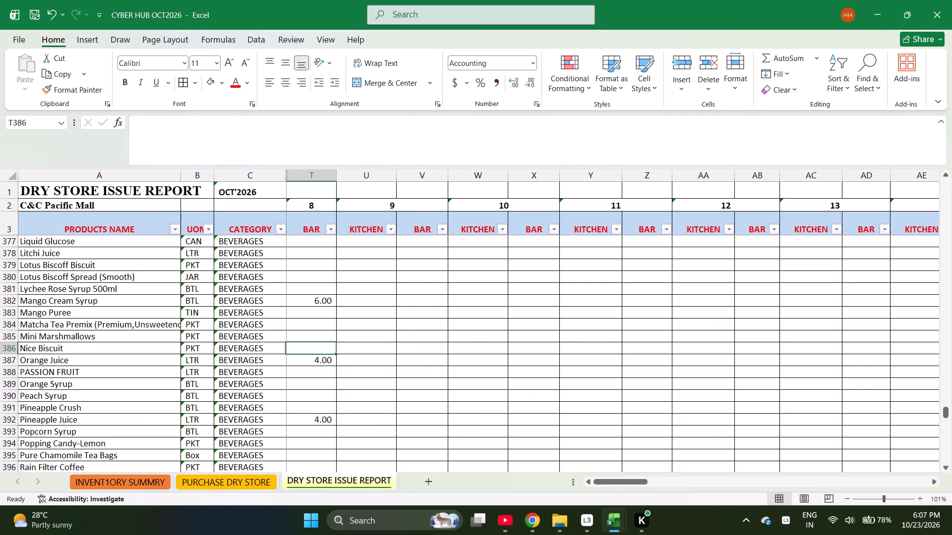
key("1")
key("Return")
Find Paper Straw by searching for "paper s" and enter 1 as its day 8 BAR issue.
key("ctrl+f")
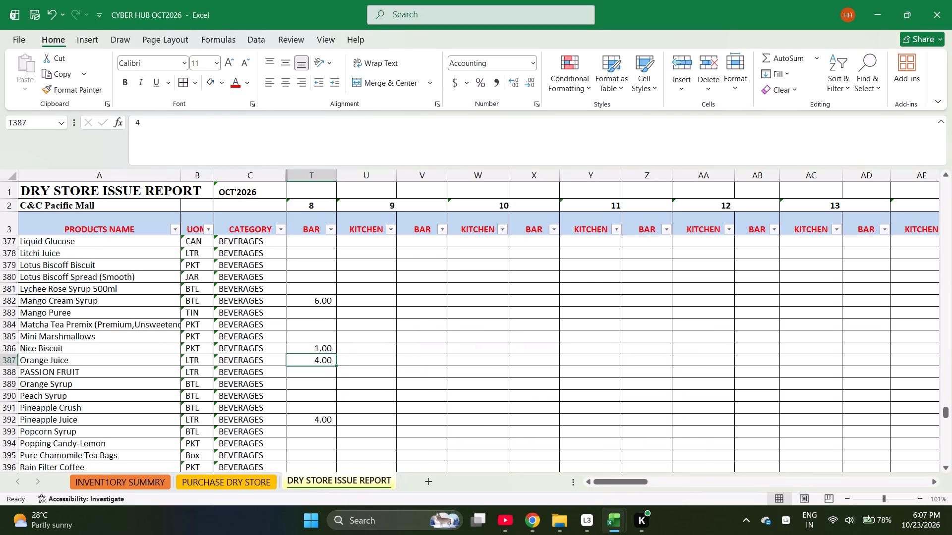
type("paper s")
key("Return")
key("Escape")
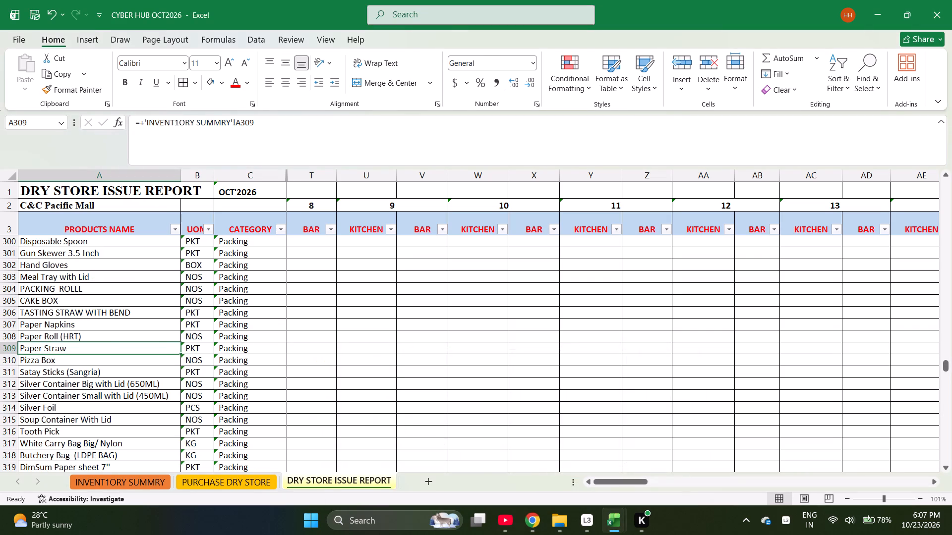
key("Right")
key("Right")
key("Right")
key("1")
key("Return")
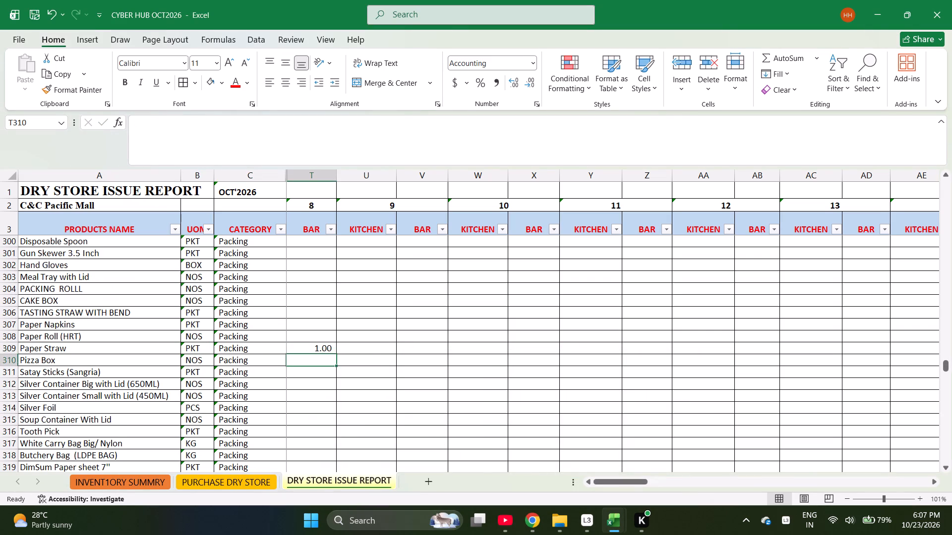
Find Liquid Dishwash Soap by searching for "dish" and enter 1 as its day 8 BAR issue.
key("ctrl+f")
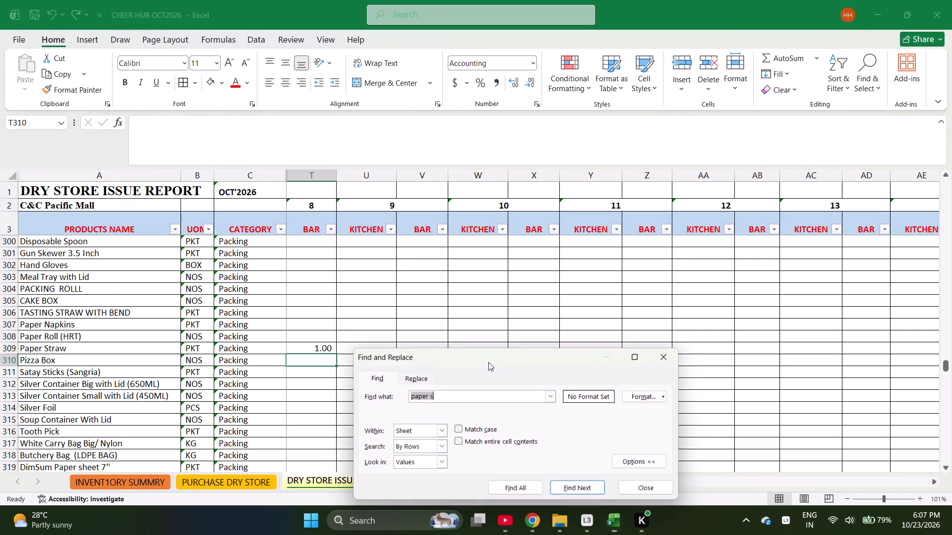
type("dish")
key("Return")
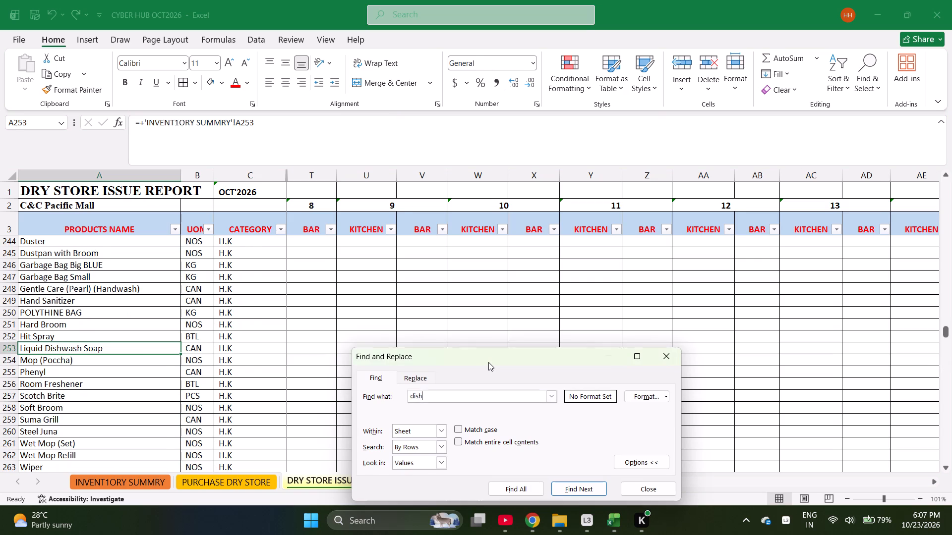
key("Escape")
key("Right")
key("Right")
key("Right")
key("1")
key("Return")
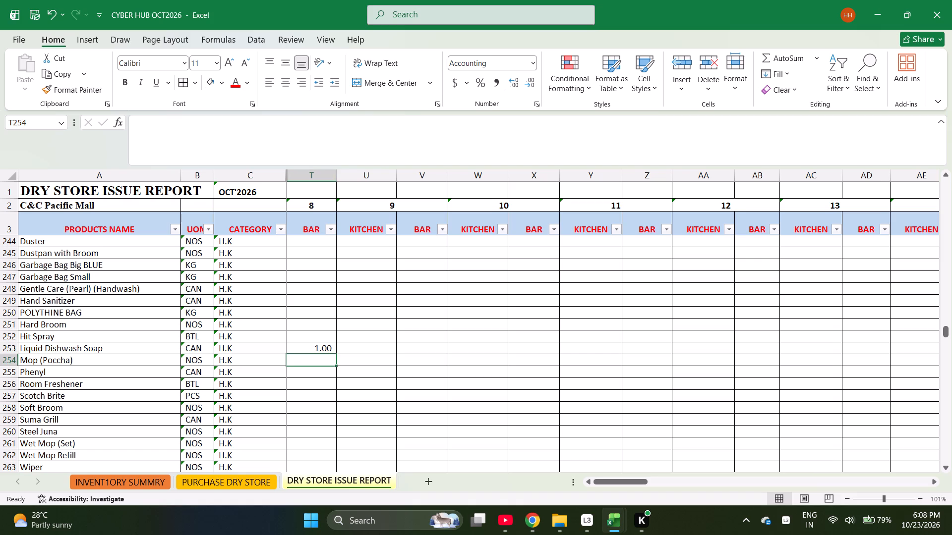
Reveal the hidden day 8 KITCHEN column and hide the day 8 BAR column.
left_click_drag(288, 173, 338, 177)
left_click(340, 274)
key("ctrl+0")
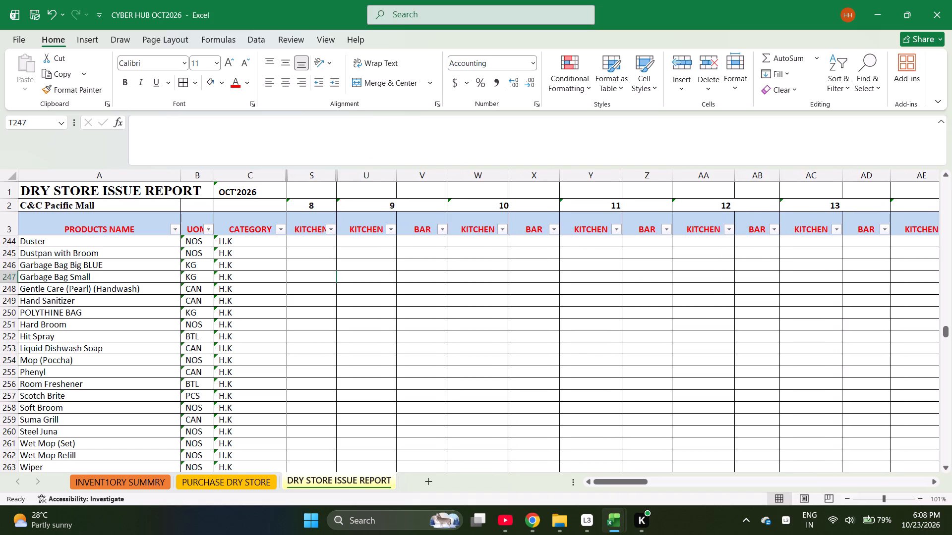
left_click(313, 276)
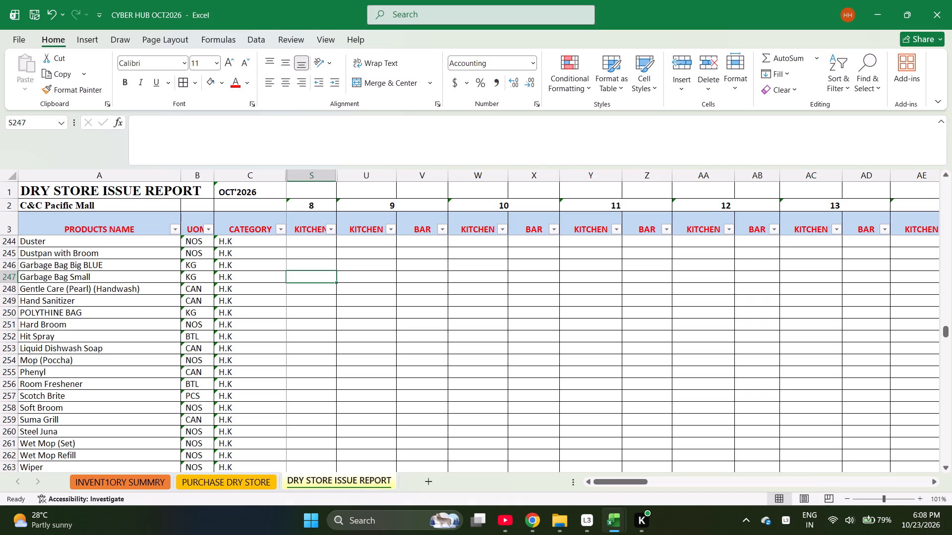
Find Dark Soya Sauce by searching for "dark s" and enter 1 as its day 8 KITCHEN issue.
key("ctrl+f")
type("dark s")
key("Return")
key("Escape")
key("Right")
key("Right")
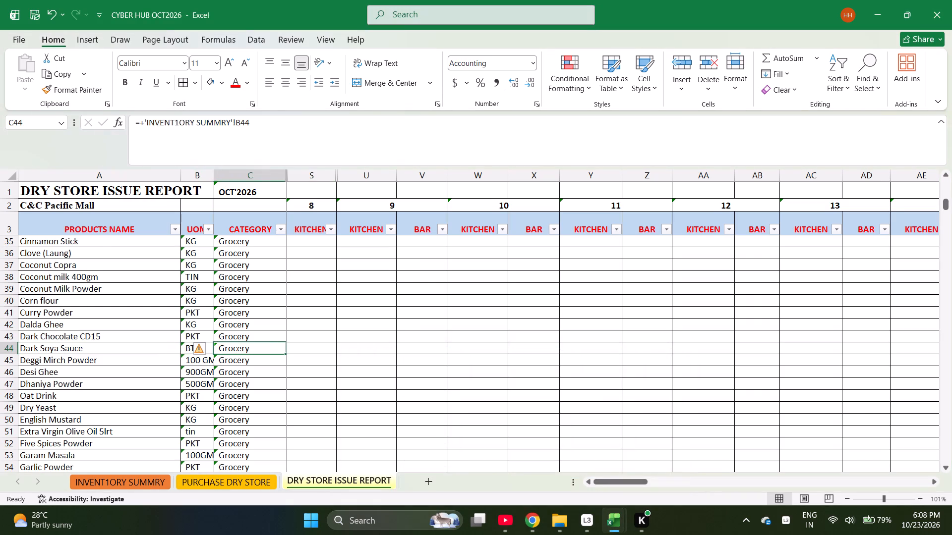
key("Right")
key("1")
key("Return")
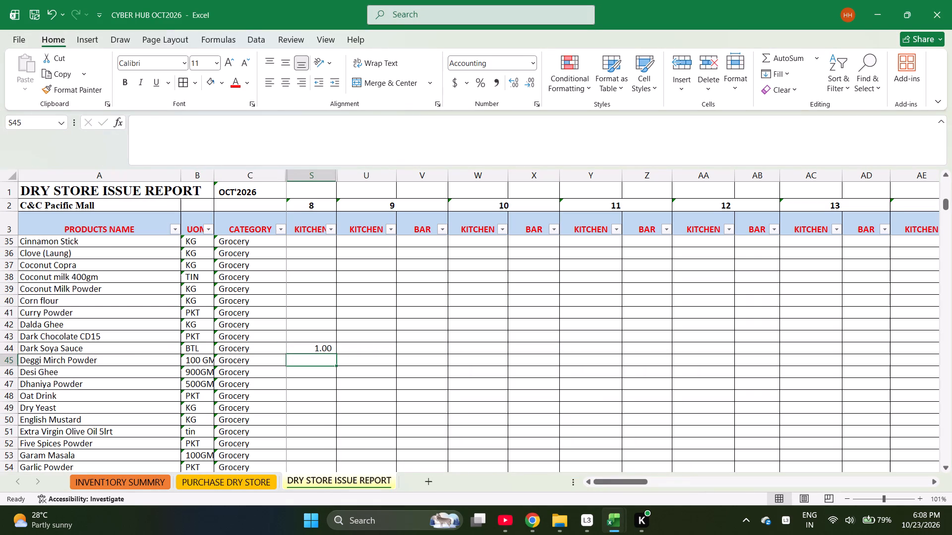
Find Tomato Ketchup 6 KG by searching for "ketch" and enter 1 as its day 8 KITCHEN issue.
key("ctrl+f")
type("ketch")
key("Return")
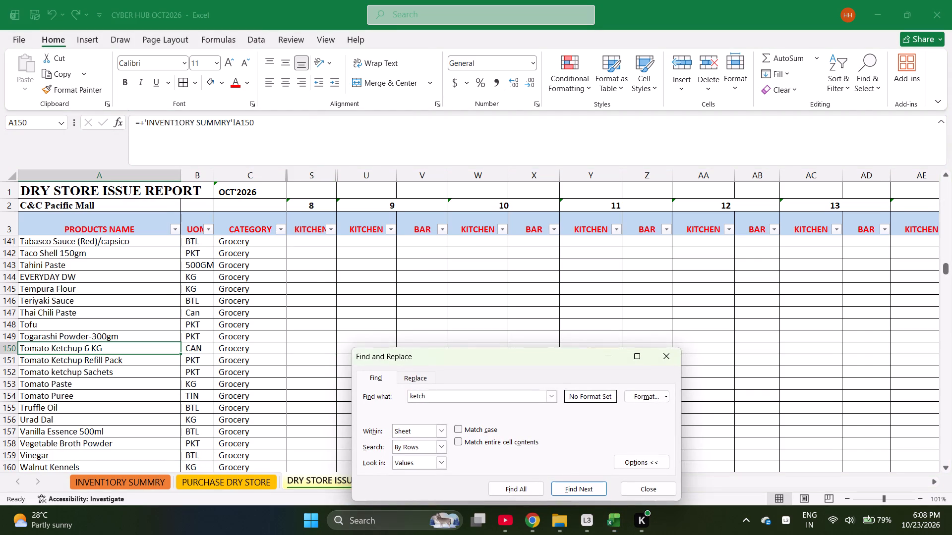
key("Escape")
key("Right")
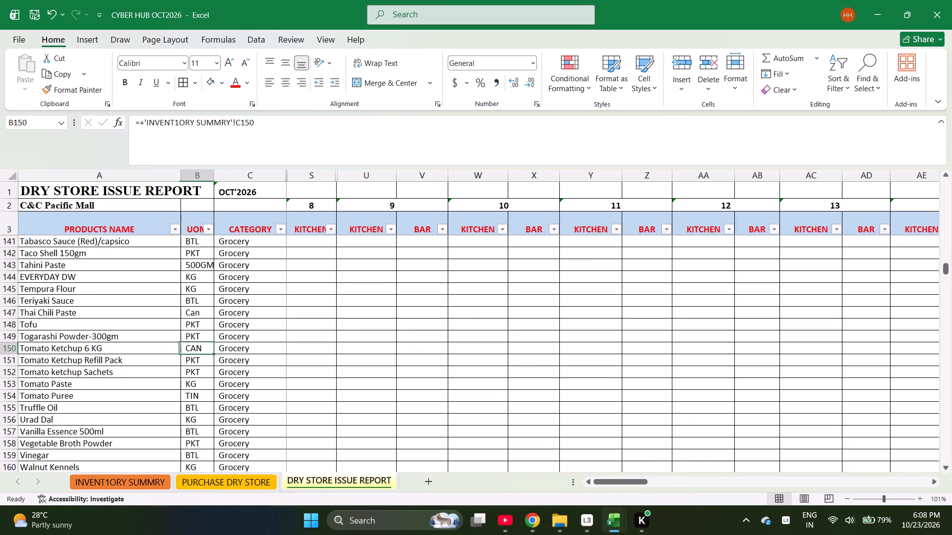
key("Right")
key("Right")
key("1")
key("Return")
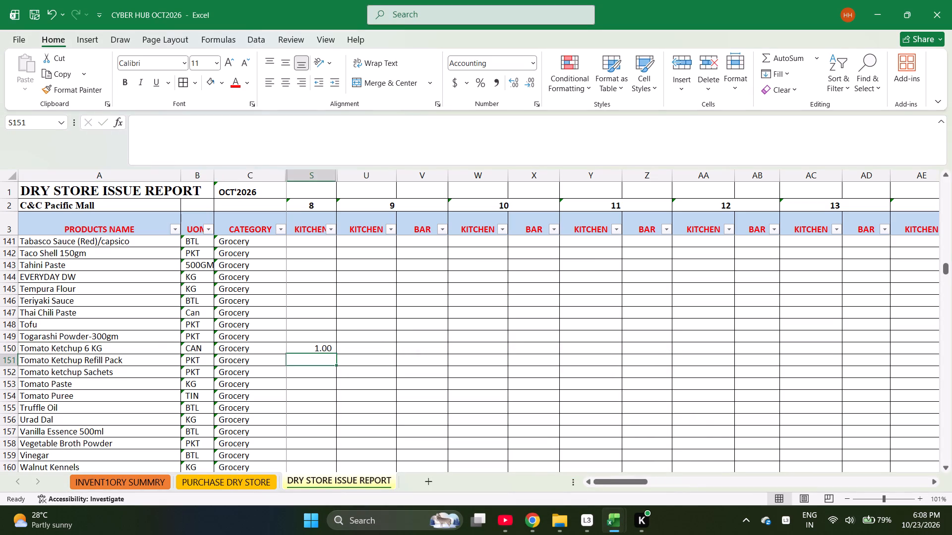
Find Vinegar by searching for "vin" and enter 1 as its day 8 KITCHEN issue.
key("ctrl+f")
type("vin")
key("Return")
key("Escape")
key("Right")
key("Right")
key("Right")
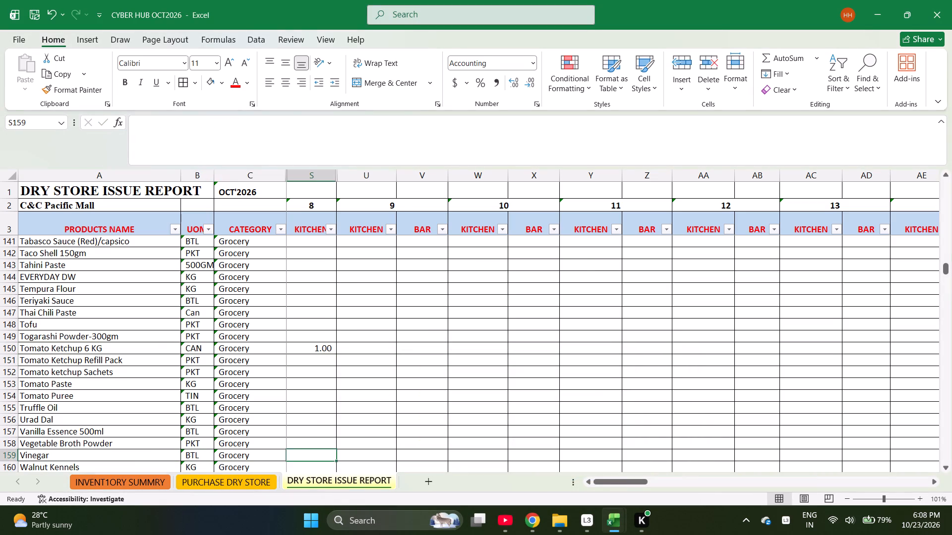
key("1")
key("Return")
Find Coconut milk 400gm by searching for "coconut" and enter 3 as its day 8 KITCHEN issue.
key("ctrl+f")
type("coco")
type("nut")
key("Return")
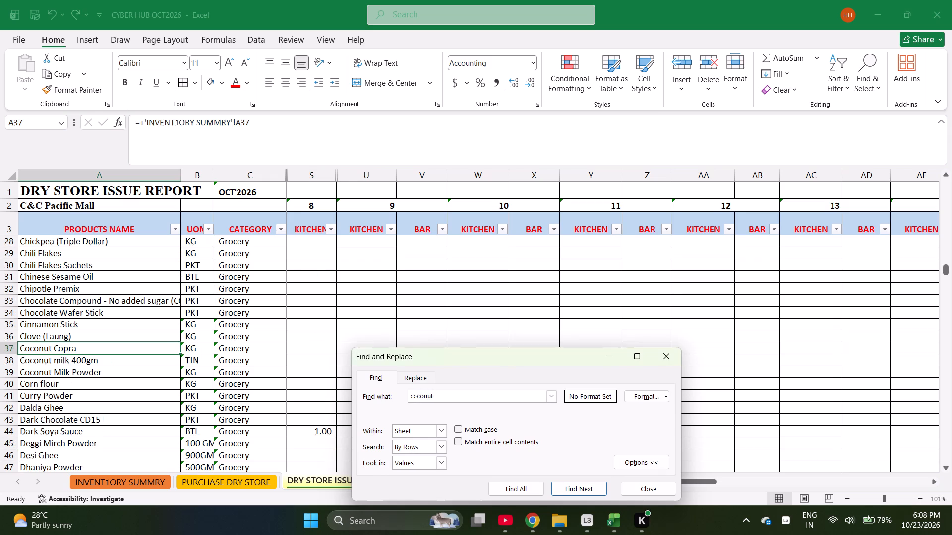
key("Escape")
key("Right")
key("Right")
key("Right")
key("Return")
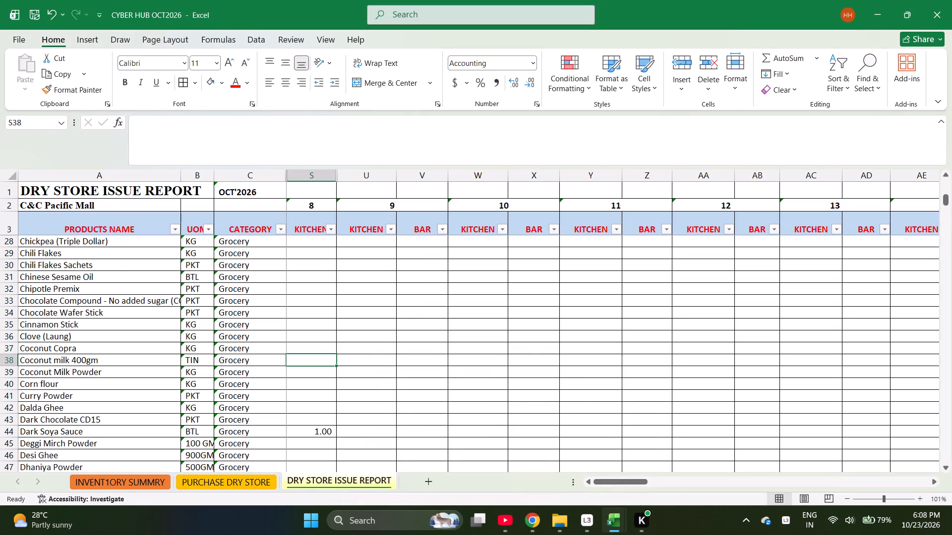
key("3")
key("Return")
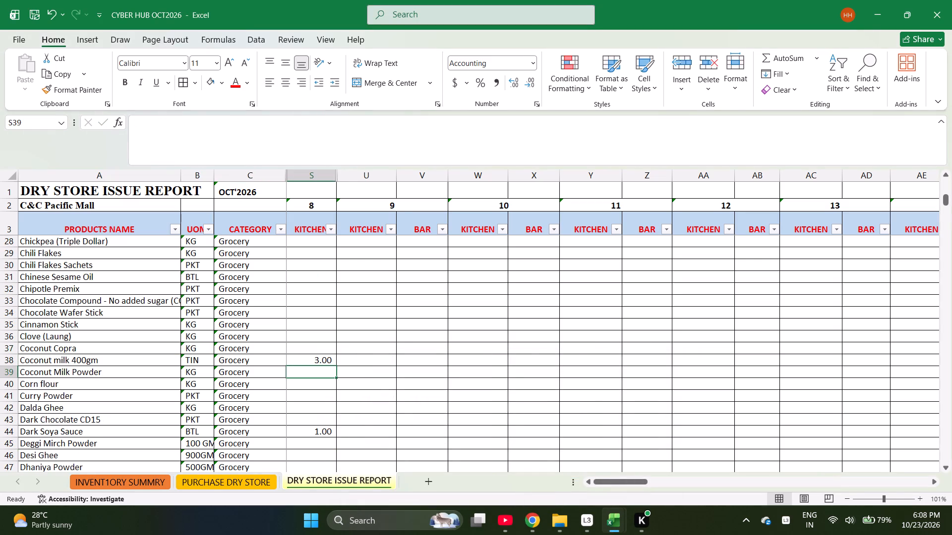
Find Sushi Rice by searching for "sushi" and enter 5 as its day 8 KITCHEN issue.
key("ctrl+f")
type("susho")
key("Return")
key("Return")
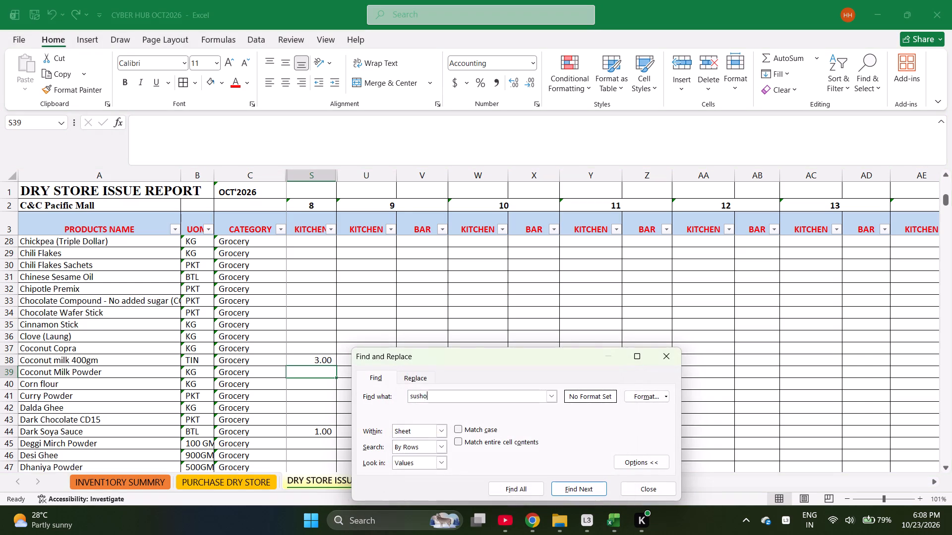
key("BackSpace")
key("i")
key("Return")
key("Escape")
key("Right")
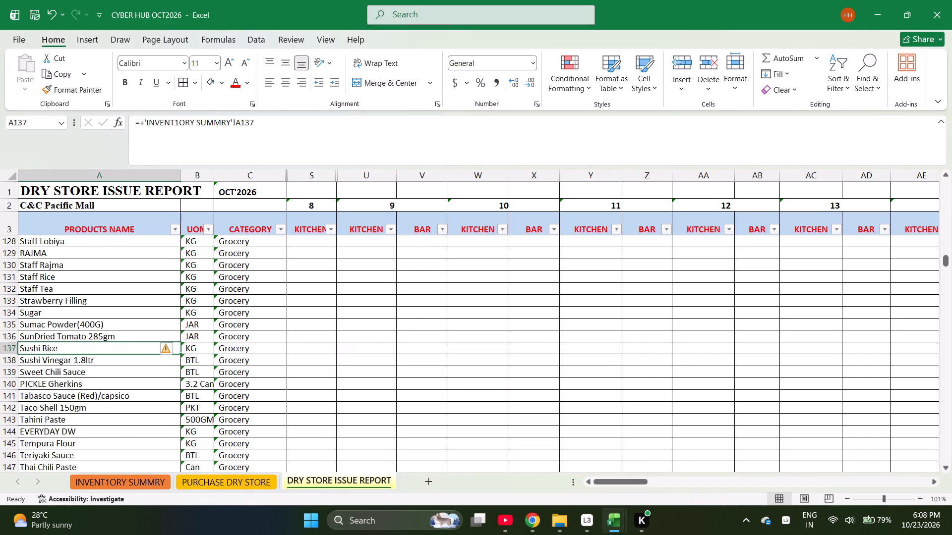
key("Right")
key("Right")
key("5")
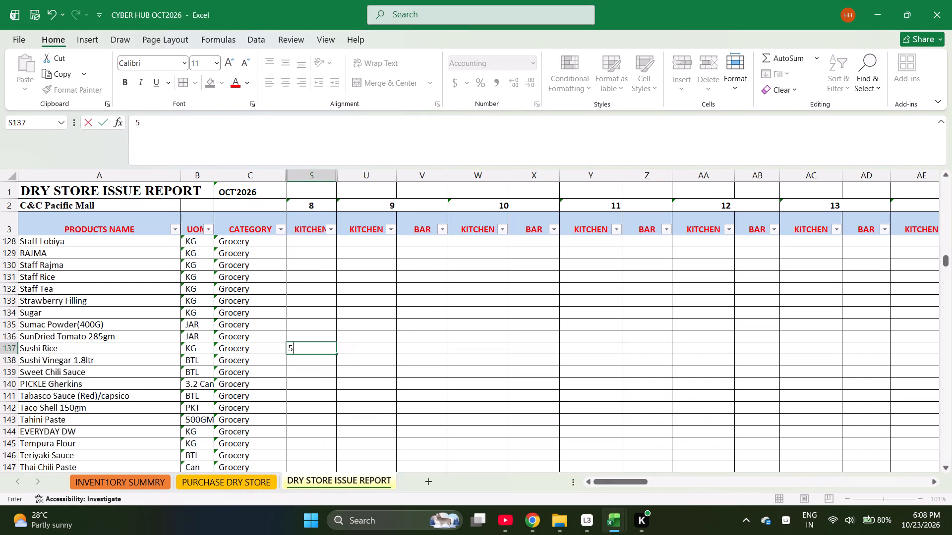
key("Return")
Find Nori Sheet by searching for "nori" and enter 1 as its day 8 KITCHEN issue.
key("ctrl+f")
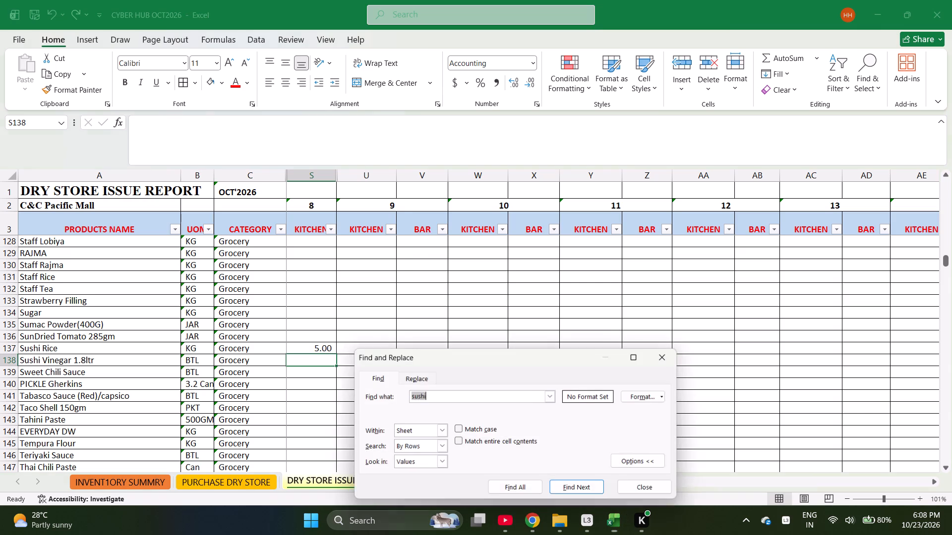
type("nori")
key("Return")
key("Escape")
key("Right")
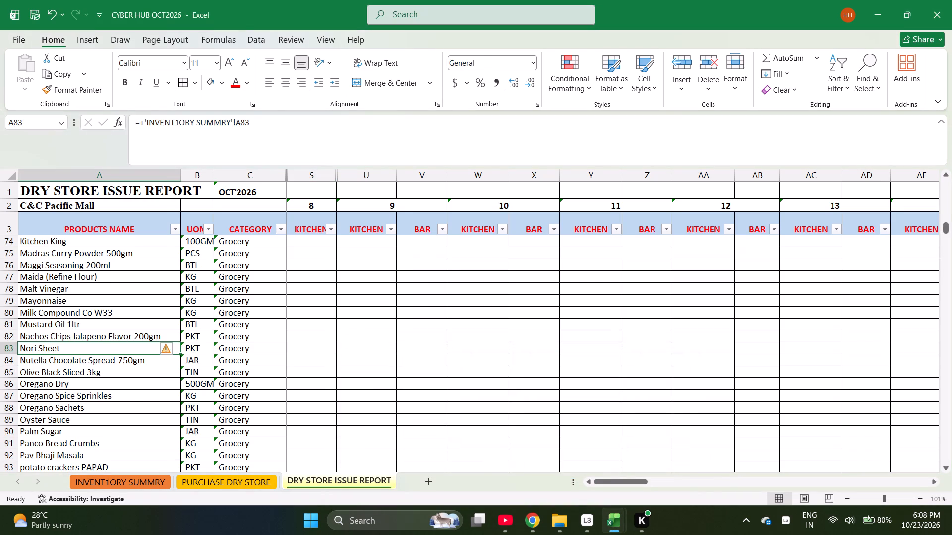
key("Right")
key("Right")
key("1")
key("Return")
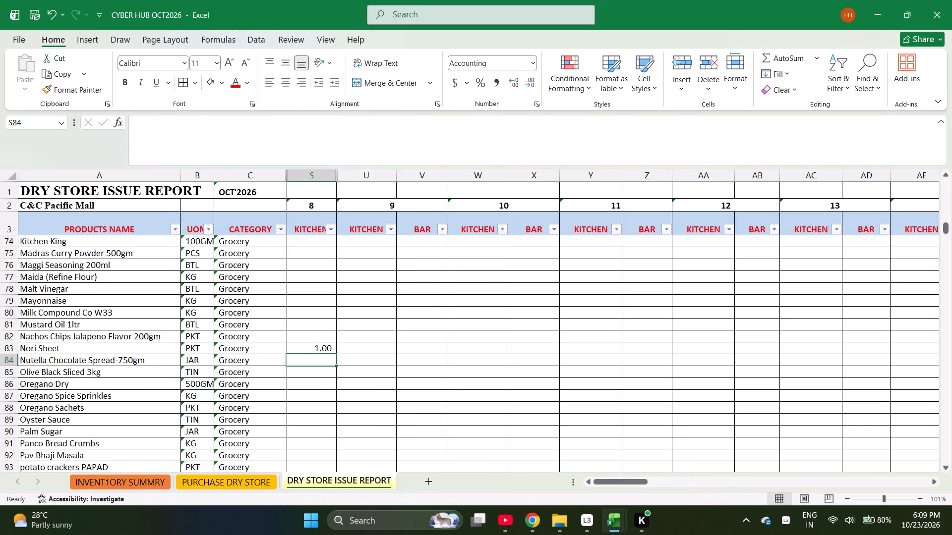
Find Garam Masala by searching for "garam" and enter 1 as its day 8 KITCHEN issue.
key("ctrl+f")
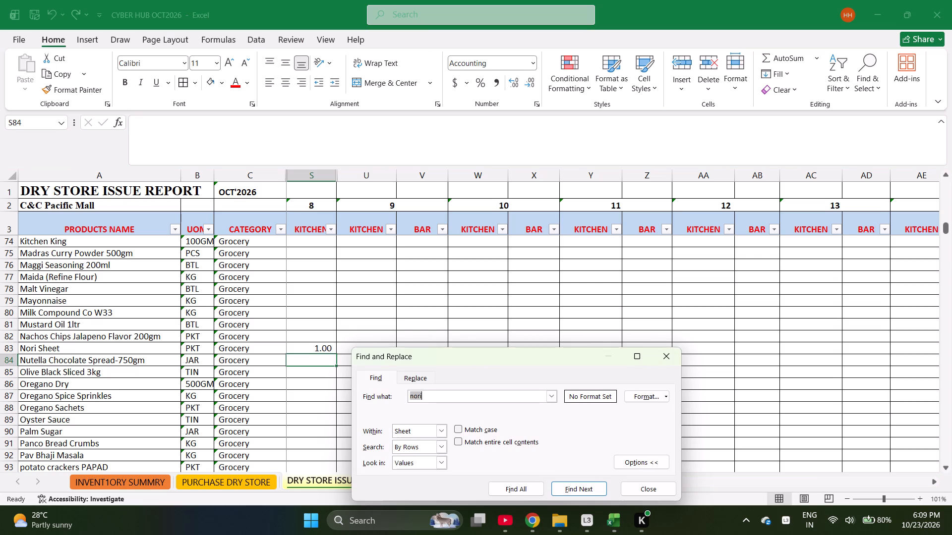
type("garam")
key("space")
key("Return")
key("Escape")
key("Right")
key("Right")
key("Right")
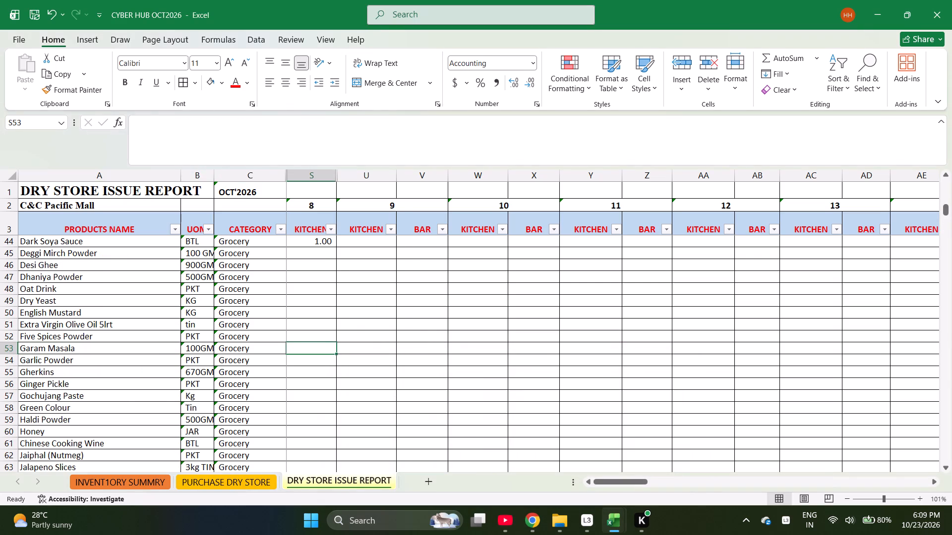
key("1")
key("Return")
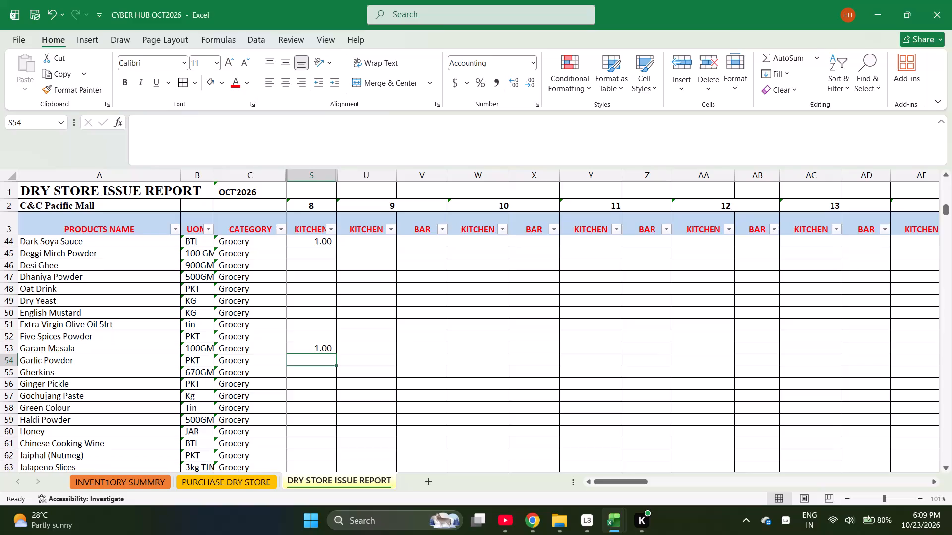
Find the plain Sugar item by searching for "sugar" and enter 3 as its day 8 KITCHEN issue.
key("ctrl+f")
type("sugar")
key("Return")
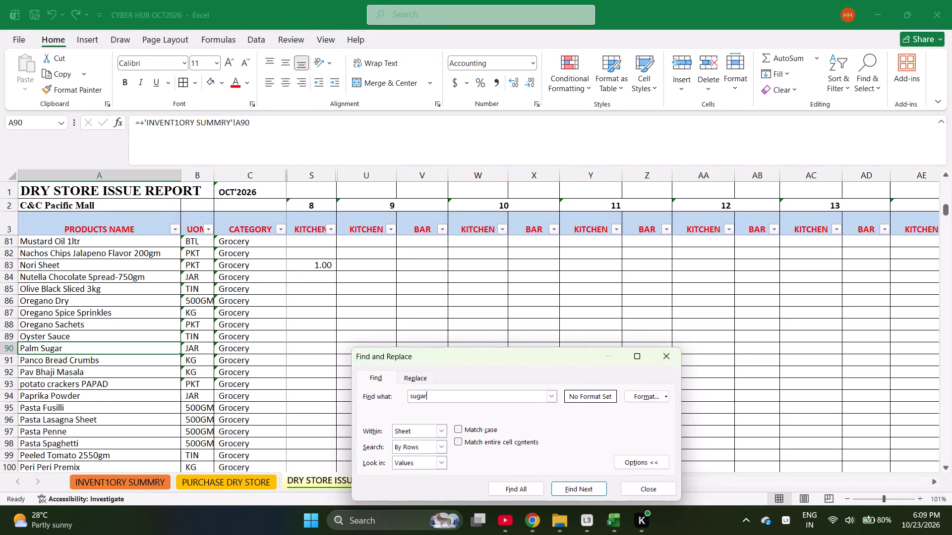
key("Escape")
key("ctrl+f")
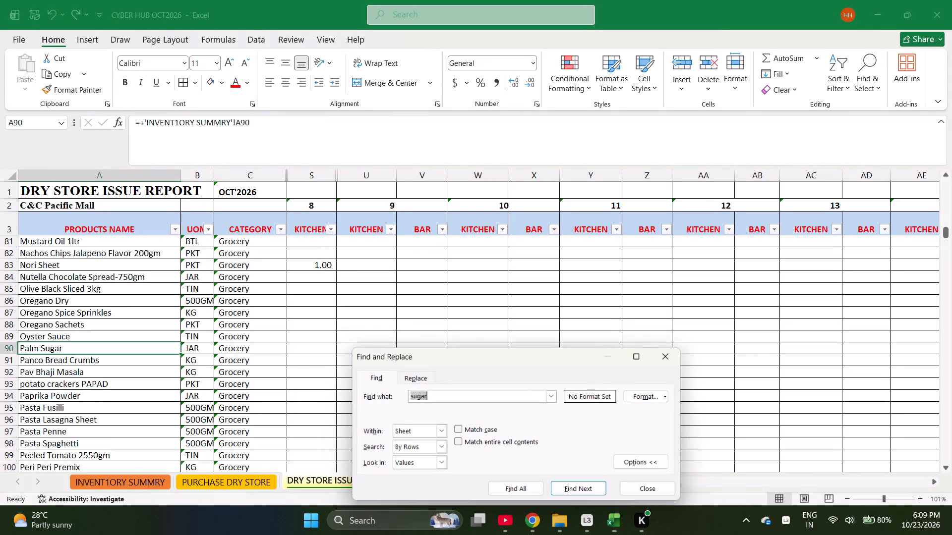
key("Return")
key("Escape")
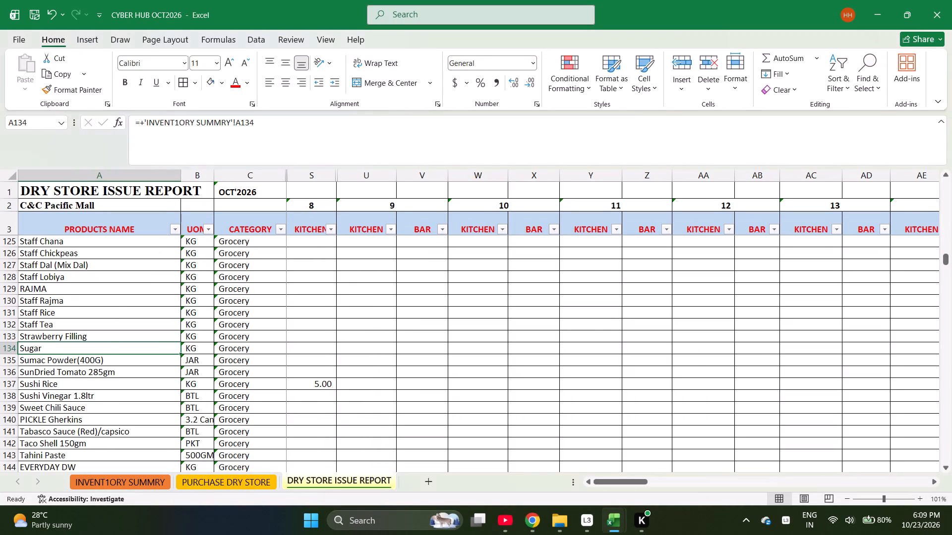
key("Right")
key("Right")
key("Right")
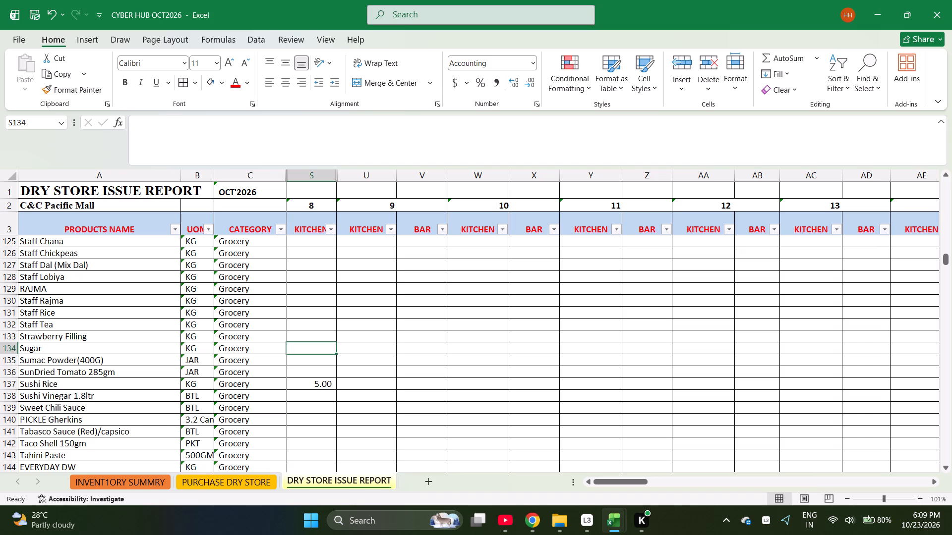
key("3")
key("Return")
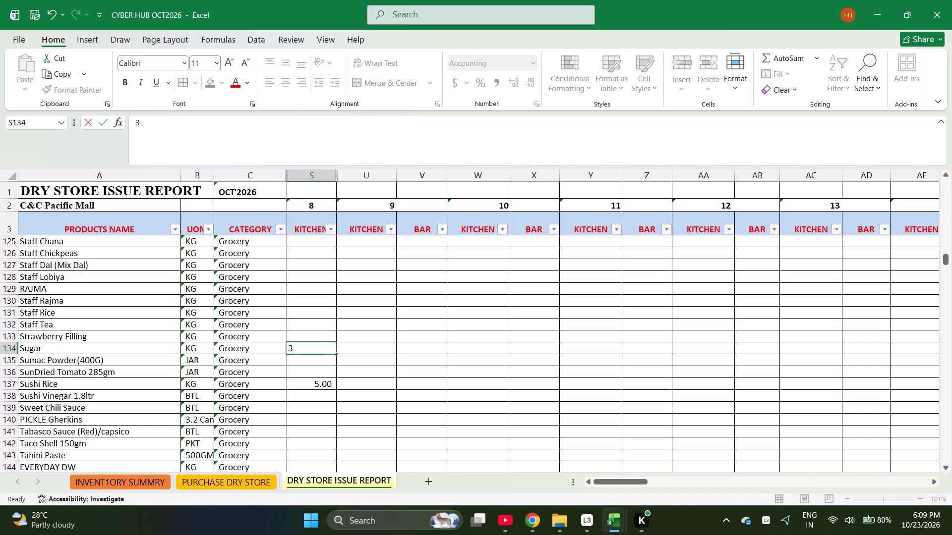
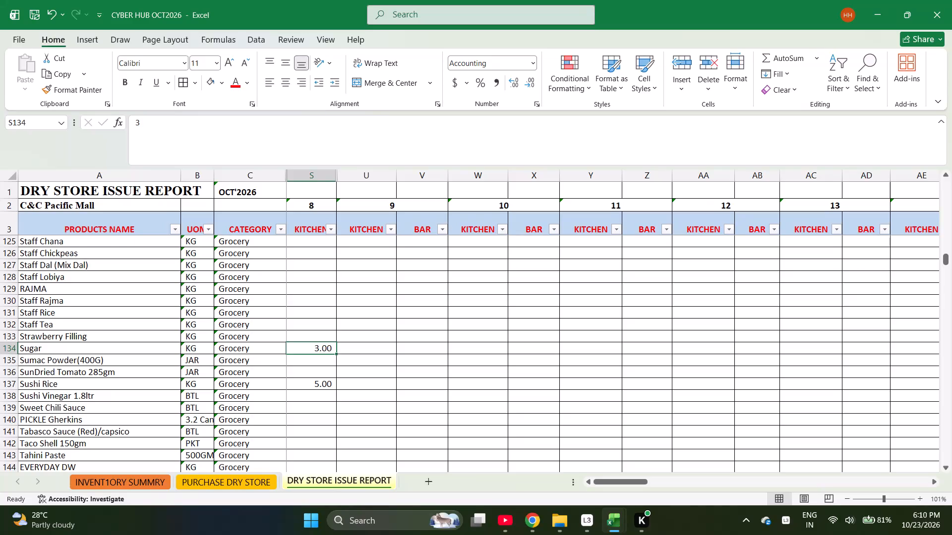
Find Mayonnaise by searching for "mayo" and enter 6 as its day 8 KITCHEN issue.
key("ctrl+f")
type("mayo")
key("Return")
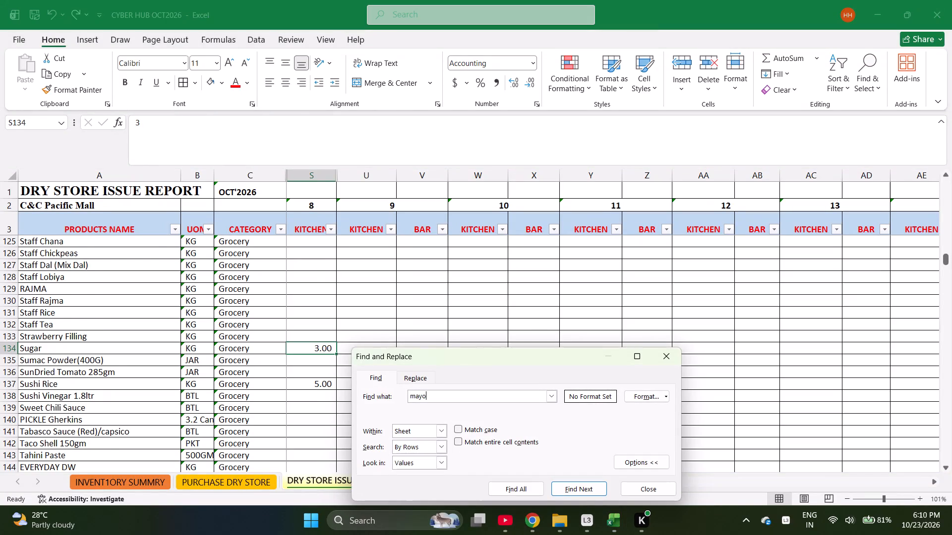
key("Escape")
key("Right")
key("Right")
key("Right")
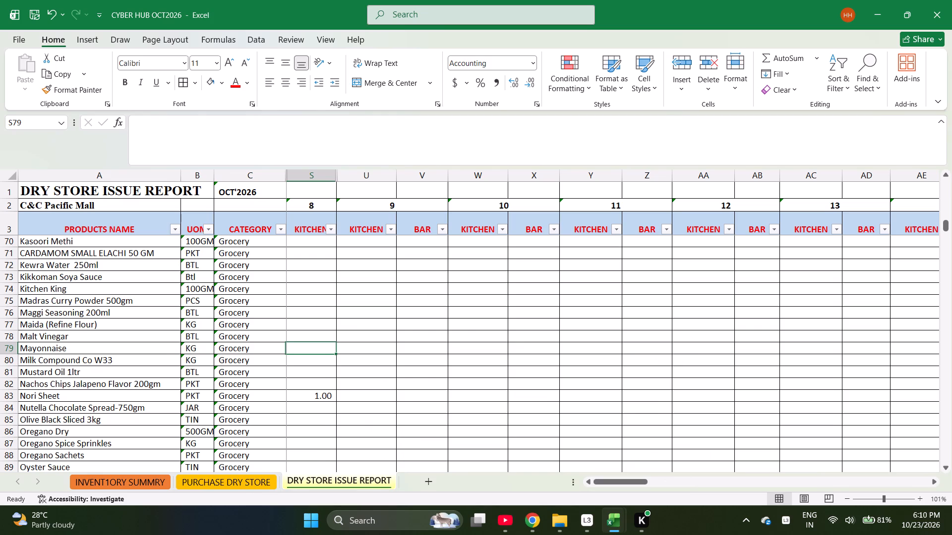
key("6")
key("Return")
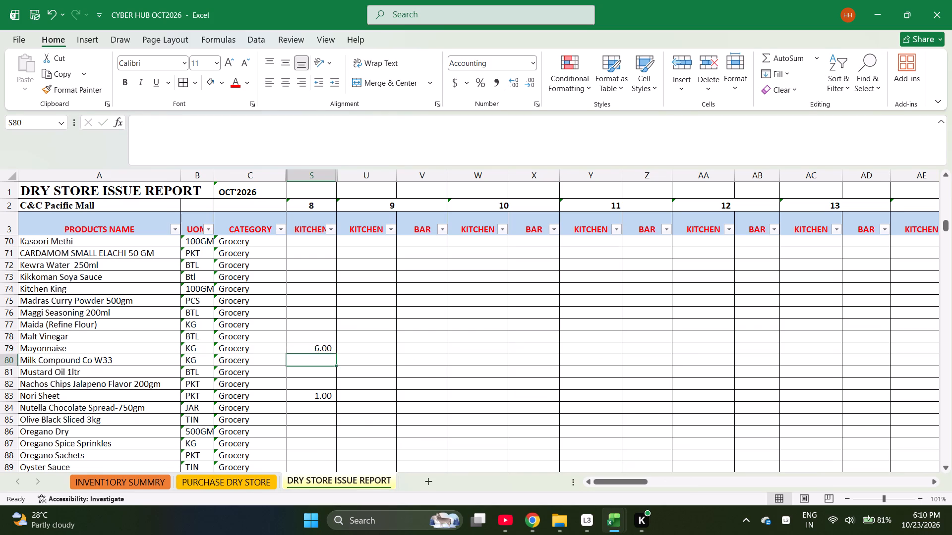
Find SRIRACHA CHILLI HOT SAUCE by searching for "sr" and enter 2 as its day 8 KITCHEN issue.
key("ctrl+f")
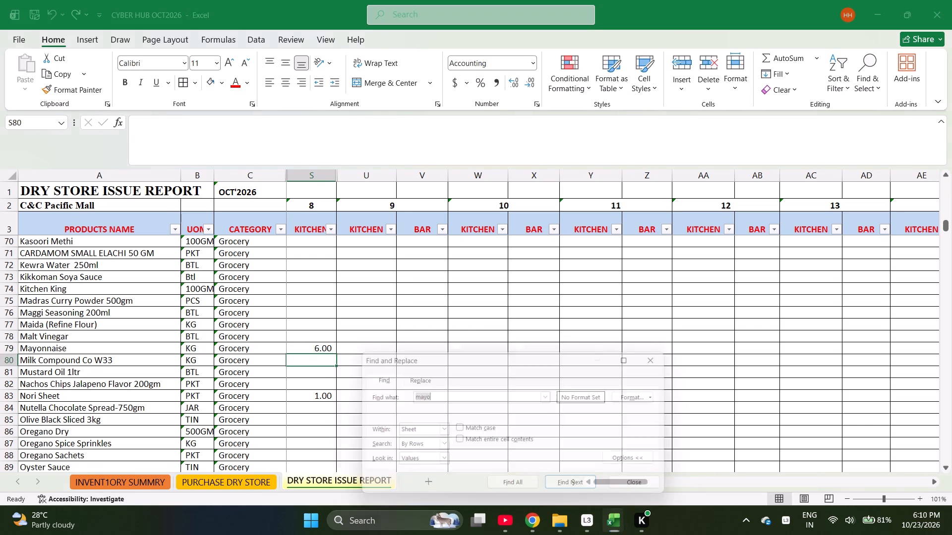
type("sr")
key("Return")
key("Escape")
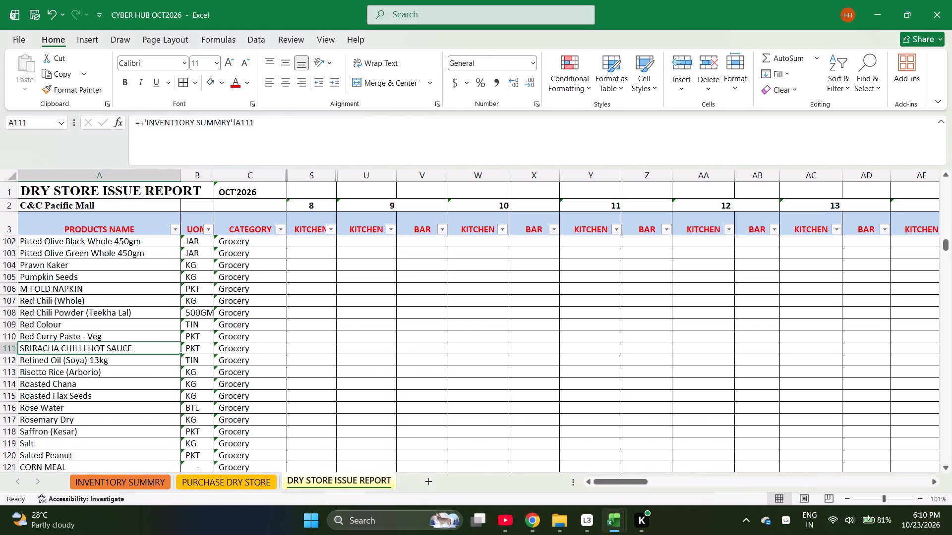
key("Right")
key("Right")
key("Right")
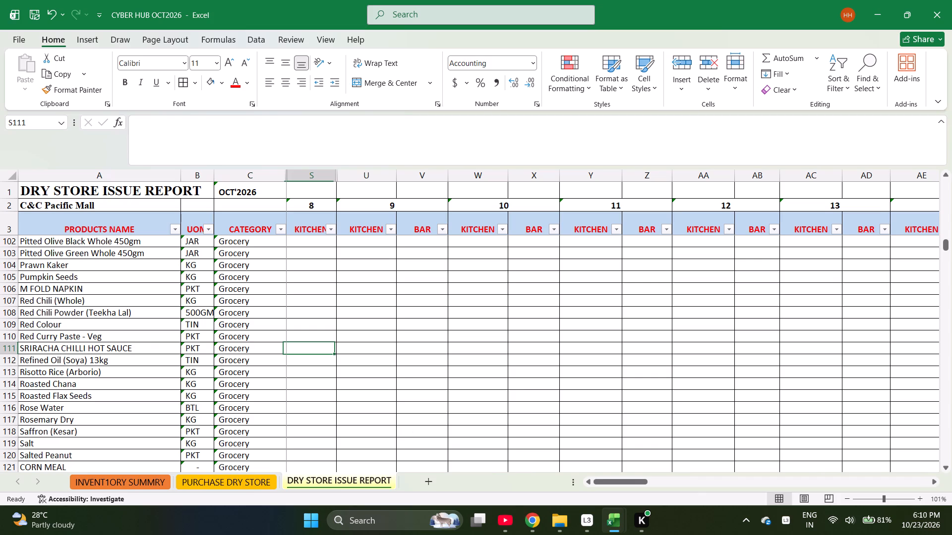
key("2")
key("Return")
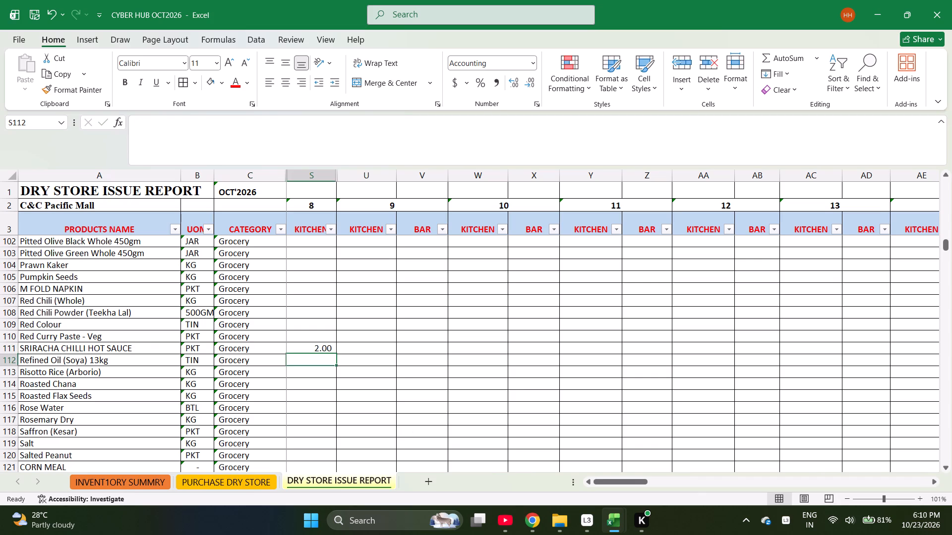
Search for "toma", step through the matching tomato items and go to Tomato Puree's day 8 KITCHEN cell.
key("ctrl+f")
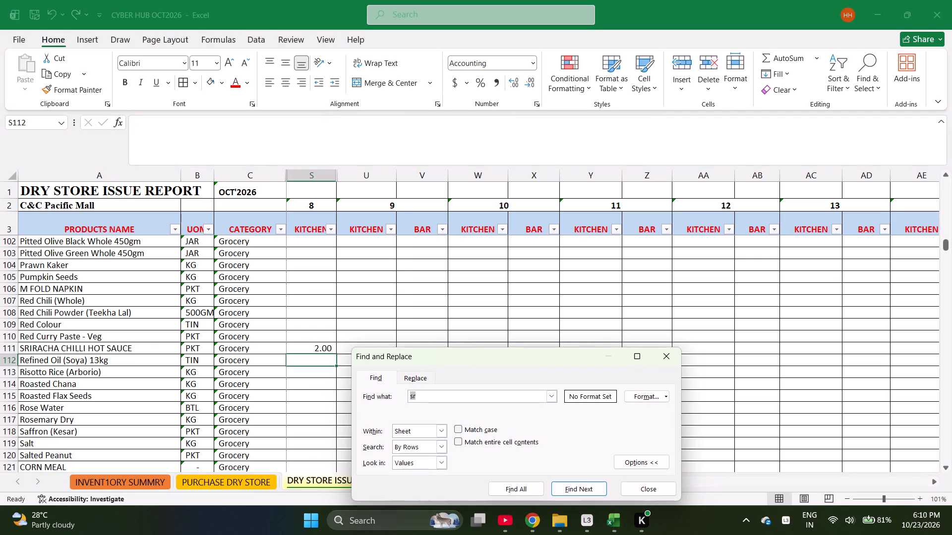
type("tom")
key("Return")
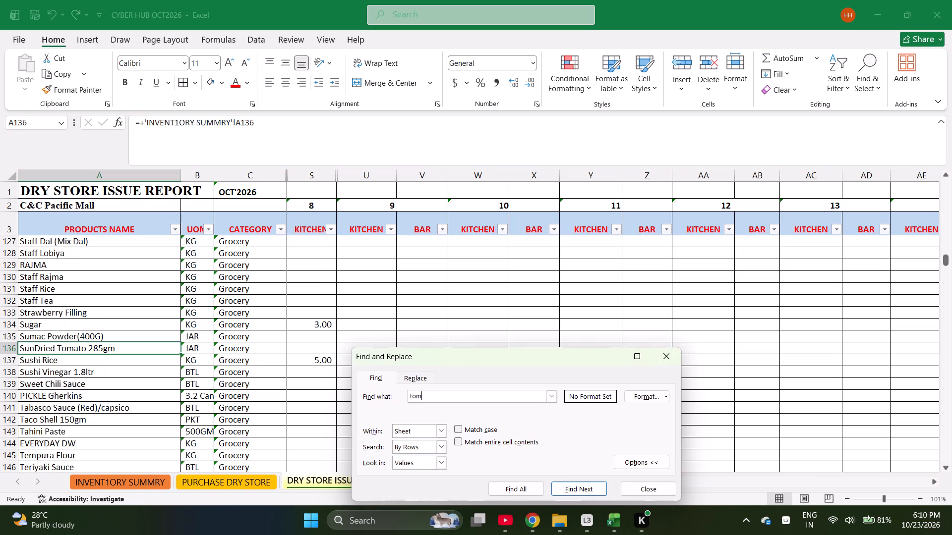
key("a")
key("Return")
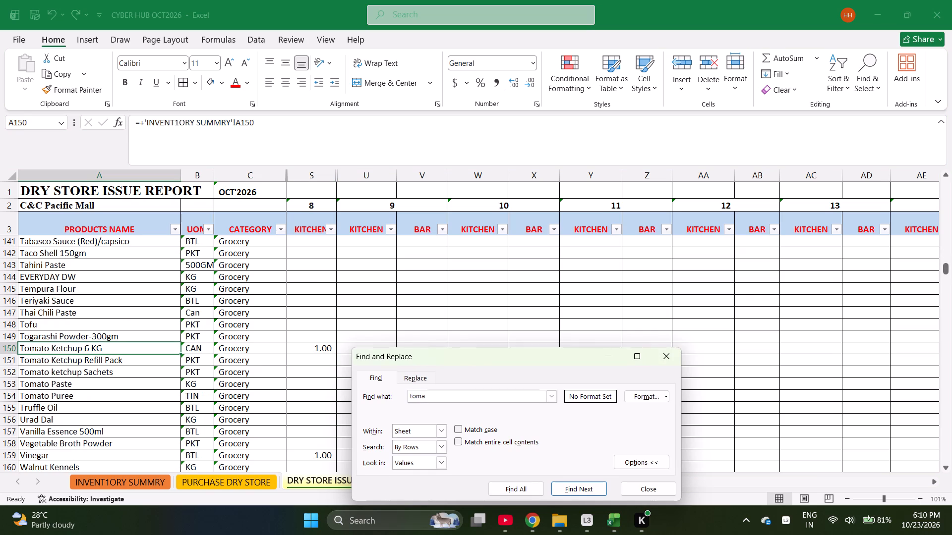
key("Return")
key("Return")
key("Return")
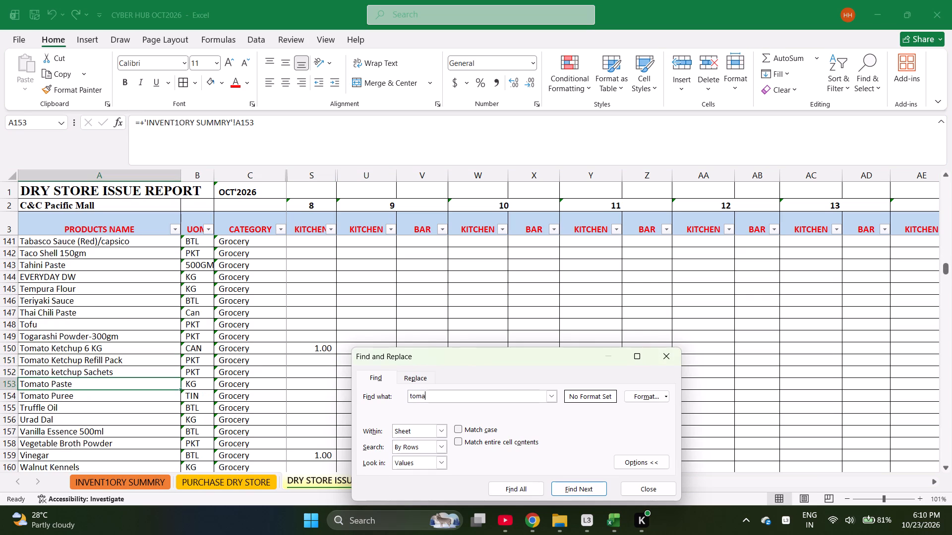
key("Return")
key("Escape")
key("Right")
key("Page_Down")
key("Right")
key("Right")
key("Page_Up")
key("Right")
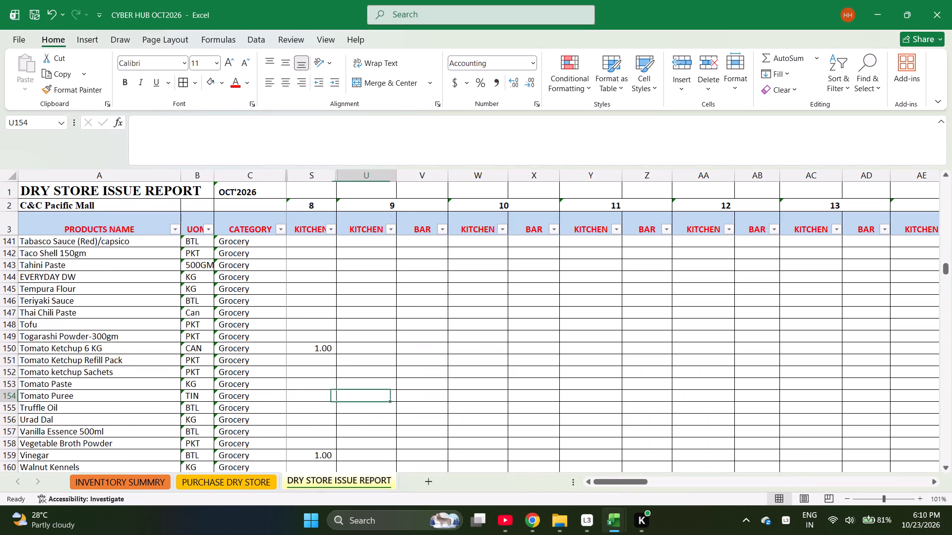
key("Left")
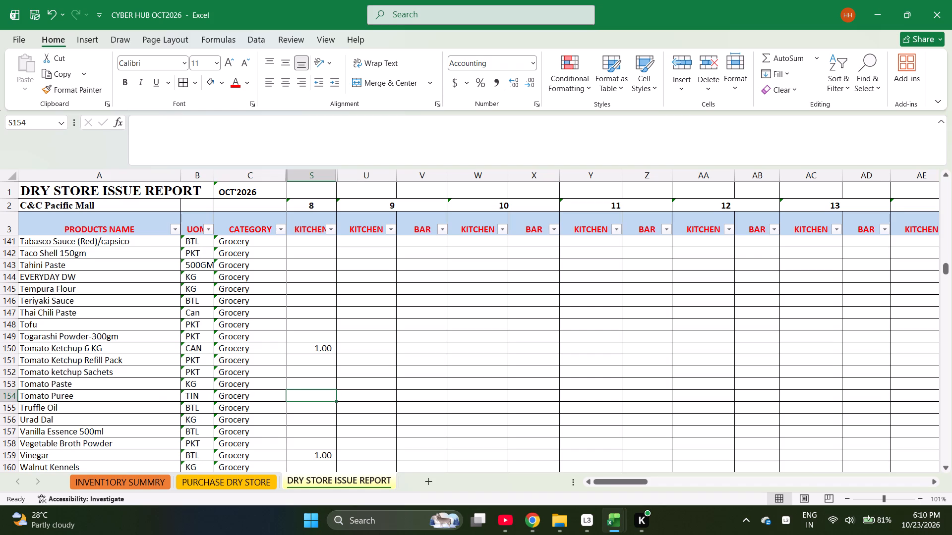
key("f")
key("BackSpace")
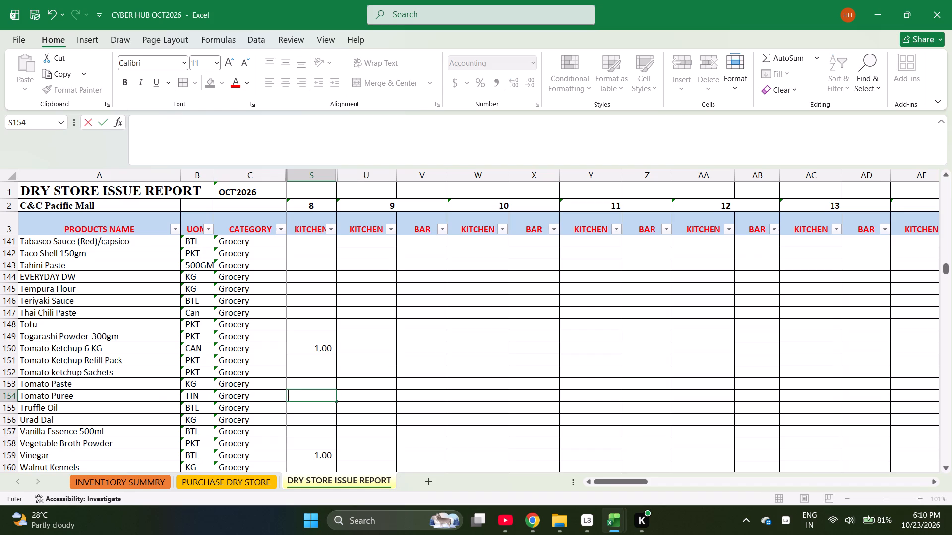
Find Tempura Flour by searching for "temp" and enter 1 as its day 8 KITCHEN issue.
key("ctrl+f")
type("temp")
key("Return")
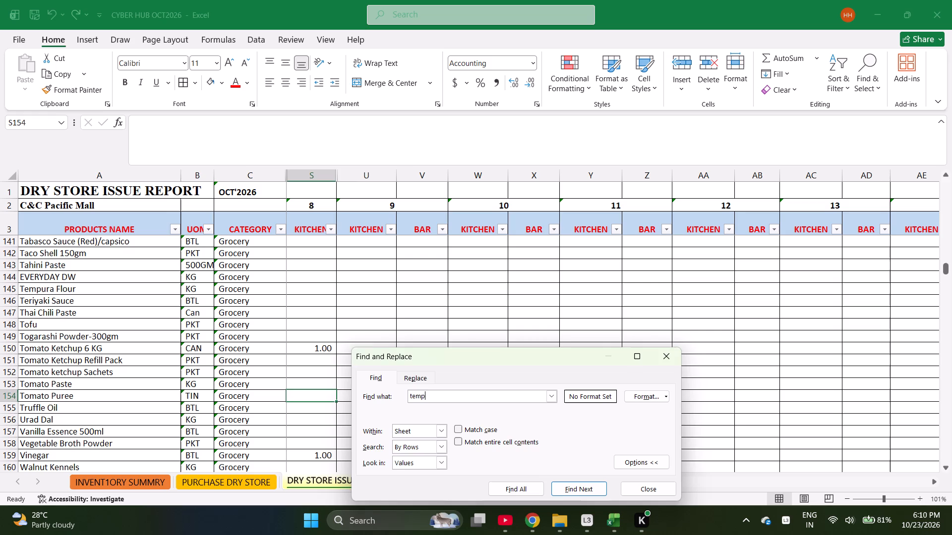
key("Escape")
key("Right")
key("Right")
key("Right")
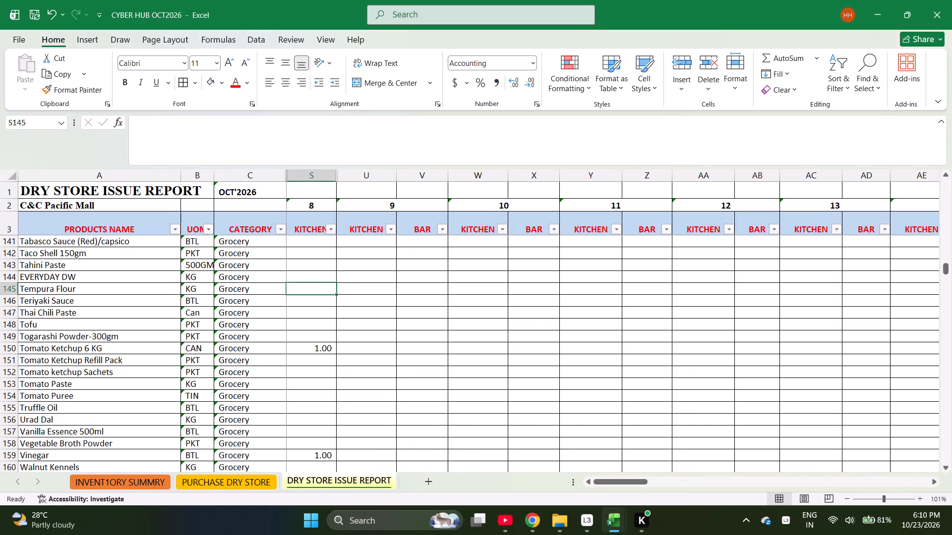
key("1")
key("Return")
Search the product list for "sugar" and step through the matching items back to the plain Sugar item.
key("ctrl+f")
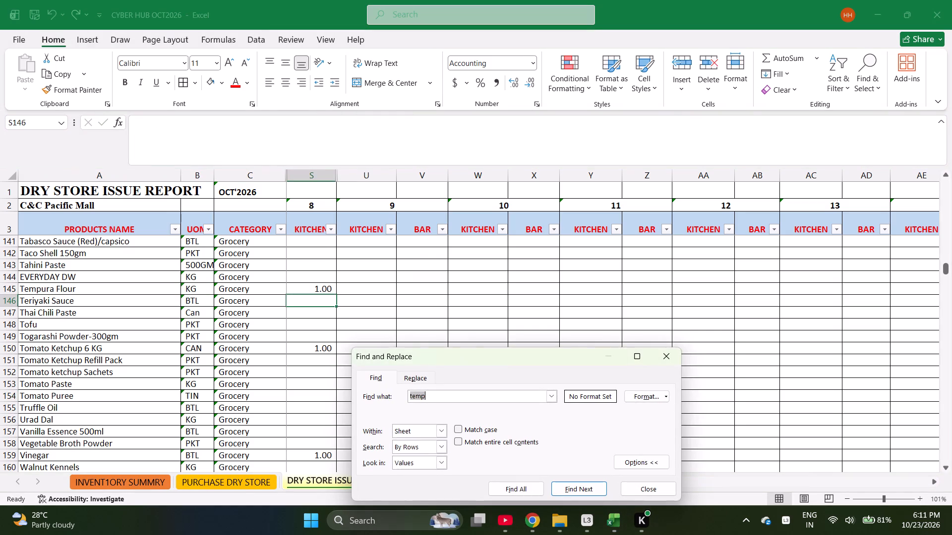
type("su")
type("gar")
key("Return")
key("Return")
key("Return")
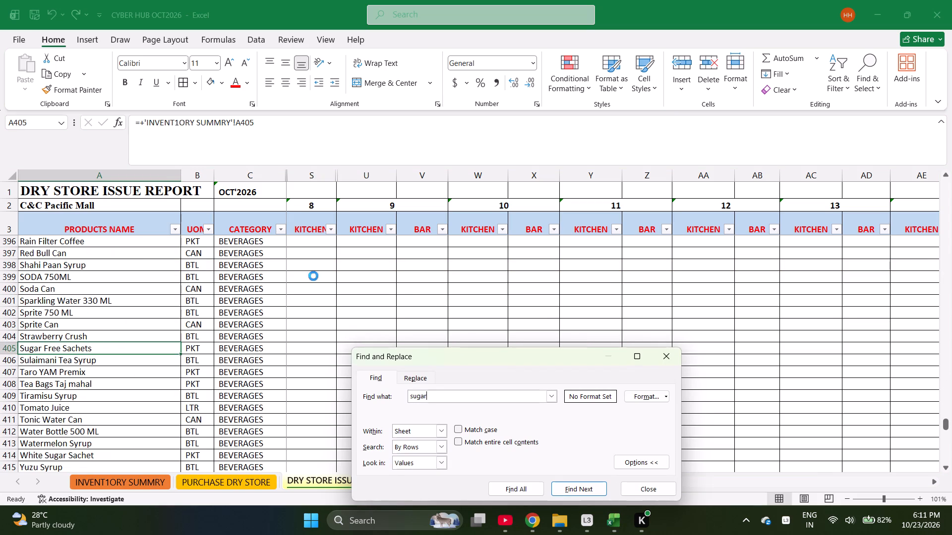
key("Return")
key("Return")
key("Return")
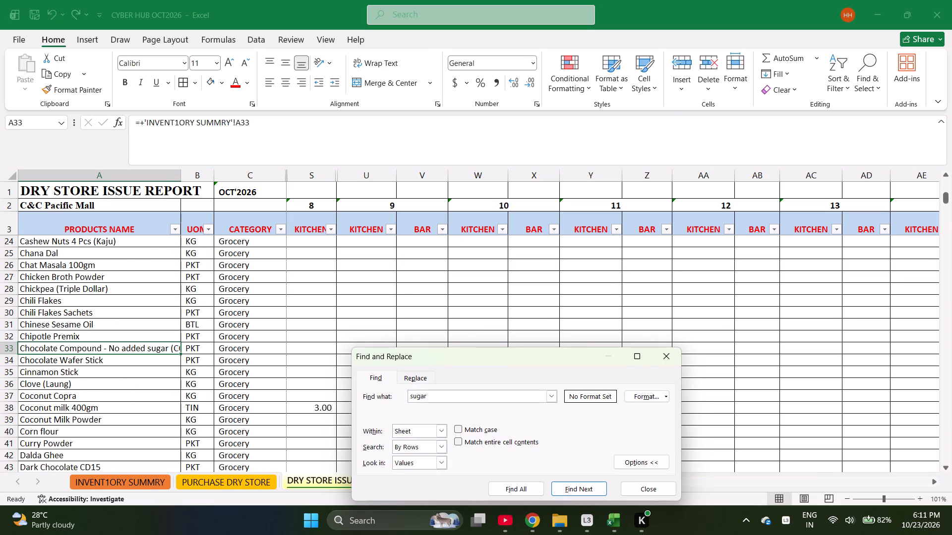
key("Return")
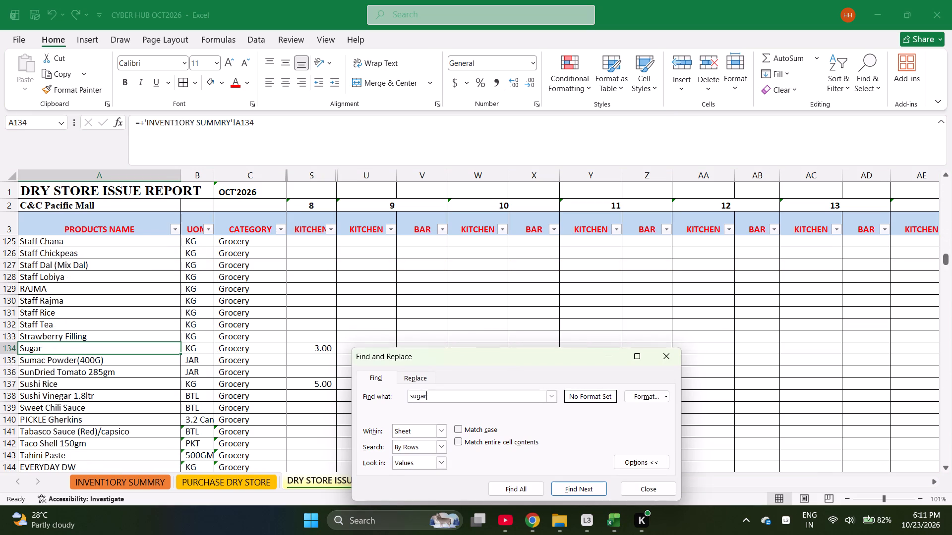
key("BackSpace")
key("BackSpace")
key("BackSpace")
key("BackSpace")
key("BackSpace")
key("BackSpace")
key("BackSpace")
key("BackSpace")
key("BackSpace")
key("BackSpace")
key("BackSpace")
key("Escape")
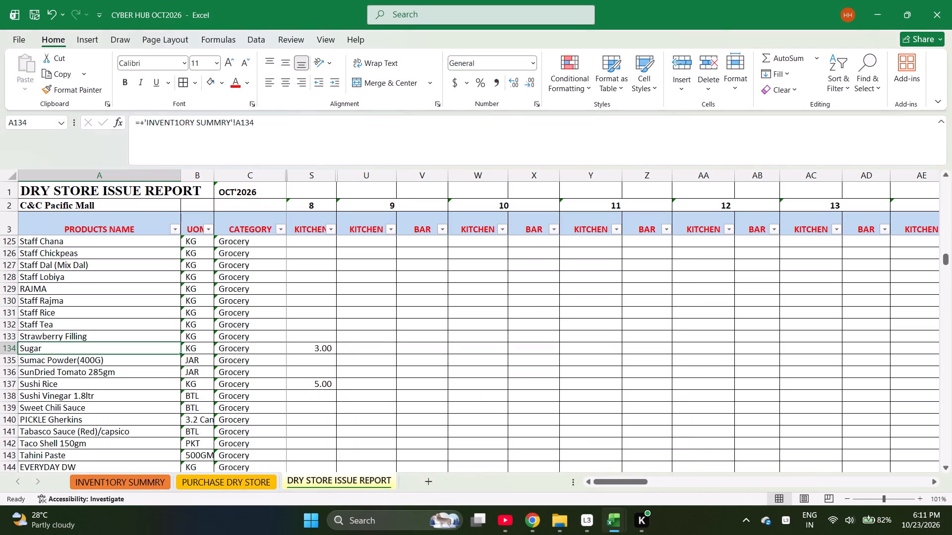
Find 100 ML Dip Cup With Lid by searching for "dip" and enter 50 as its day 8 KITCHEN issue.
key("ctrl+f")
type("dip")
key("Return")
key("Return")
key("Return")
key("Escape")
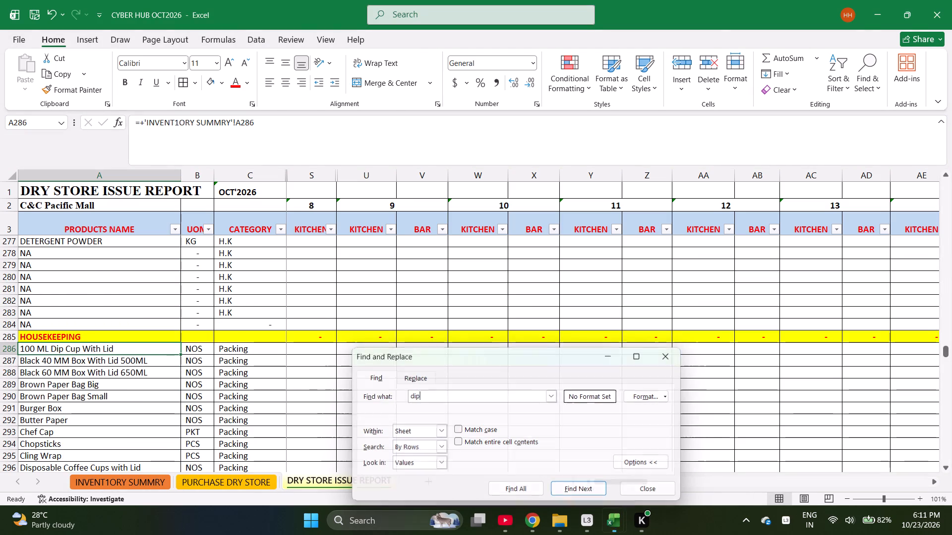
key("Right")
key("Right")
key("Right")
type("50")
key("Return")
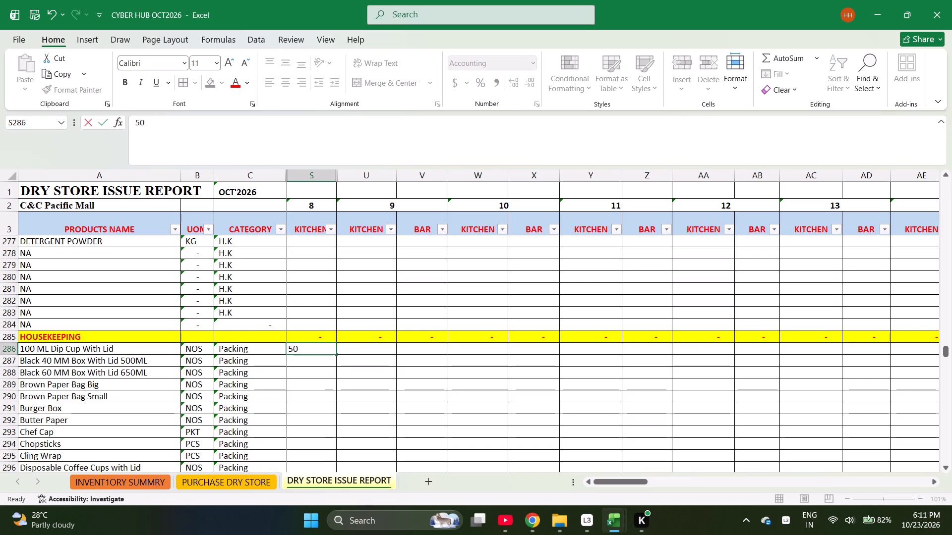
Enter 50 as the day 8 KITCHEN issue for Black 60 MM Box With Lid 650ML.
key("Return")
type("50")
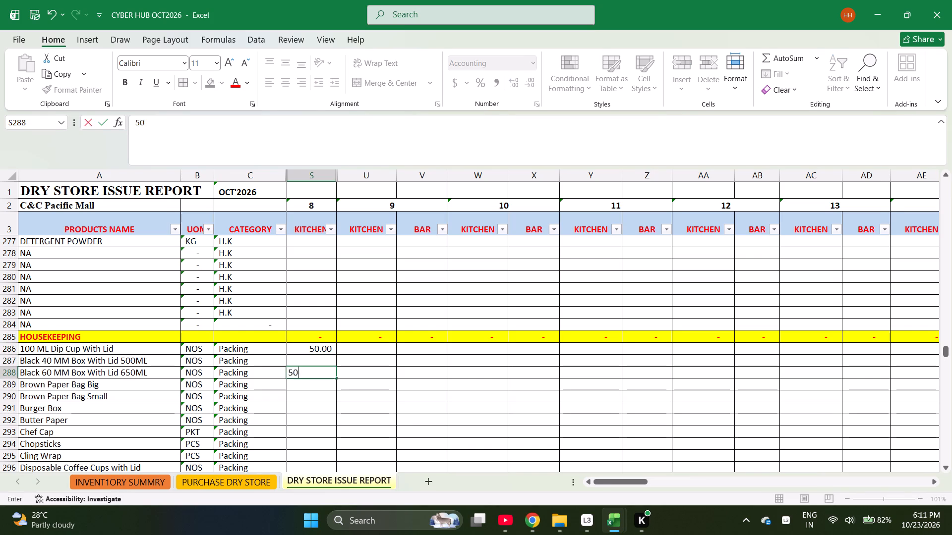
key("Return")
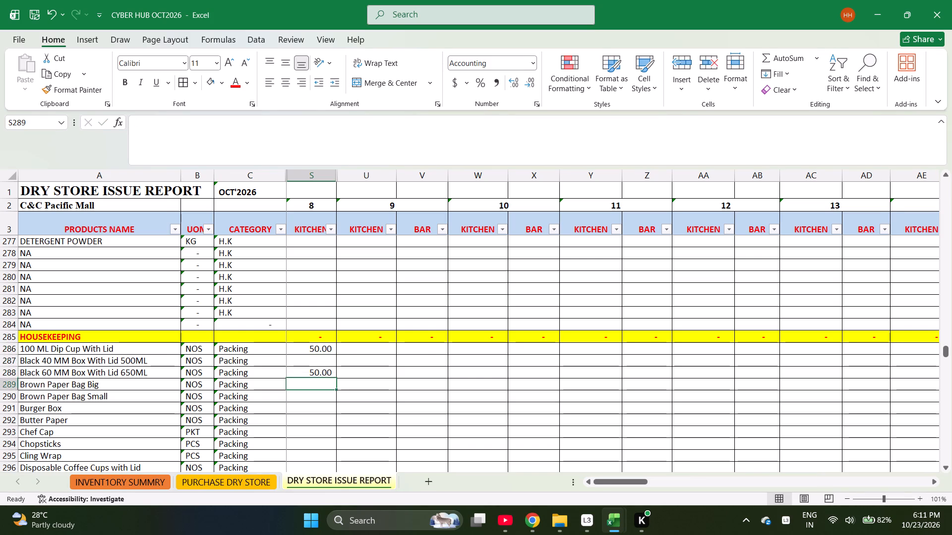
Find Cling Wrap by searching for "cling" and enter 1 as its day 8 KITCHEN issue, correcting it to 2.
key("ctrl+f")
type("cling")
key("Return")
key("Escape")
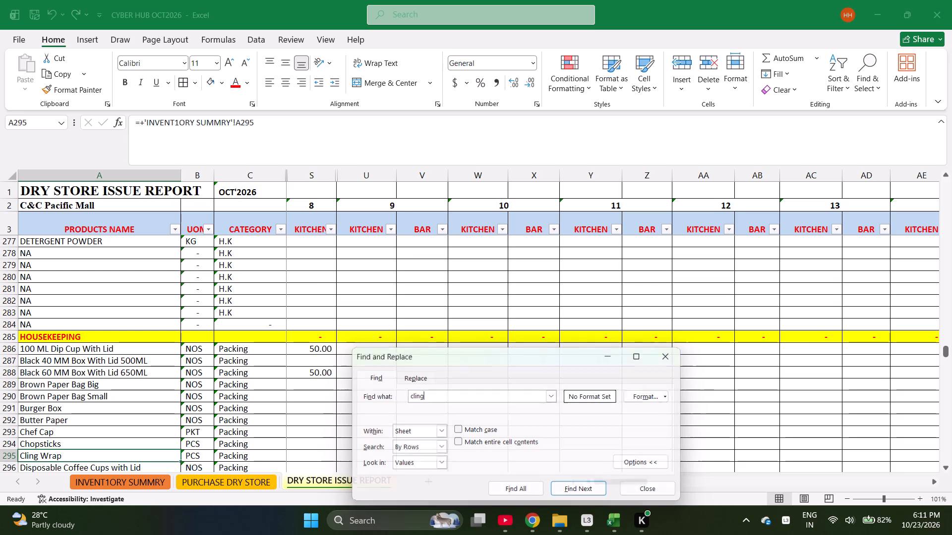
key("Right")
key("Right")
key("Right")
key("1")
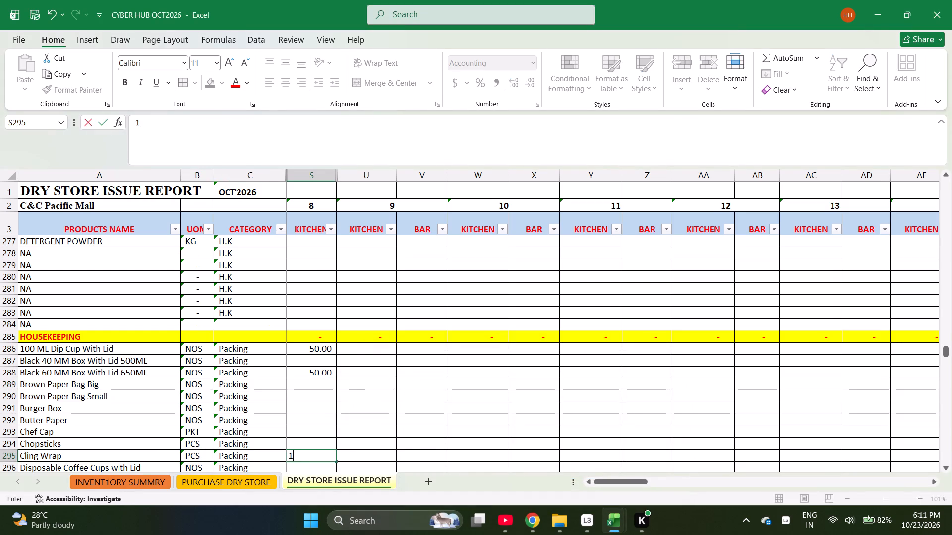
key("Return")
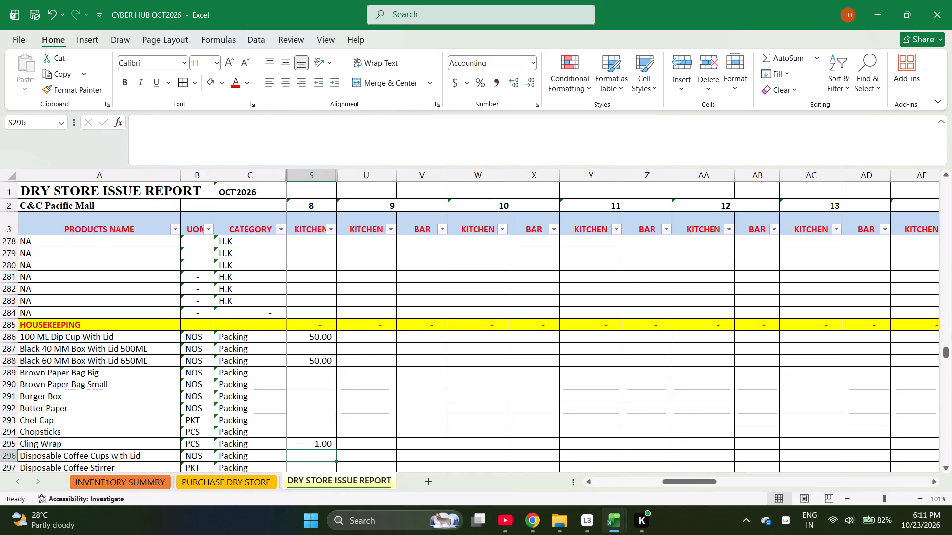
key("Up")
key("2")
key("Return")
Find Kitchen King by searching for "kitchen k" and enter 1 as its day 8 KITCHEN issue.
key("ctrl+f")
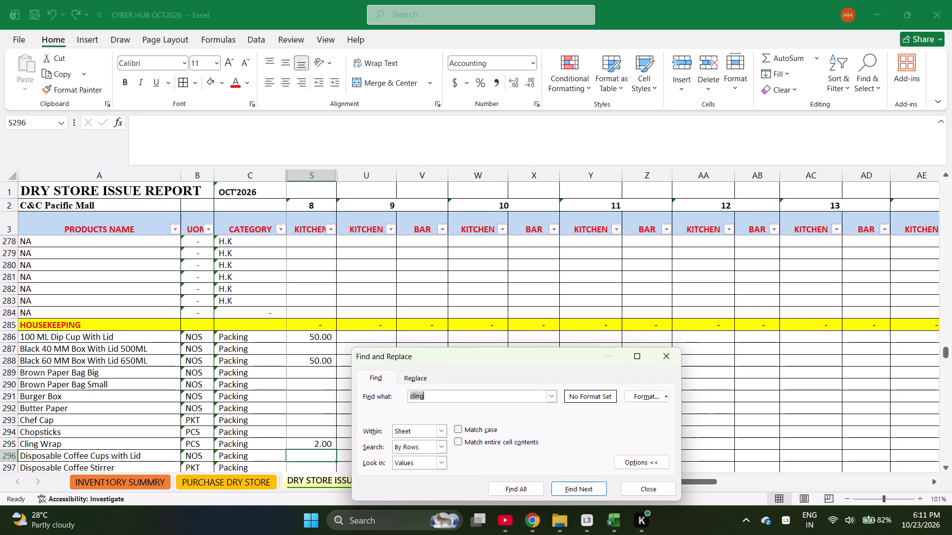
type("kitc")
key("BackSpace")
type("chen k")
key("Return")
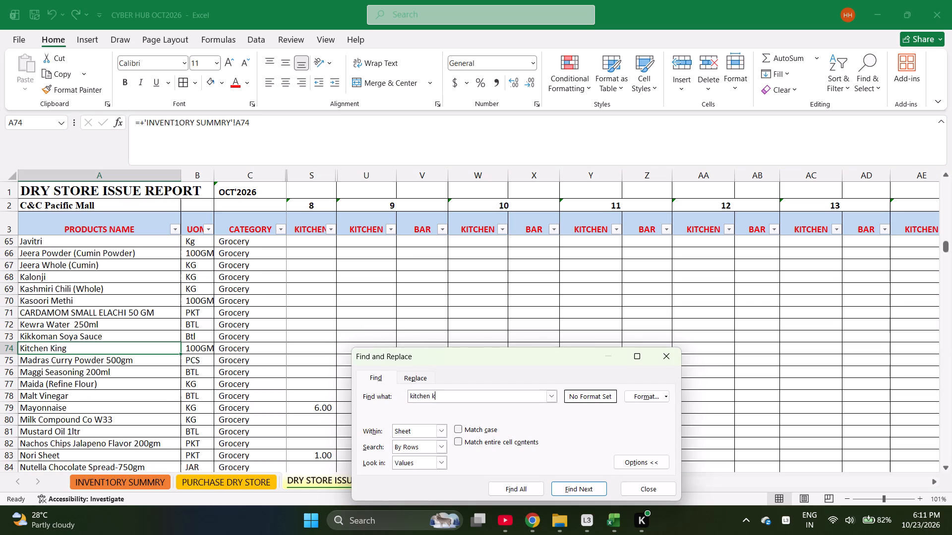
key("Escape")
key("Right")
key("Right")
key("Right")
key("1")
key("Return")
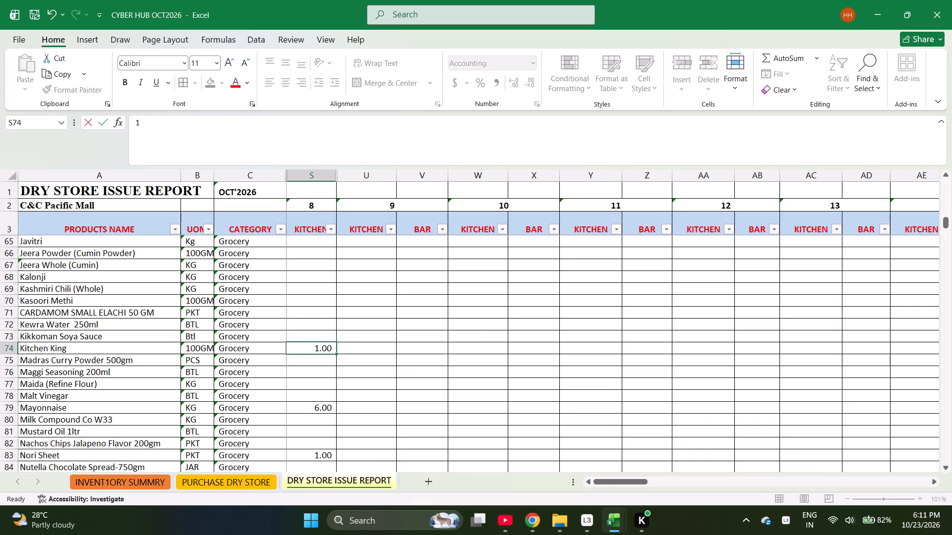
Search the issue report for "paper roll".
key("ctrl+f")
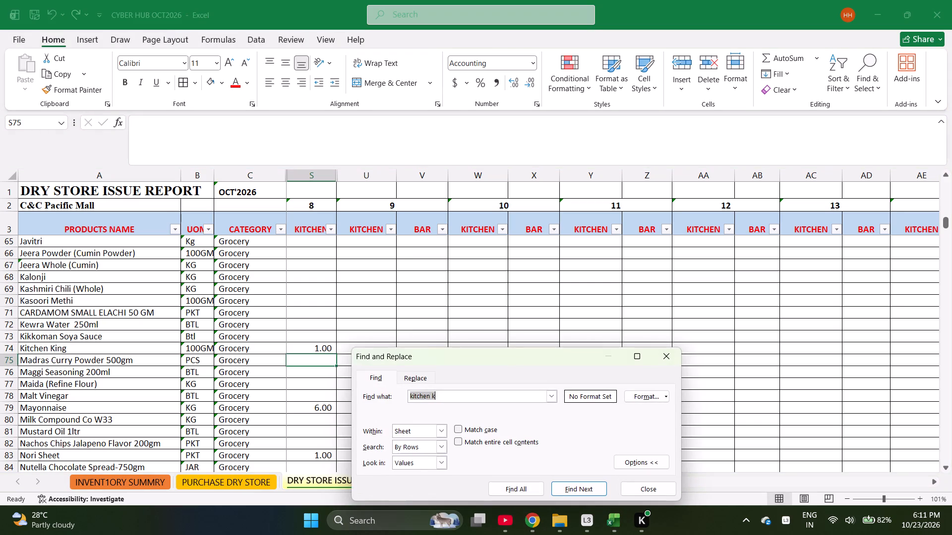
type("paper roll")
key("Return")
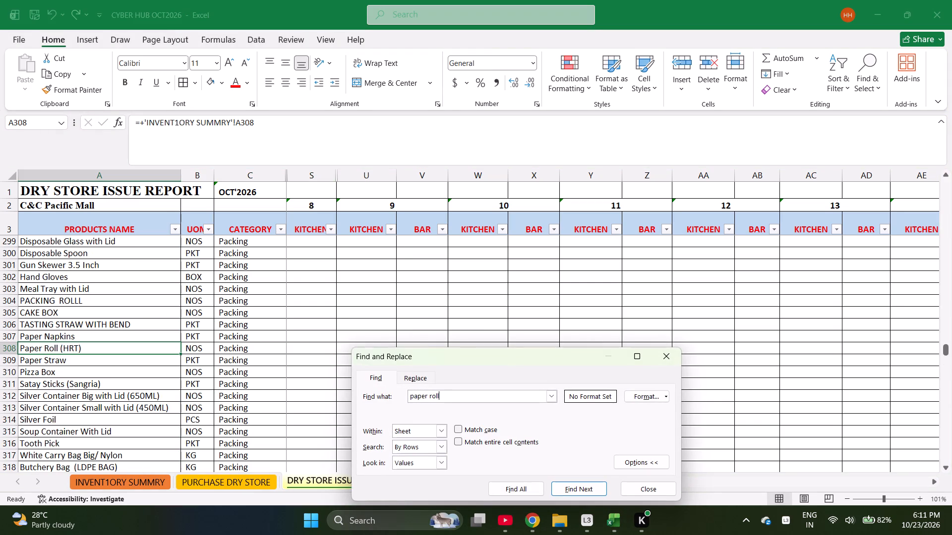
key("Return")
key("Return")
Find Silver Foil by searching for "silv" and enter 1 as its day 8 KITCHEN issue.
key("BackSpace")
key("BackSpace")
key("BackSpace")
key("BackSpace")
key("BackSpace")
key("BackSpace")
key("BackSpace")
key("BackSpace")
key("BackSpace")
key("BackSpace")
key("BackSpace")
key("BackSpace")
key("BackSpace")
key("BackSpace")
key("BackSpace")
key("BackSpace")
key("BackSpace")
key("BackSpace")
key("BackSpace")
key("BackSpace")
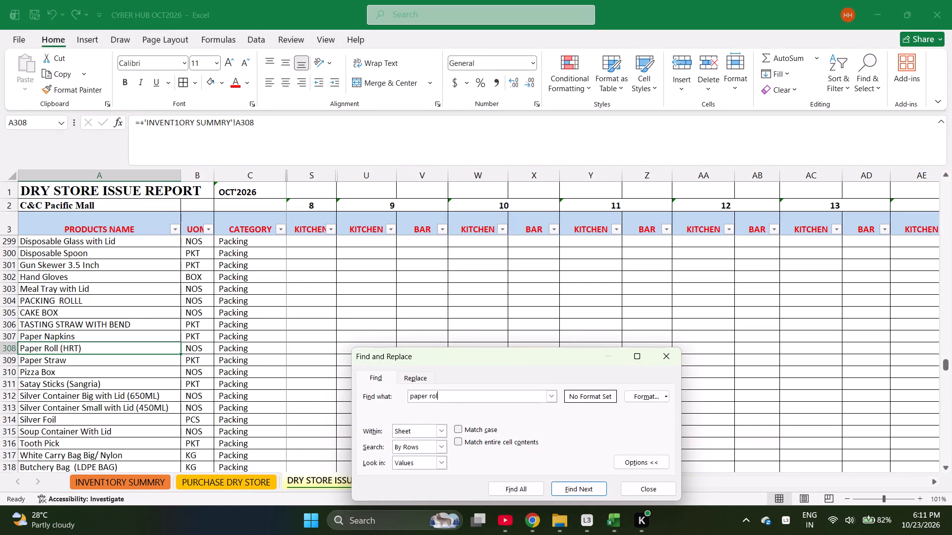
type("silv")
key("Return")
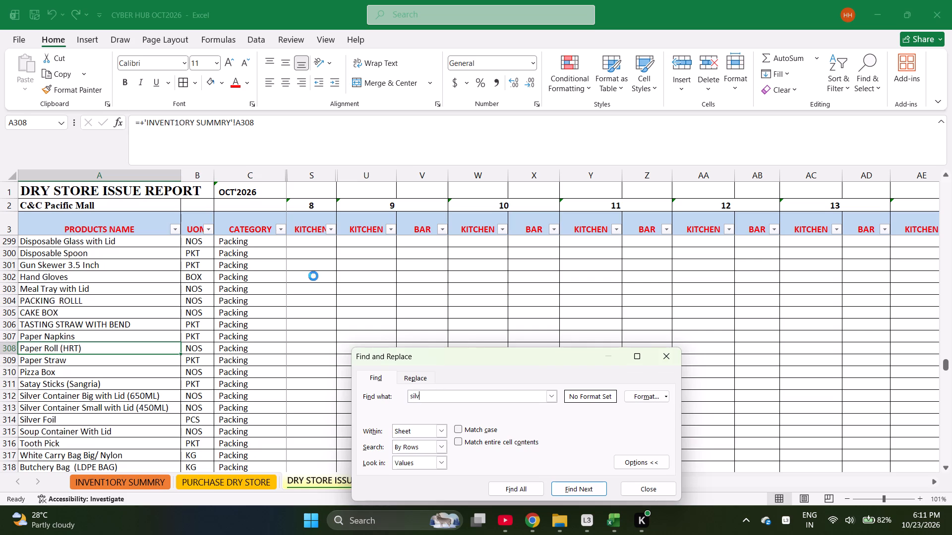
key("Return")
key("Return")
key("Escape")
key("Right")
key("Right")
key("Right")
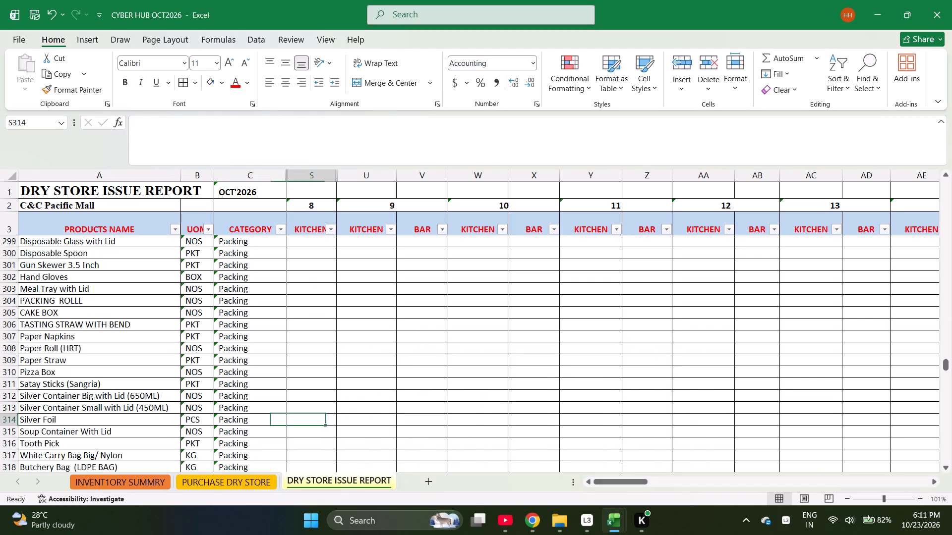
key("1")
key("Return")
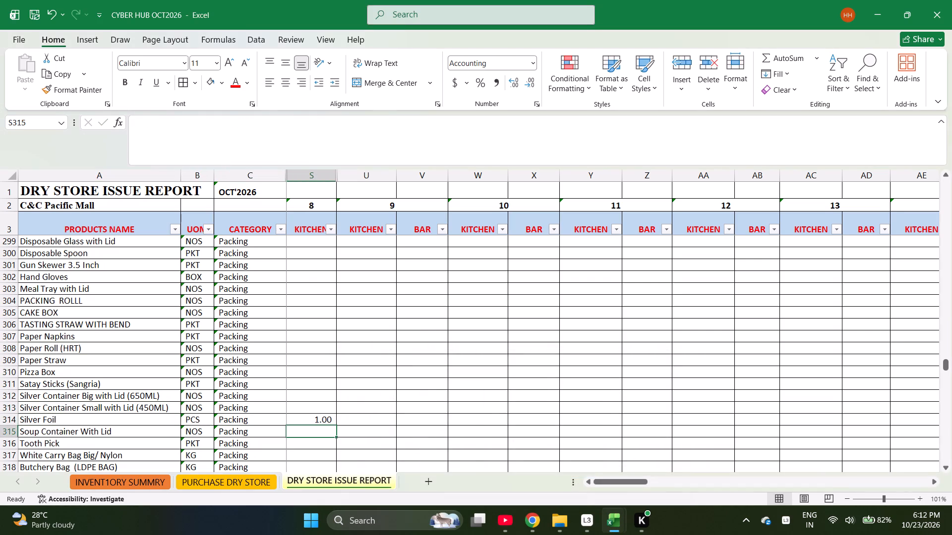
Find Chef Cap by searching for "chef" and enter 1 as its day 8 KITCHEN issue.
key("ctrl+f")
type("hef")
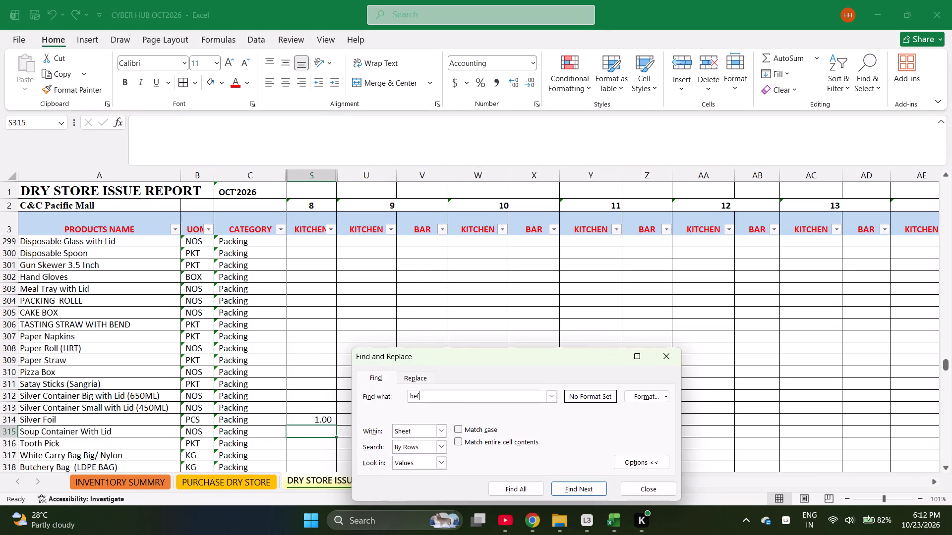
key("Return")
key("BackSpace")
key("BackSpace")
key("BackSpace")
type("chef")
key("Return")
key("Return")
key("Escape")
key("Right")
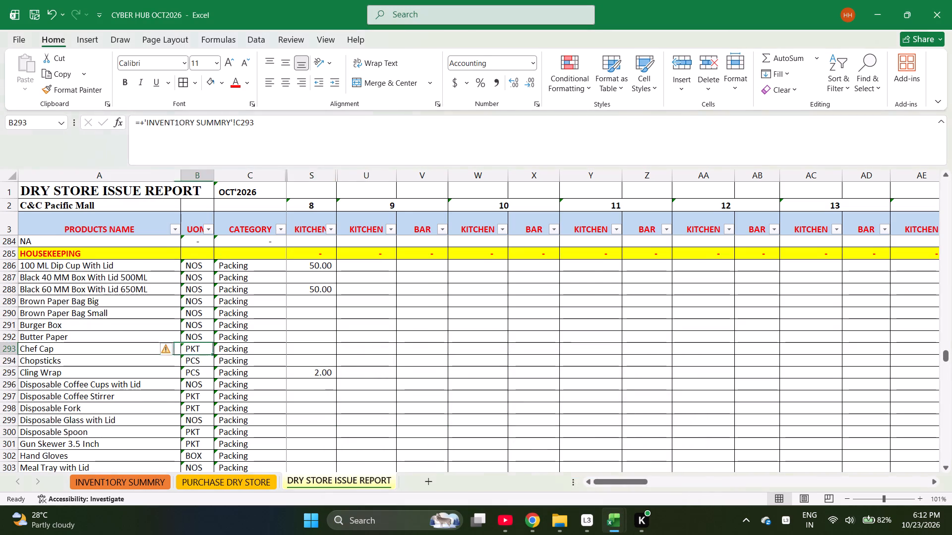
key("Right")
key("Right")
key("1")
key("Return")
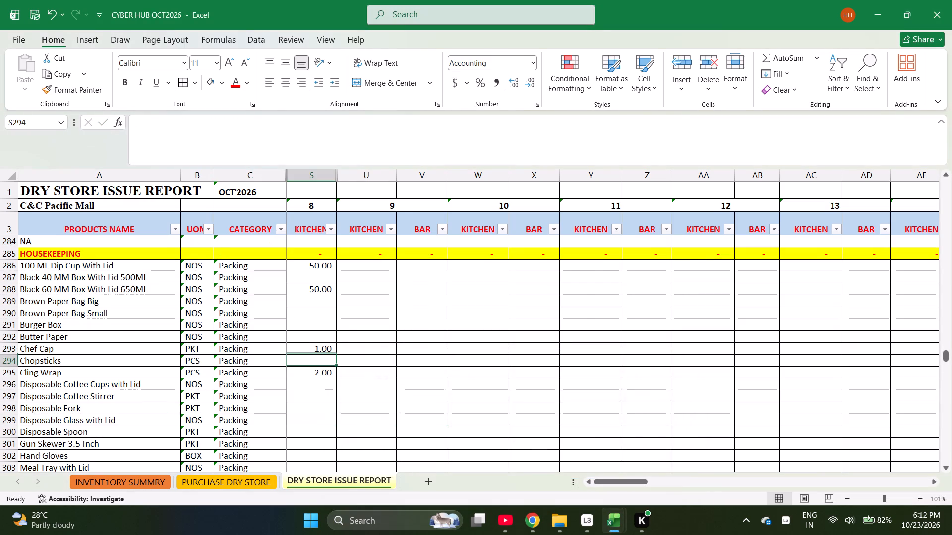
Find Gun Skewer 3.5 Inch by searching for "gun" and enter 1 as its day 8 KITCHEN issue.
key("ctrl+f")
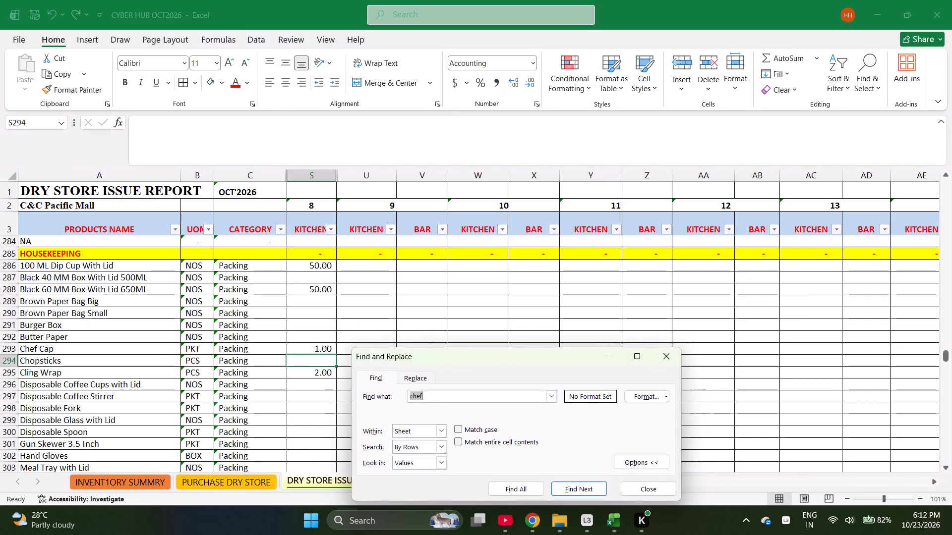
type("gun")
key("Return")
key("Escape")
key("Right")
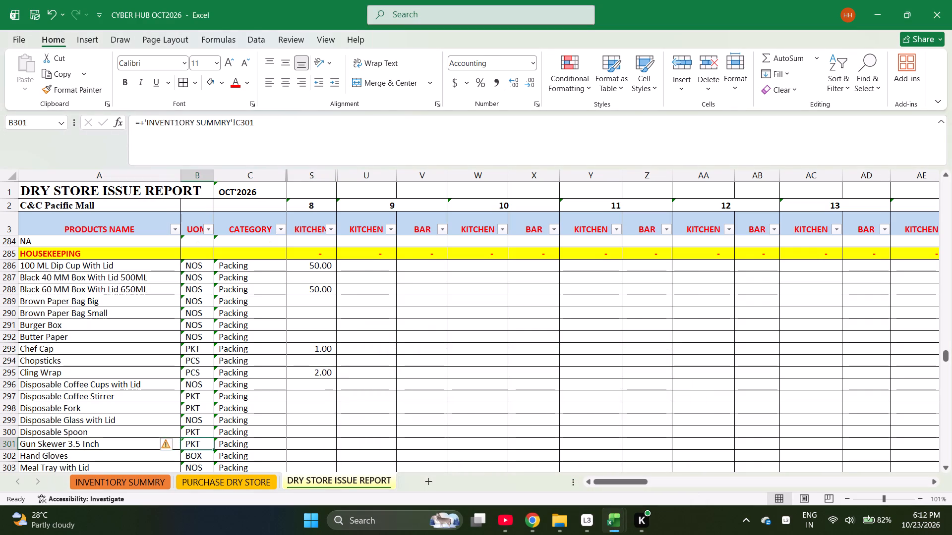
key("Right")
key("Right")
key("1")
key("Return")
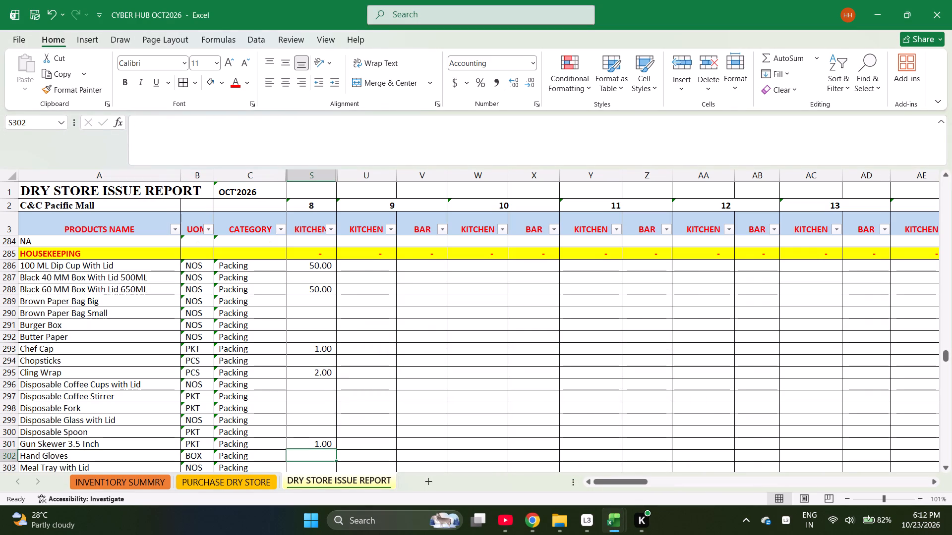
Find Garbage Bag Big BLUE by searching for "garbage b" and enter 1 as its day 8 KITCHEN issue, correcting it to 3.
key("ctrl+f")
type("garbage")
key("space")
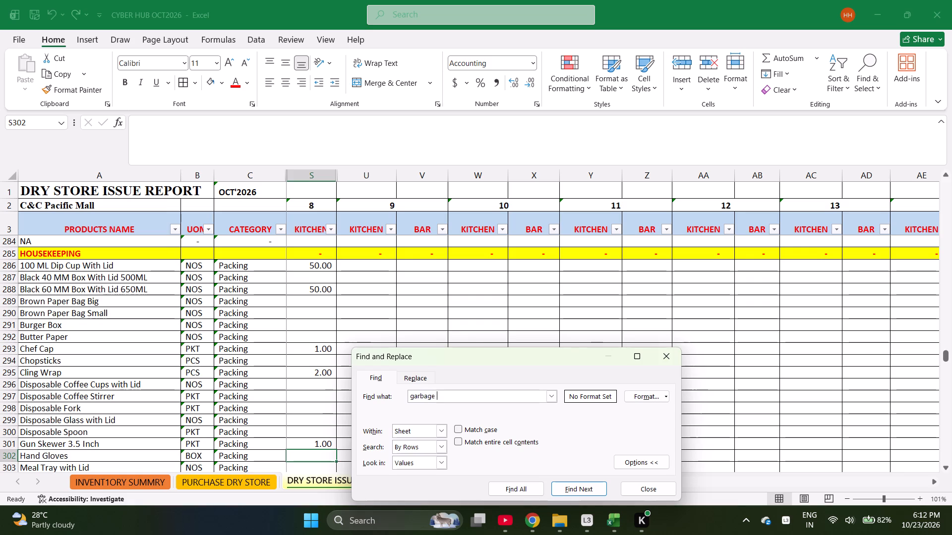
key("b")
key("Return")
key("Escape")
key("Right")
key("Right")
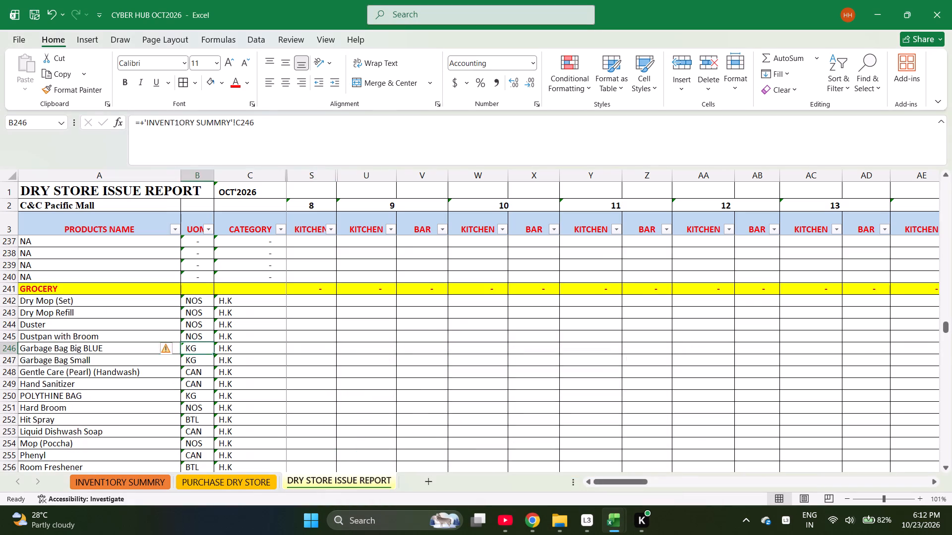
key("Right")
key("1")
key("Up")
key("Down")
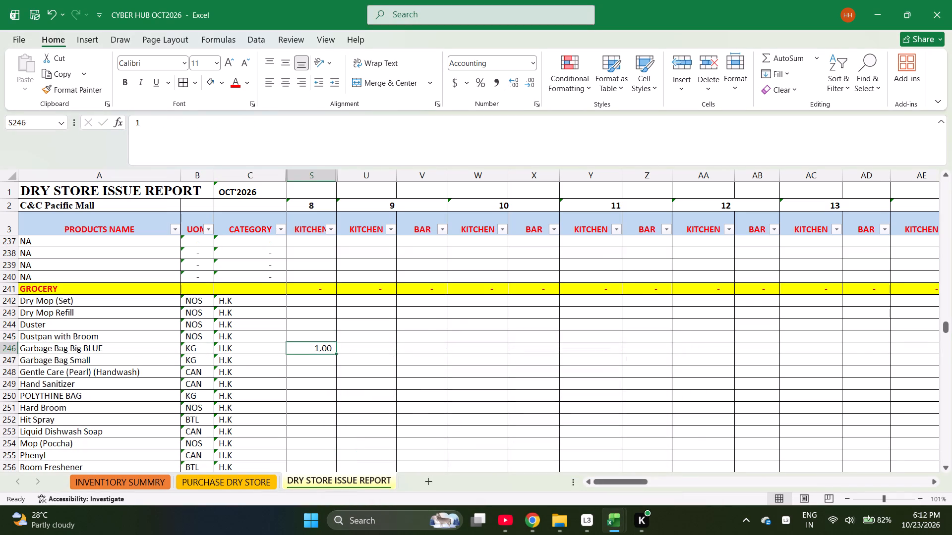
key("3")
key("Return")
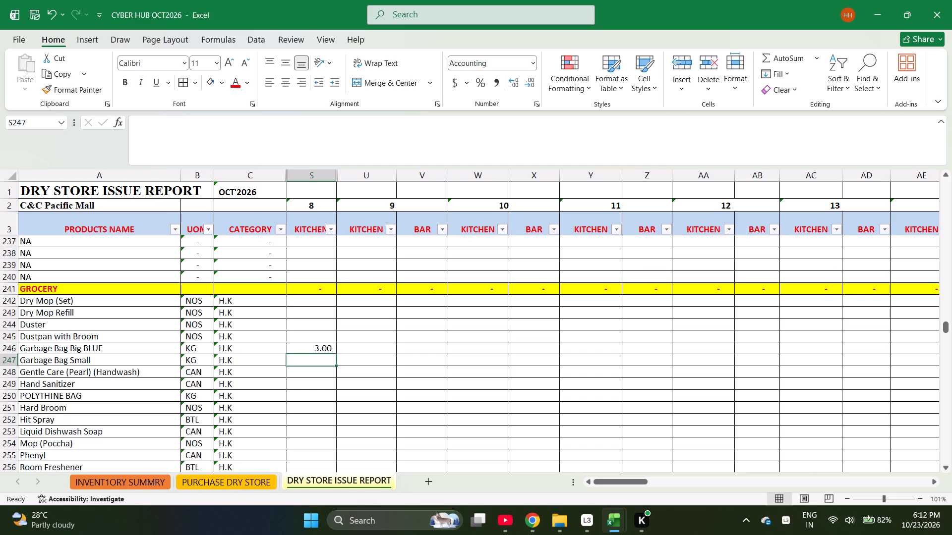
Find Basmati Rice-Purana (White Sella) by searching for "rice" and enter 30 as its day 8 KITCHEN issue.
key("ctrl+f")
type("rice")
key("Return")
key("Escape")
key("Right")
key("Right")
key("Right")
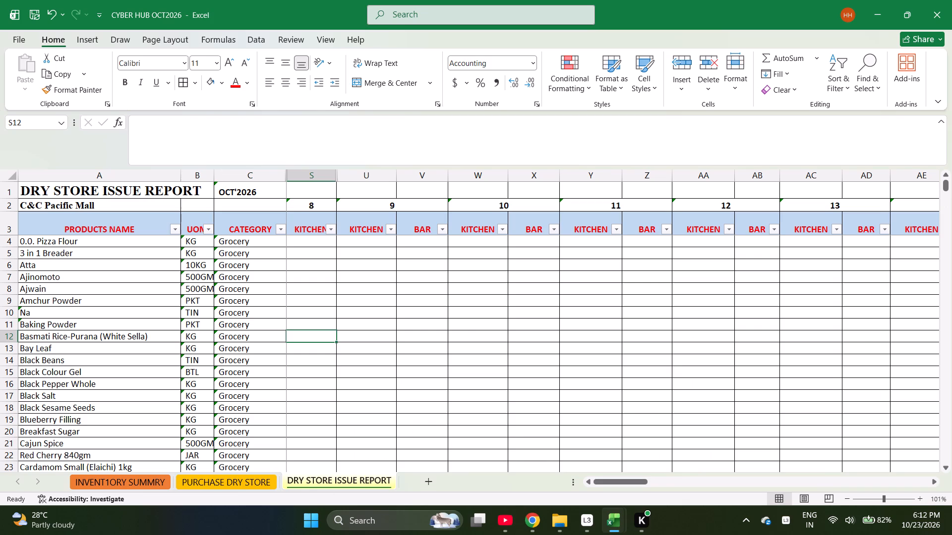
key("3")
key("0")
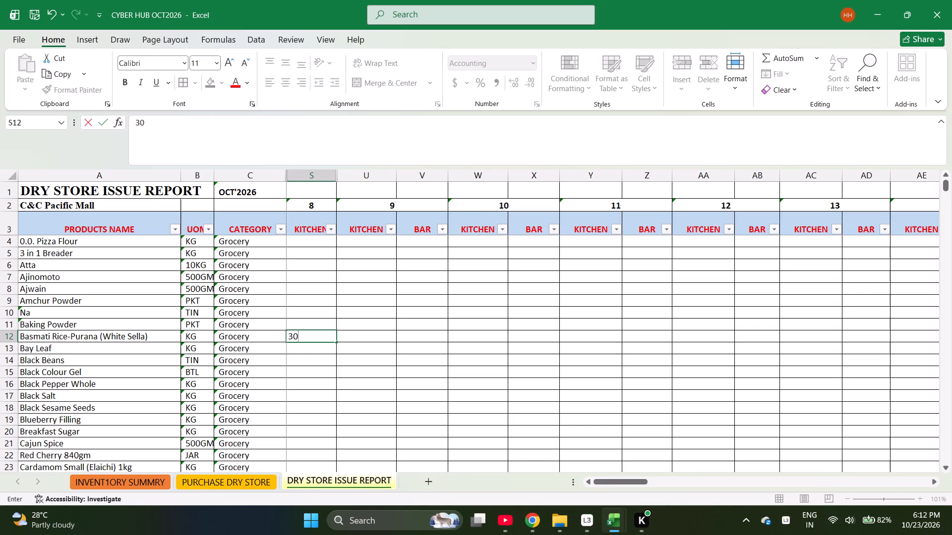
key("Return")
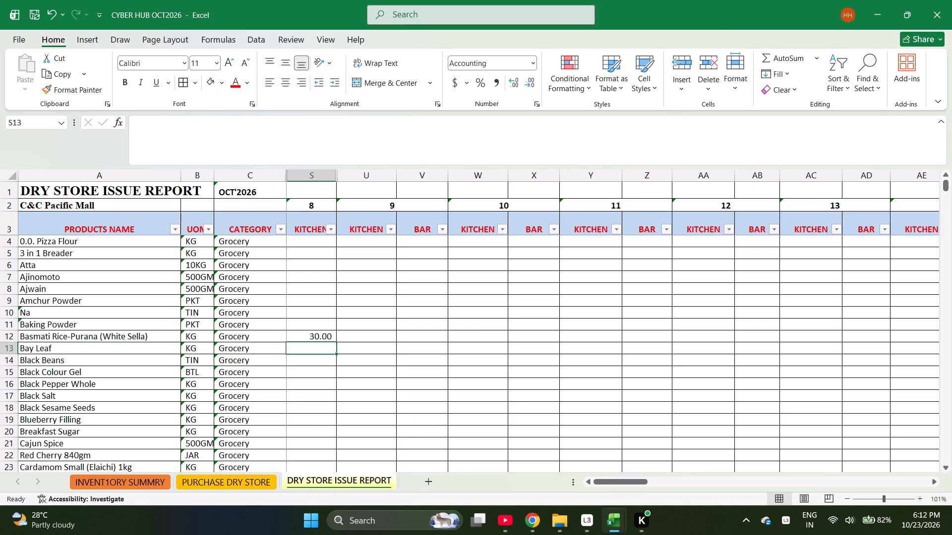
Find Cashew Nuts 4 Pcs (Kaju) by searching for "cash" and enter 2 as its day 8 KITCHEN issue.
key("ctrl+f")
type("cash")
key("Return")
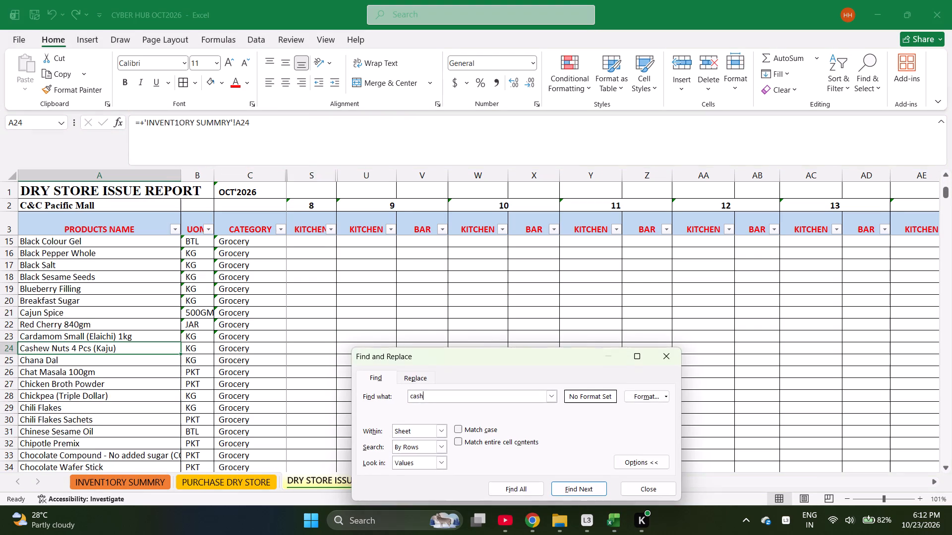
key("Escape")
key("Right")
key("Right")
key("Right")
key("2")
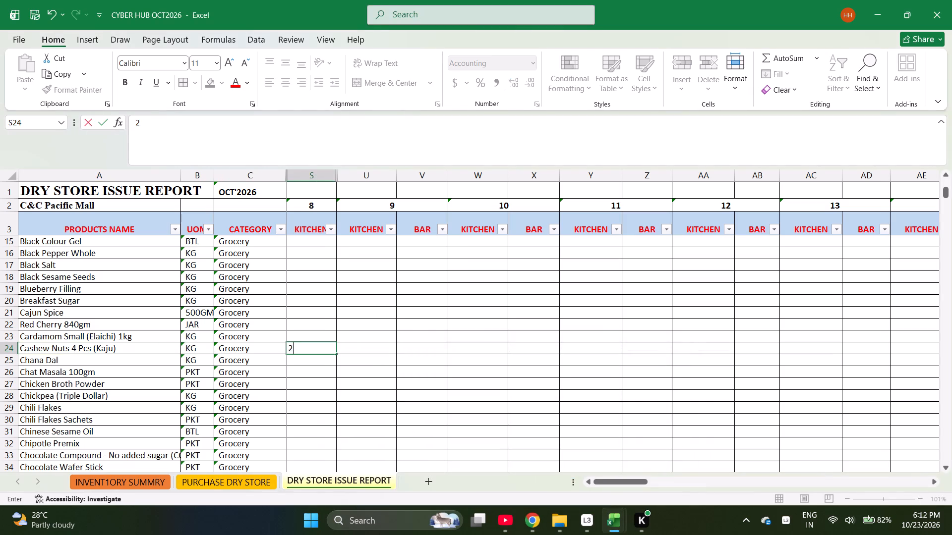
key("Return")
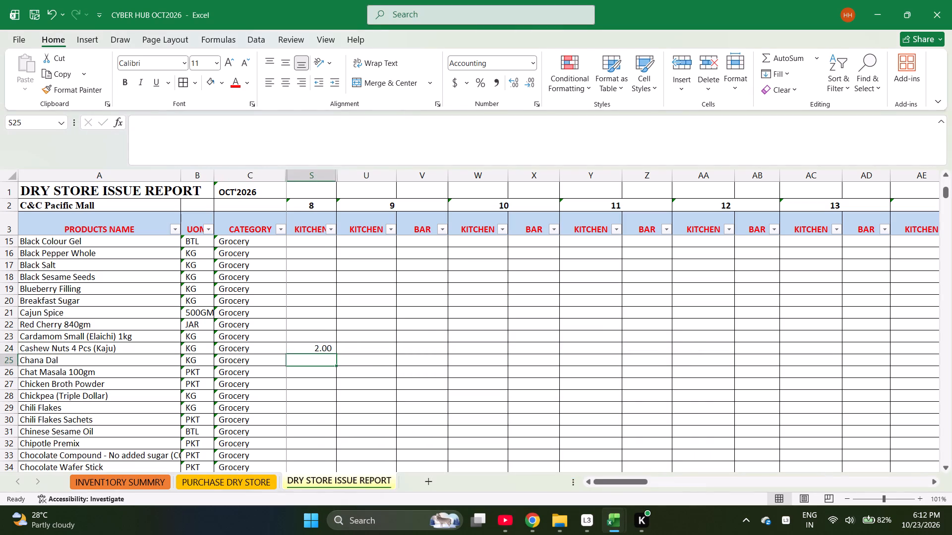
Find Deggi Mirch Powder by searching for "degg" and enter 2 as its day 8 KITCHEN issue, correcting it to 3.
key("ctrl+f")
type("degg")
key("Return")
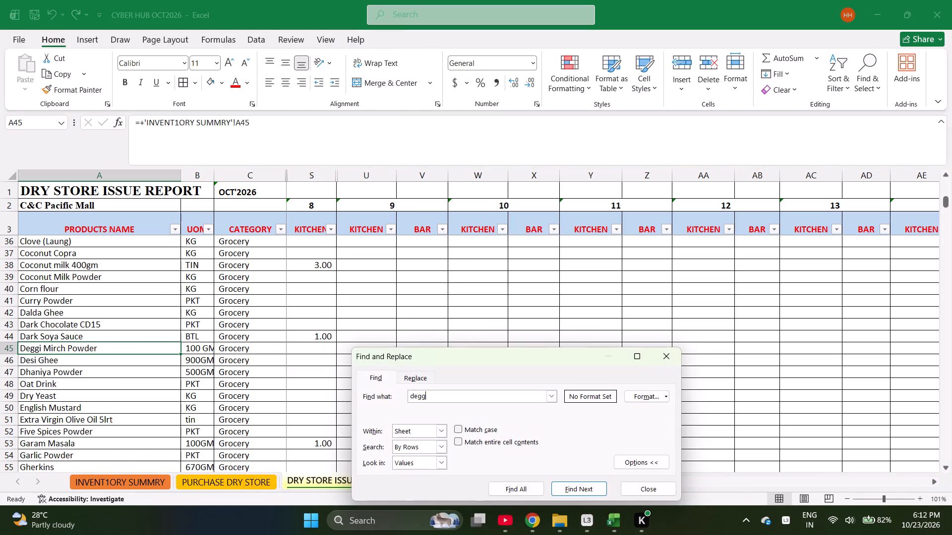
key("Escape")
key("Right")
key("Right")
key("Right")
key("2")
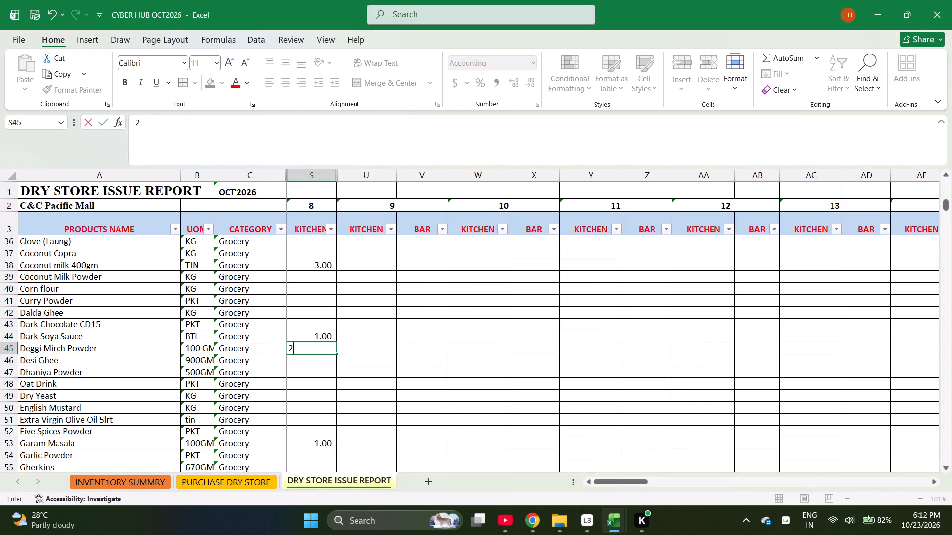
key("Return")
key("ctrl+f")
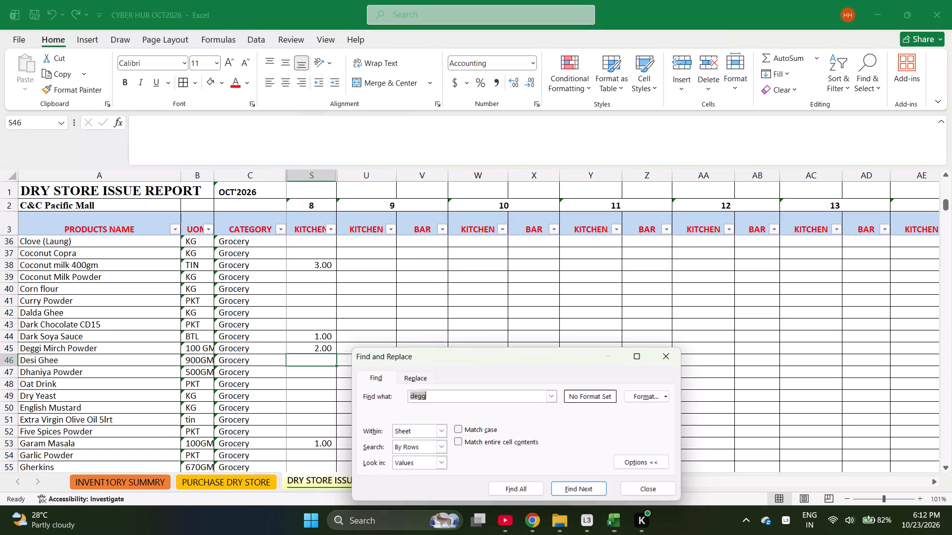
key("grave")
key("Escape")
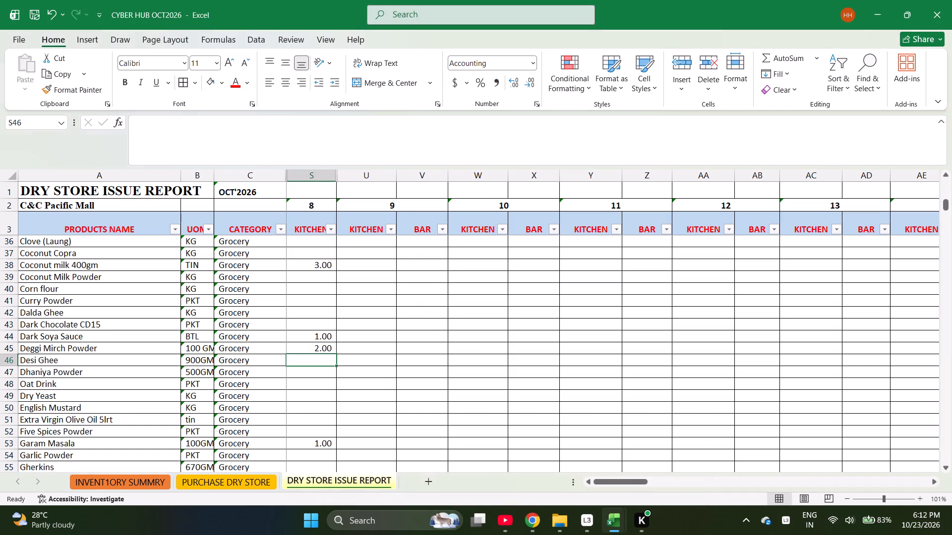
key("Up")
key("3")
key("Return")
Find Kewra Water 250ml by searching for "kew" and enter 1 as its day 8 KITCHEN issue.
key("ctrl+f")
type("kew")
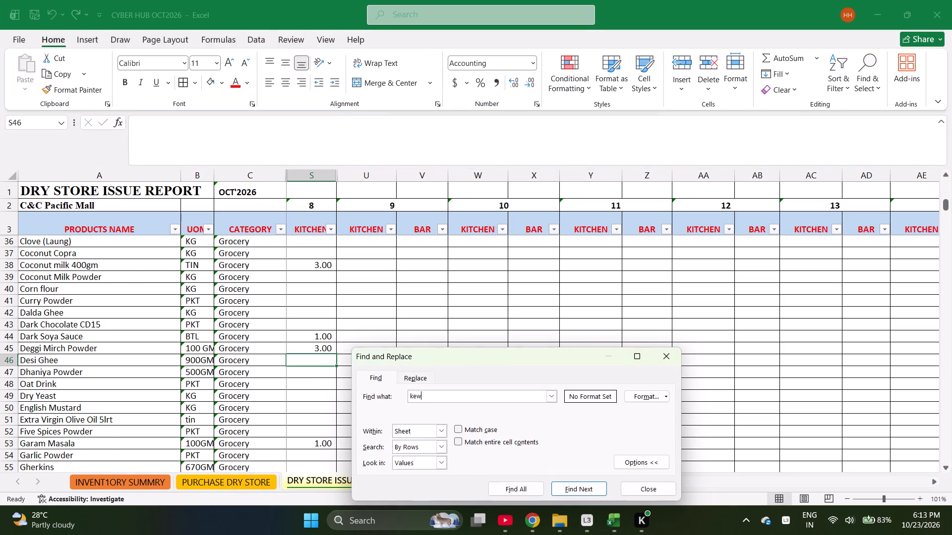
key("Return")
key("Escape")
key("Right")
key("Right")
key("Right")
key("1")
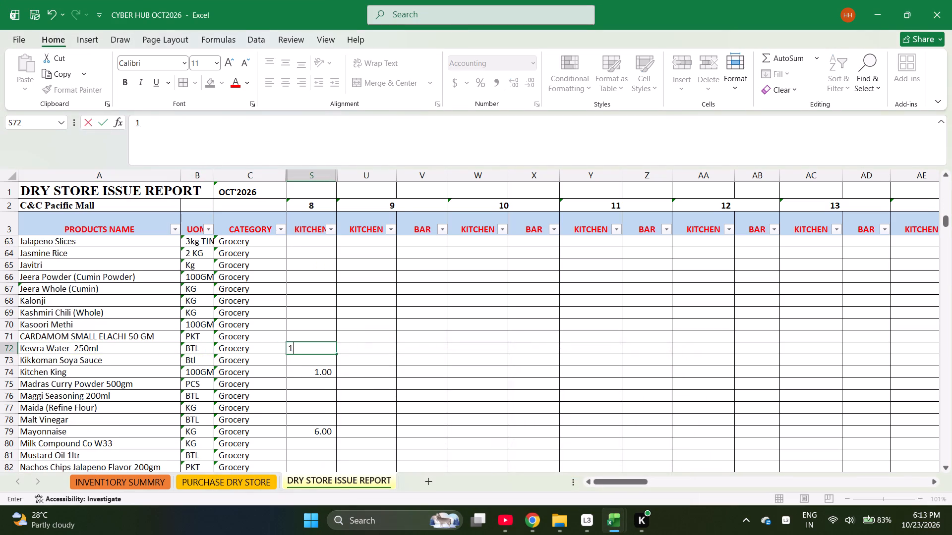
key("Return")
Find Peri Peri Premix by searching for "peri peri" and enter 1 as its day 8 KITCHEN issue.
key("ctrl+f")
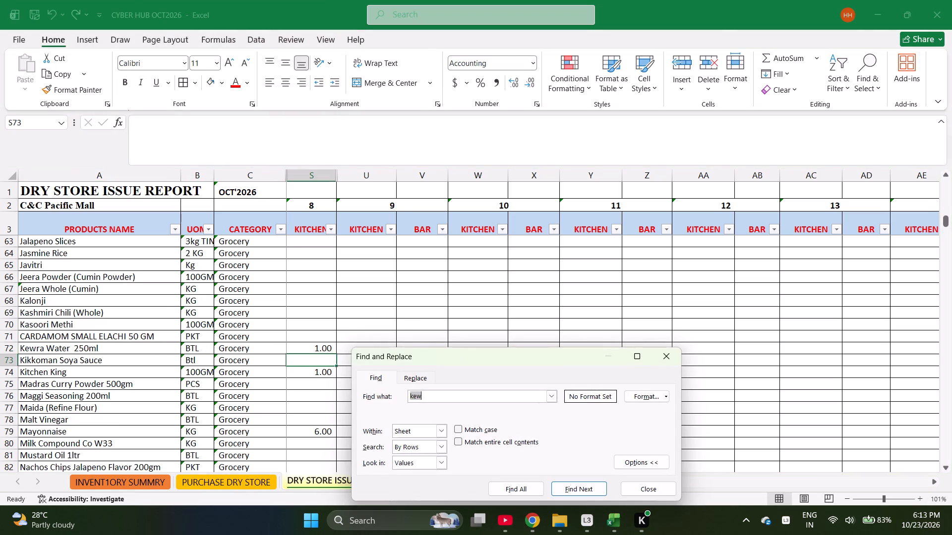
type("peri [")
key("BackSpace")
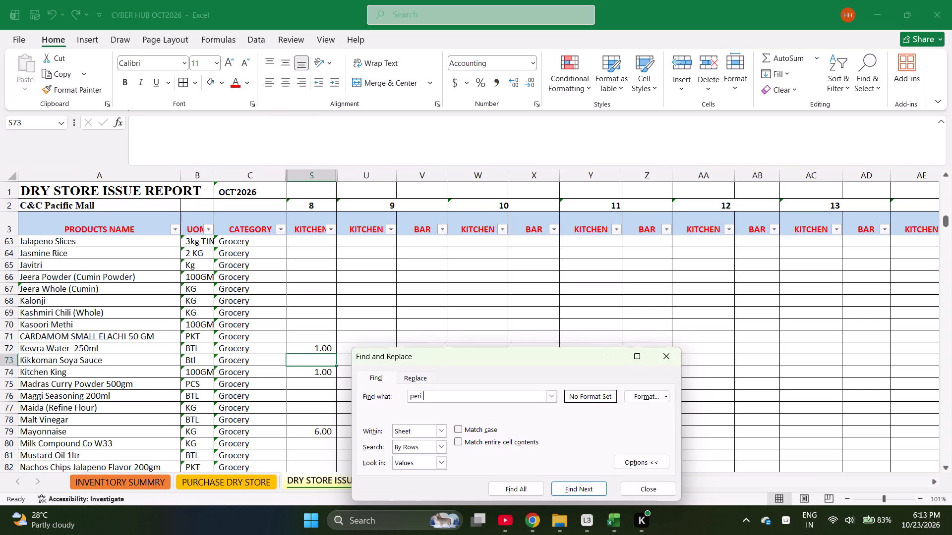
type("pw")
key("BackSpace")
type("eri")
key("Return")
key("Escape")
key("Right")
key("Right")
key("Right")
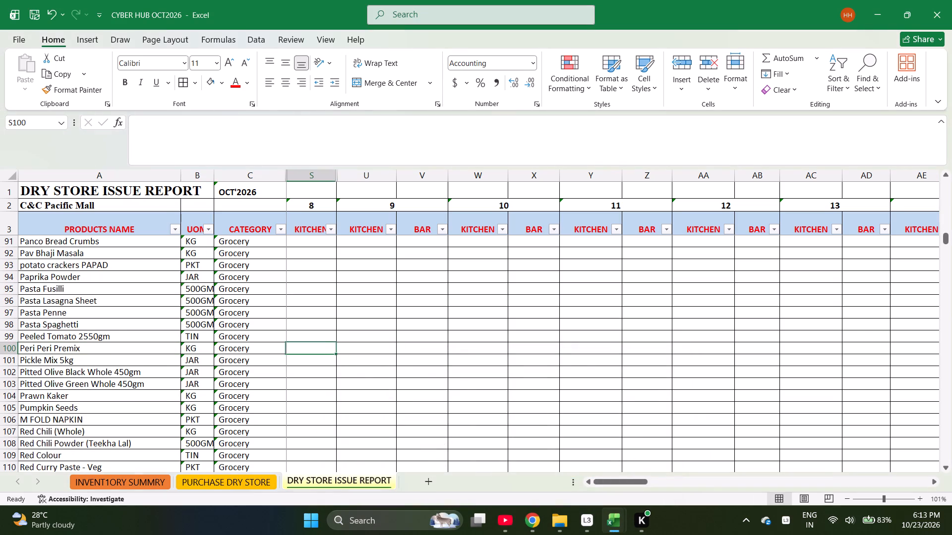
key("1")
key("Return")
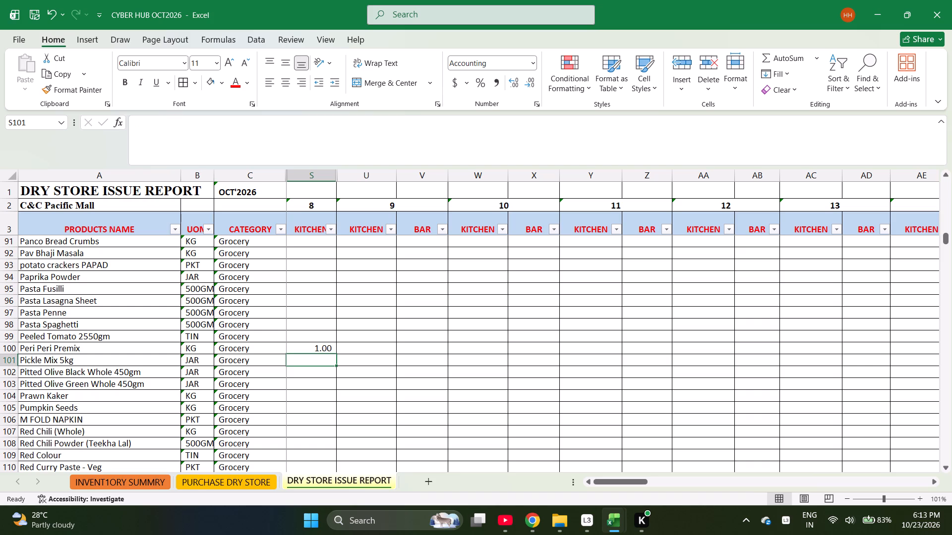
Find RAJMA by searching for "rajma" and enter 5 as its day 8 KITCHEN issue.
key("ctrl+f")
type("rajma")
key("Return")
key("Escape")
key("Right")
key("Right")
key("Right")
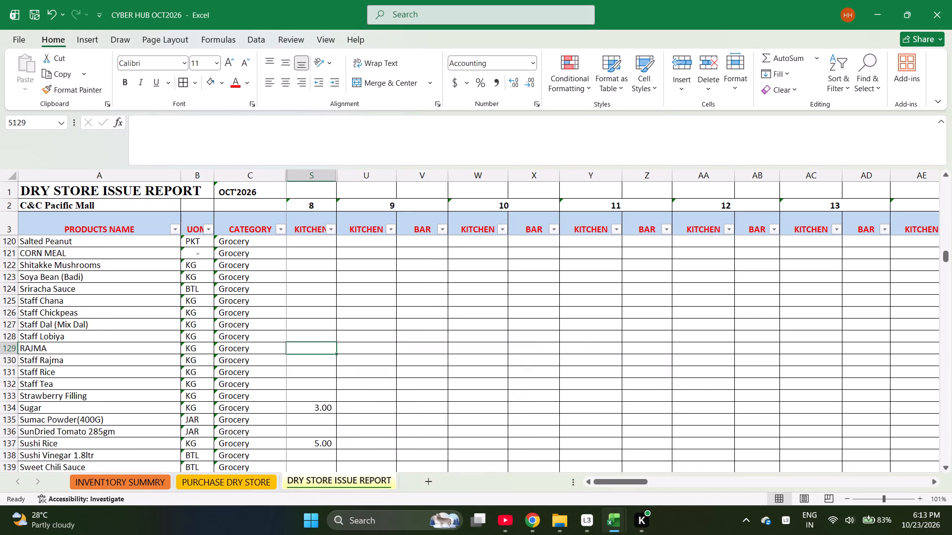
key("5")
key("Return")
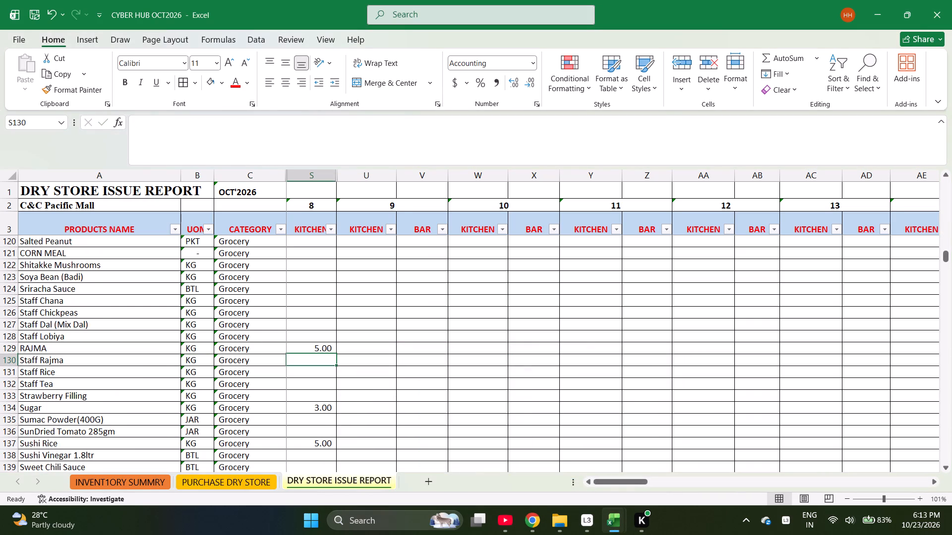
Find Tomato Puree by searching for "puree" and enter 1 as its day 8 KITCHEN issue.
key("ctrl+f")
type("puree")
key("Return")
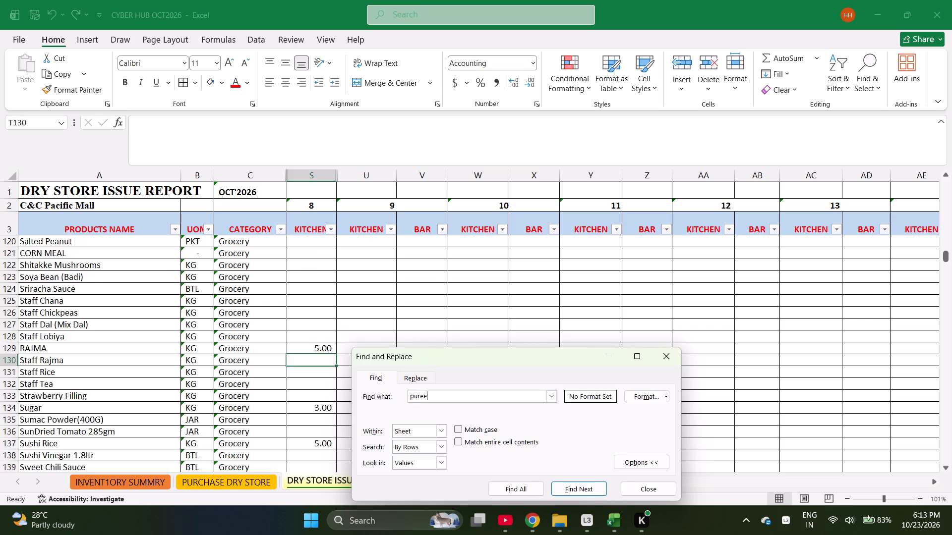
key("Escape")
key("Right")
key("Right")
key("Right")
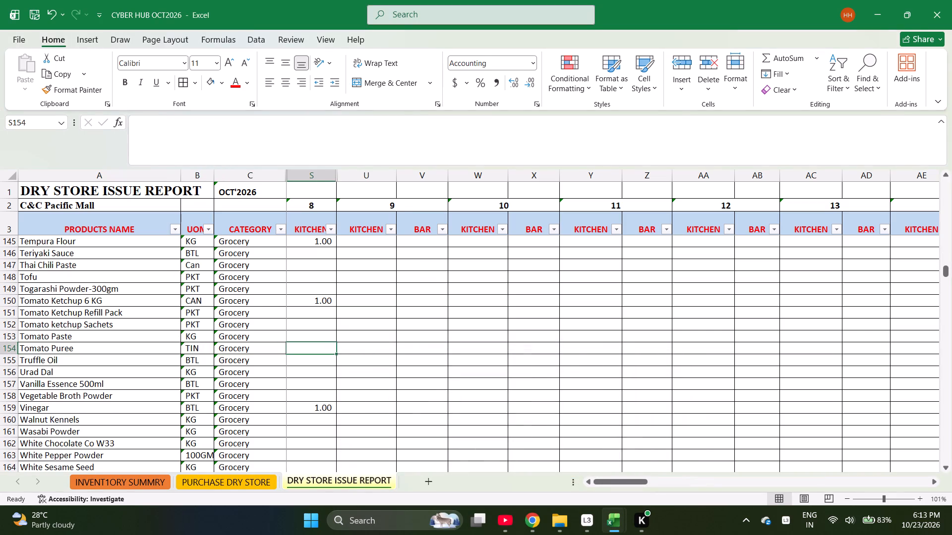
key("1")
key("Return")
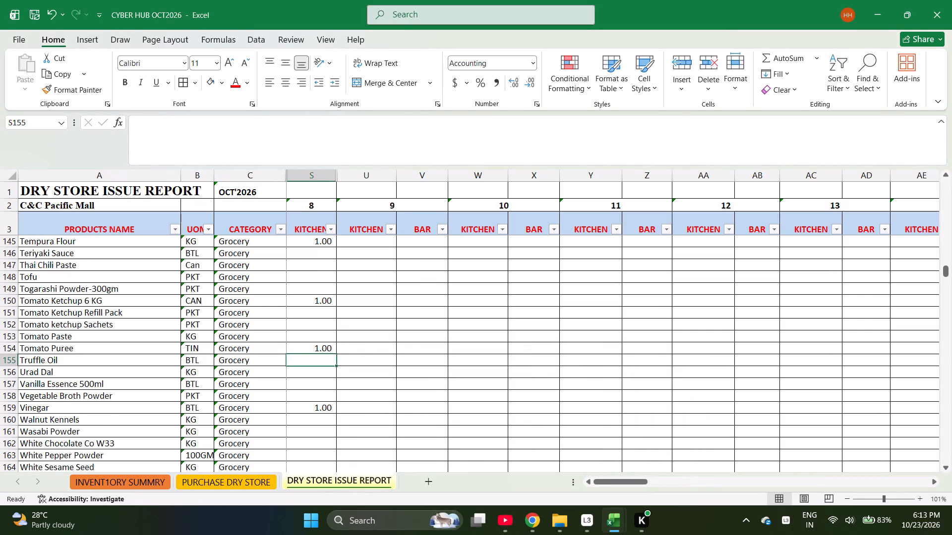
Search for "staff ch" and enter 3 as the day 8 KITCHEN issue of Staff Chickpeas, just below Staff Chana.
key("ctrl+f")
type("staff ch")
key("Return")
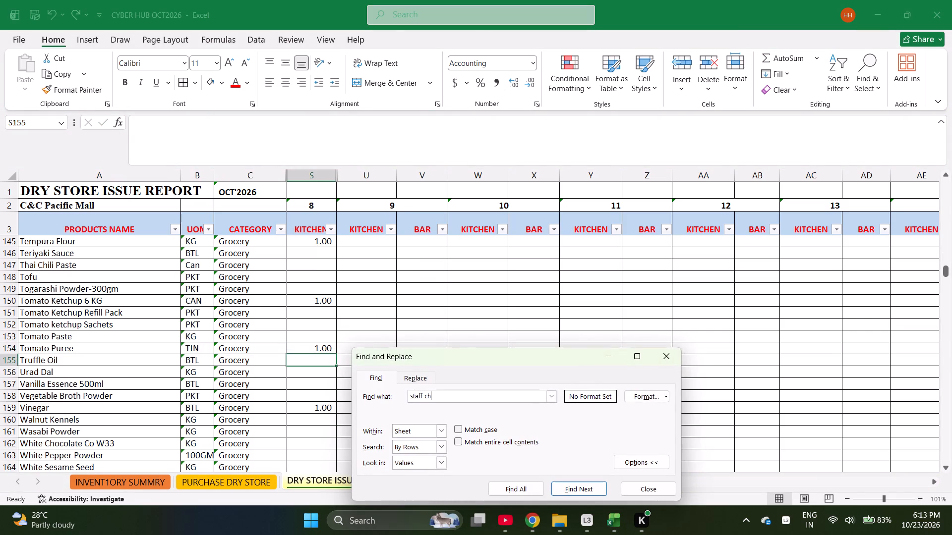
key("Escape")
key("Right")
key("Right")
key("Right")
key("Return")
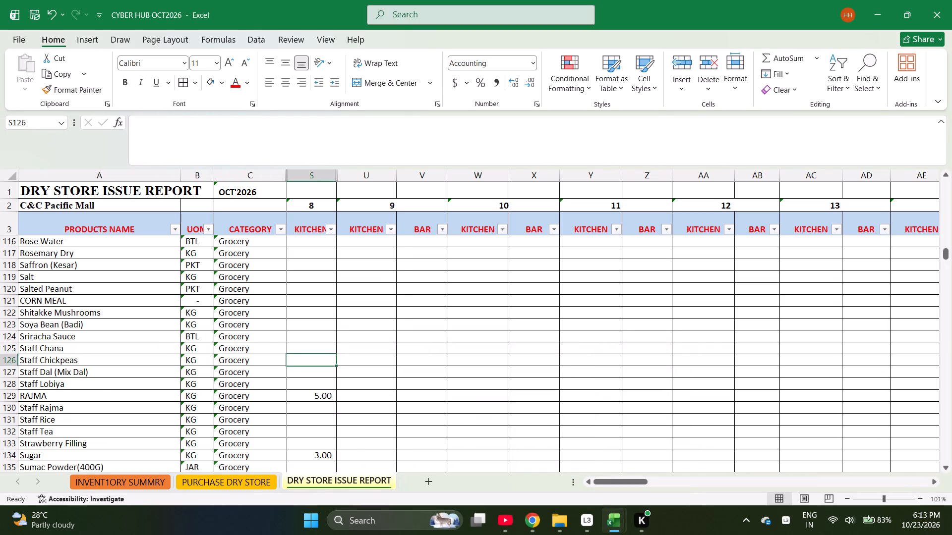
key("3")
key("Return")
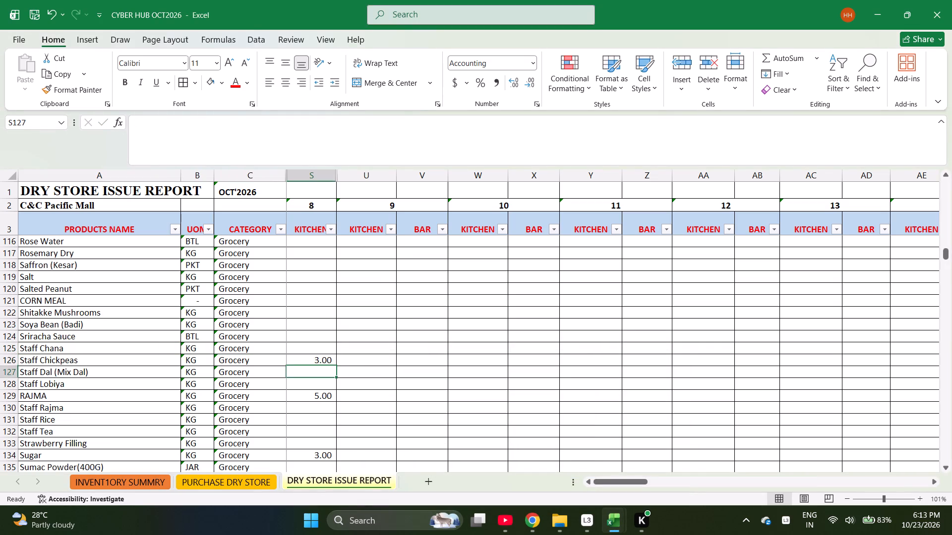
Search for "oreg" and enter 1 as the day 8 KITCHEN issue of Oregano Spice Sprinkles, just below Oregano Dry.
key("ctrl+f")
type("oreg")
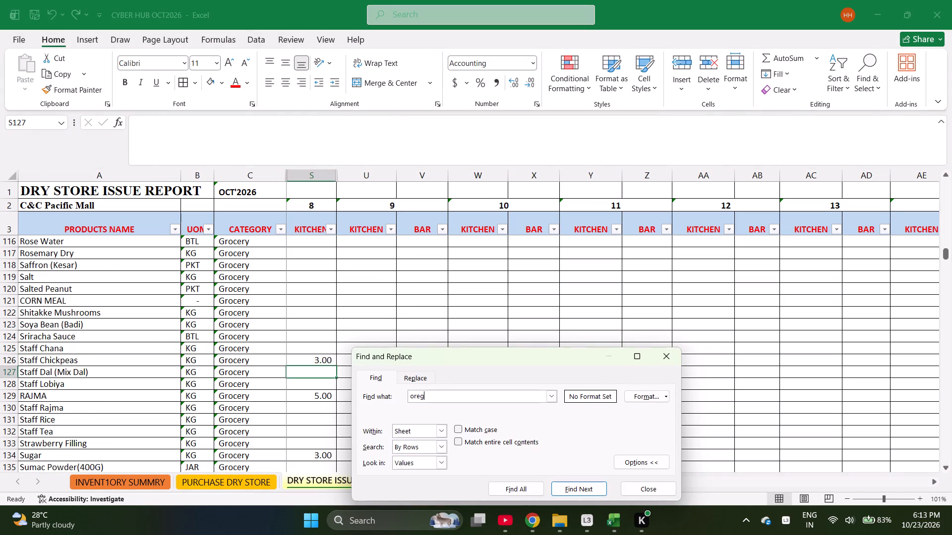
key("Return")
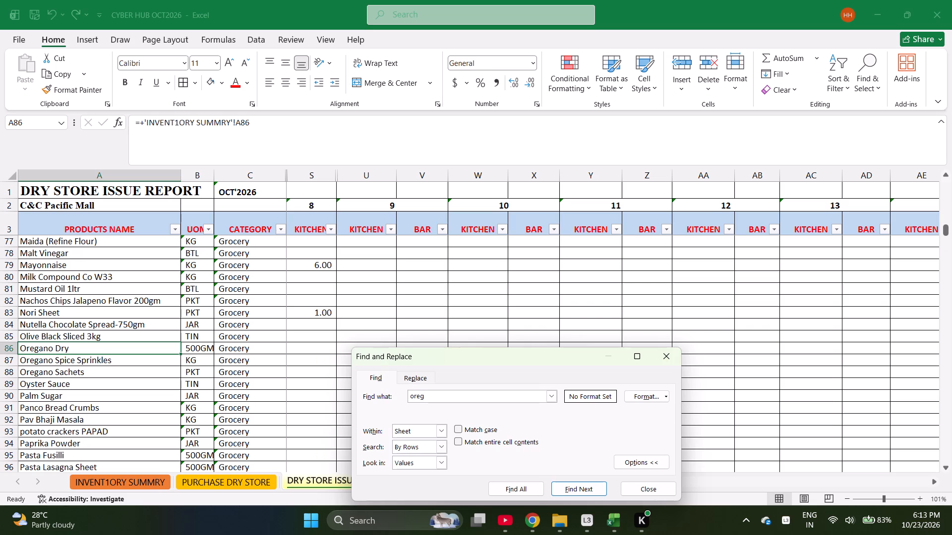
key("Escape")
key("Right")
key("Right")
key("Right")
key("Return")
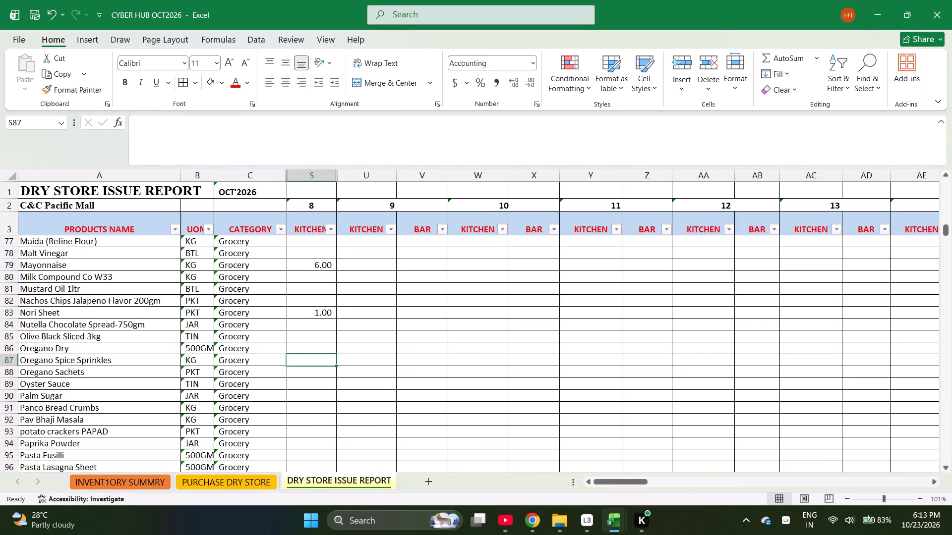
key("1")
key("Return")
Find Maida (Refine Flour) by searching for "maida" and enter 60 as its day 8 KITCHEN issue.
key("ctrl+f")
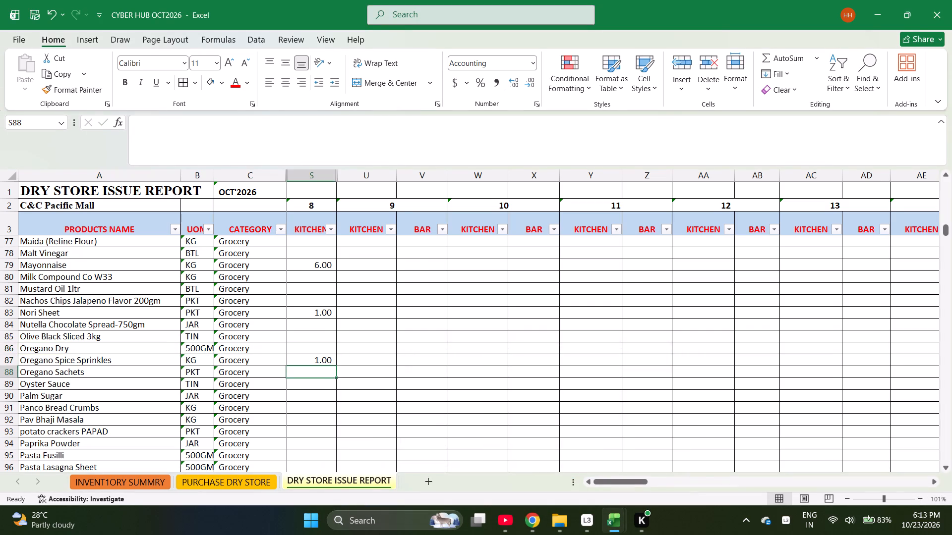
type("maida")
key("Return")
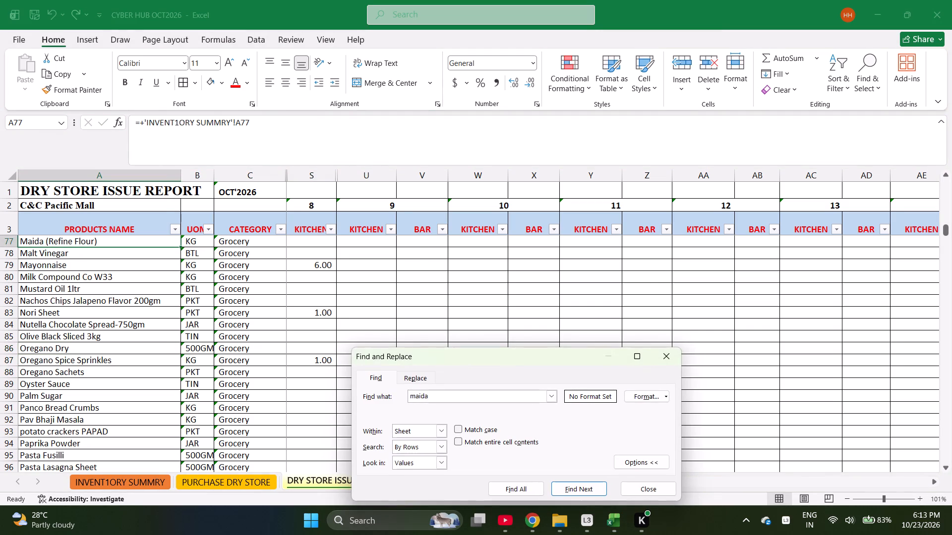
key("Escape")
key("Right")
key("Right")
key("Right")
type("60")
key("Return")
Find Sumac Powder(400G) by searching for "sumac" and enter 1 as its day 8 KITCHEN issue.
key("ctrl+f")
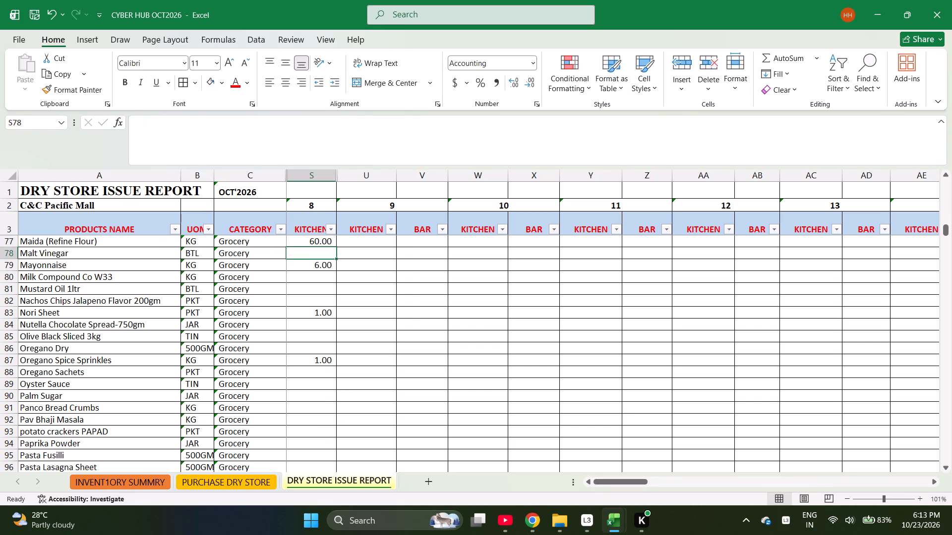
type("sumac")
key("Return")
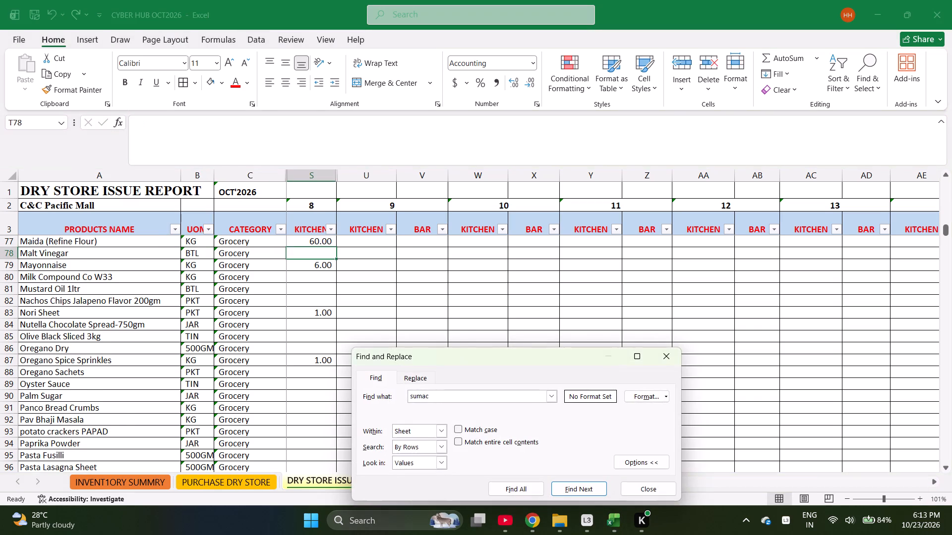
key("Escape")
key("Right")
key("Right")
key("Right")
key("1")
key("Return")
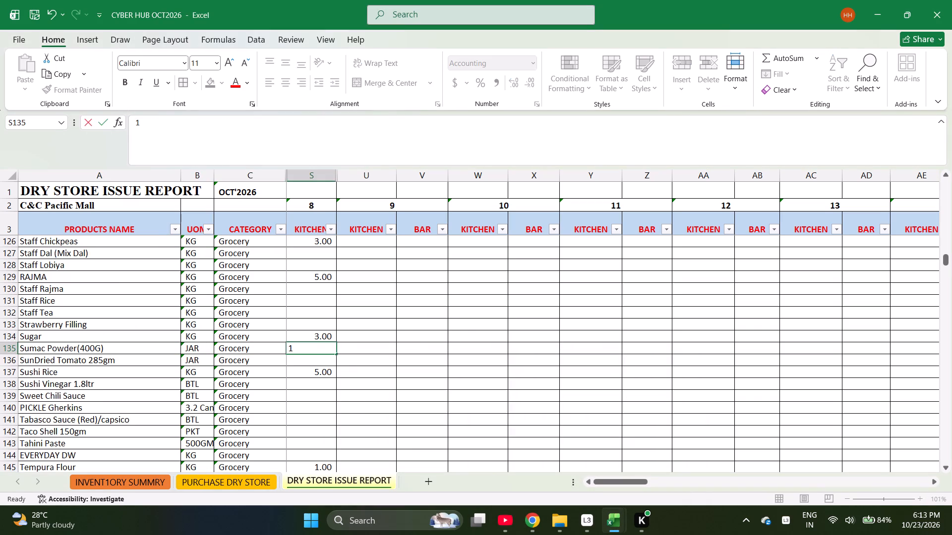
Find Zatar (400G) by searching for "zata" and enter 1 as its day 8 KITCHEN issue.
key("ctrl+f")
type("zata")
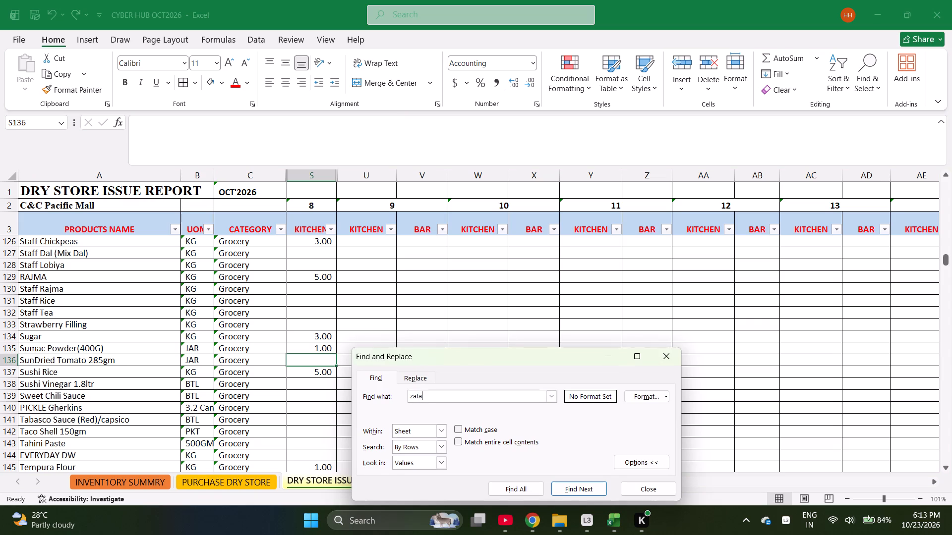
key("Return")
key("Escape")
key("Right")
key("Right")
key("Right")
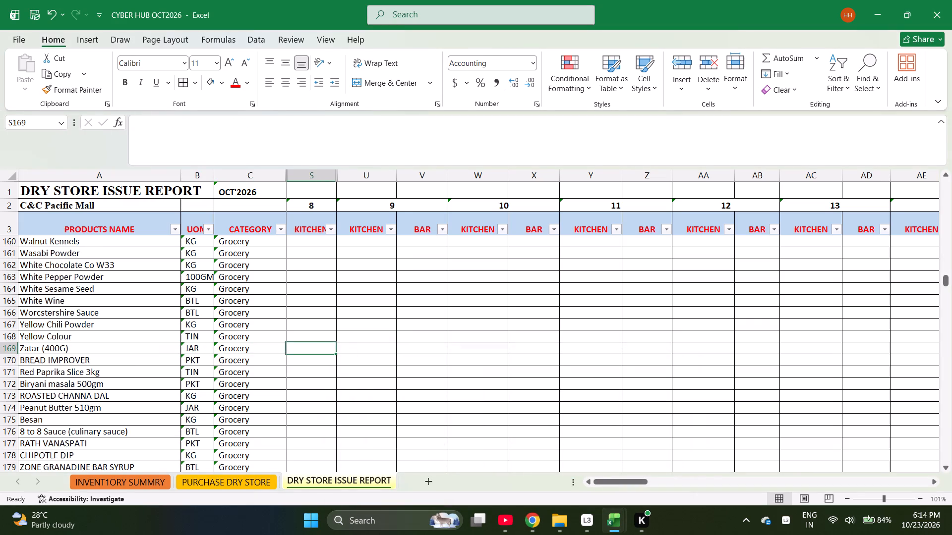
key("1")
key("Return")
Find Nachos Chips Jalapeno Flavor 200gm by searching for "nachos" and enter 1 as its day 8 KITCHEN issue, correcting it to 6.
key("ctrl+f")
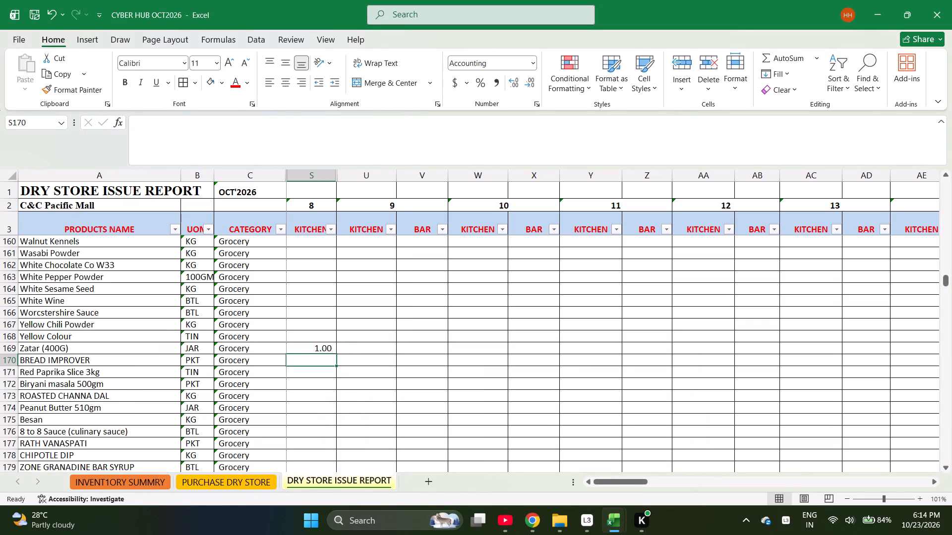
type("nac")
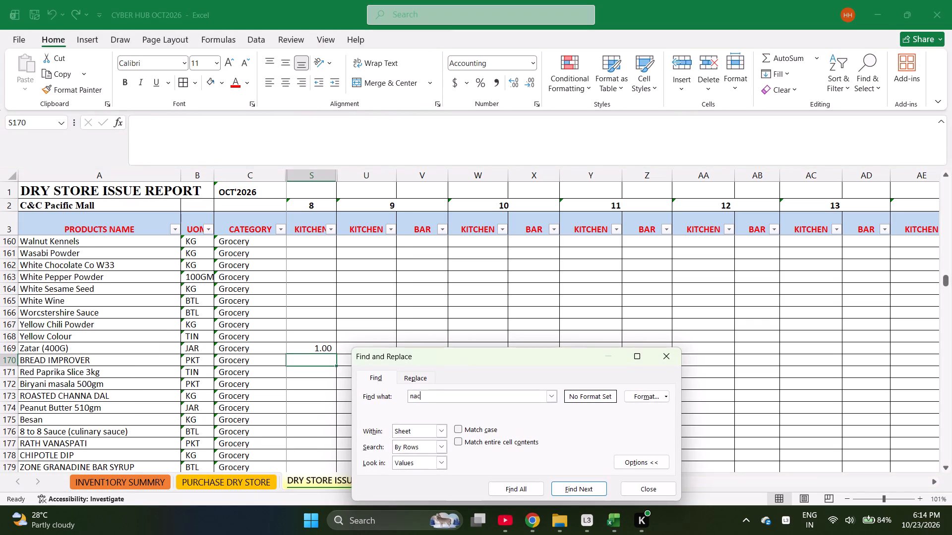
type("hos")
key("Return")
key("Escape")
key("Right")
key("Right")
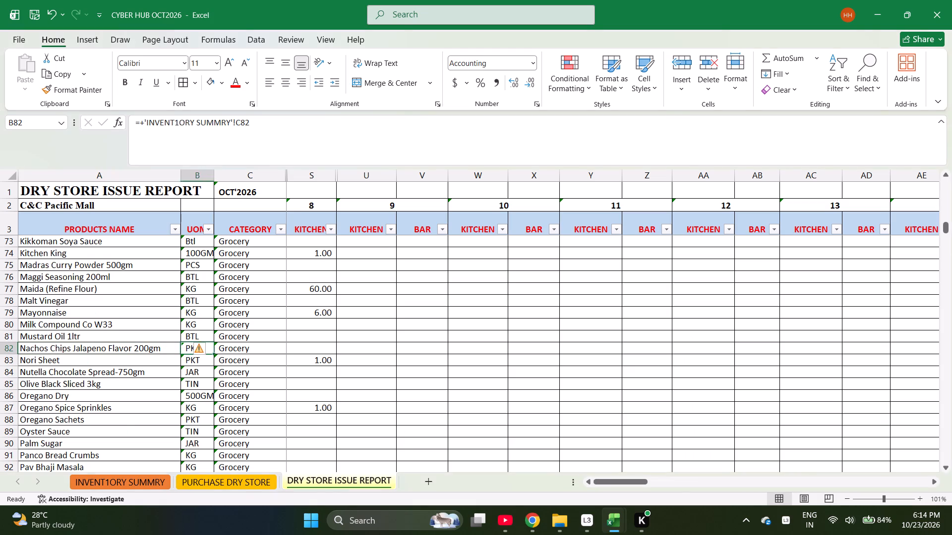
key("Right")
key("1")
key("Return")
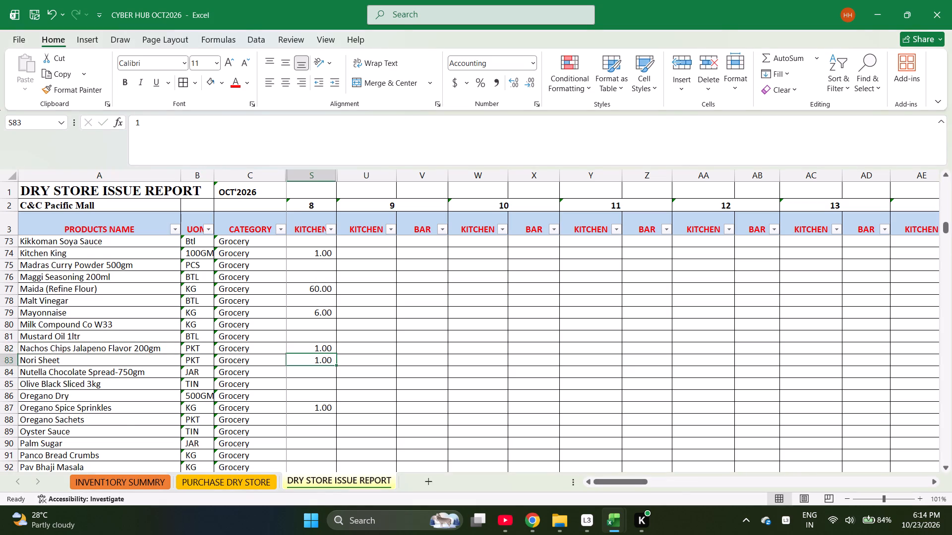
key("Up")
key("6")
key("Return")
Find Refined Oil (Soya) 13kg by searching for "ref" and enter 1 as its day 8 KITCHEN issue.
key("ctrl+f")
type("ref")
key("Return")
key("Escape")
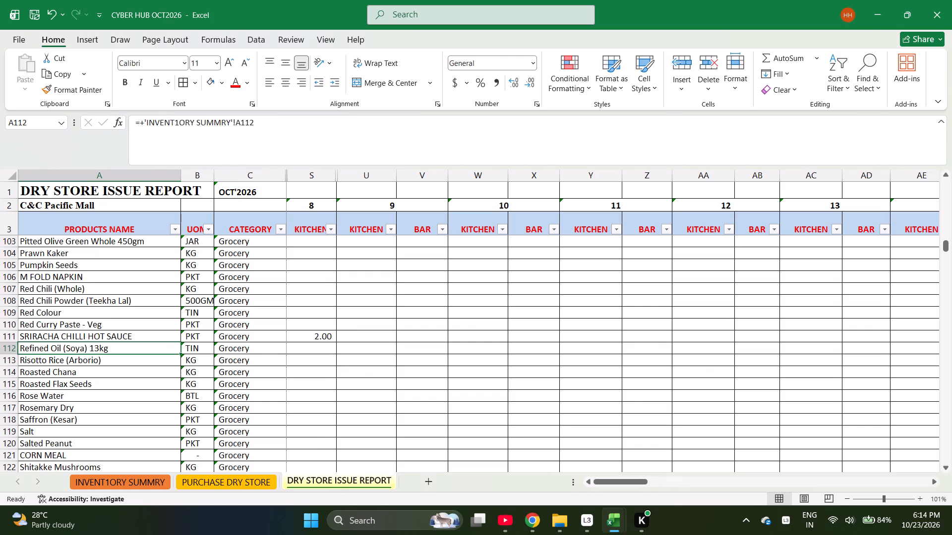
key("Right")
key("Right")
key("Right")
key("1")
key("Return")
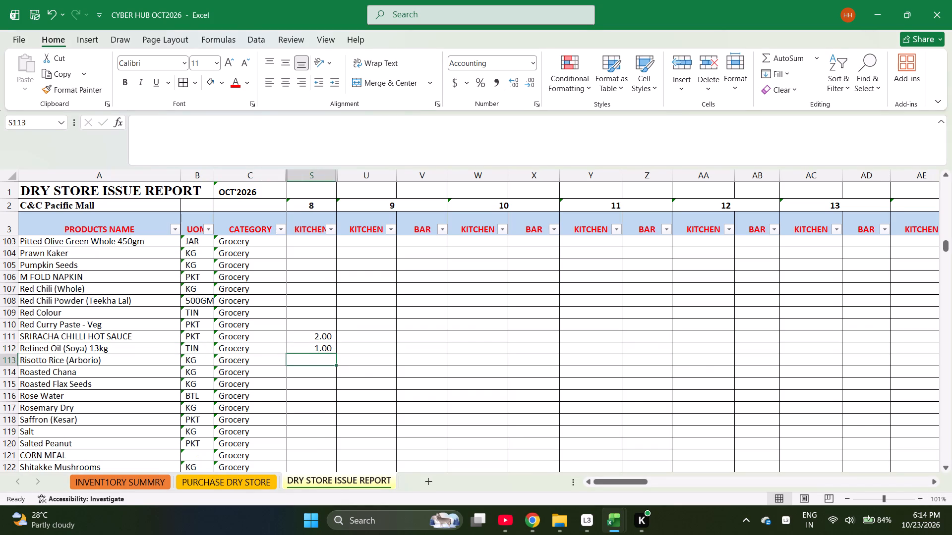
Search for "panco" and move from Panco Bread Crumbs down to the potato crackers PAPAD row.
key("ctrl+f")
type("panco")
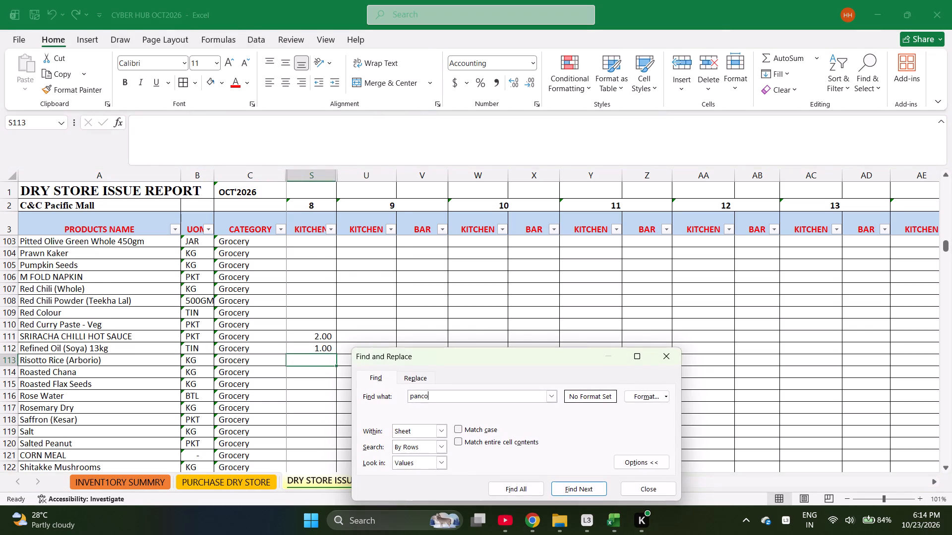
key("Return")
key("Escape")
key("Down")
key("Down")
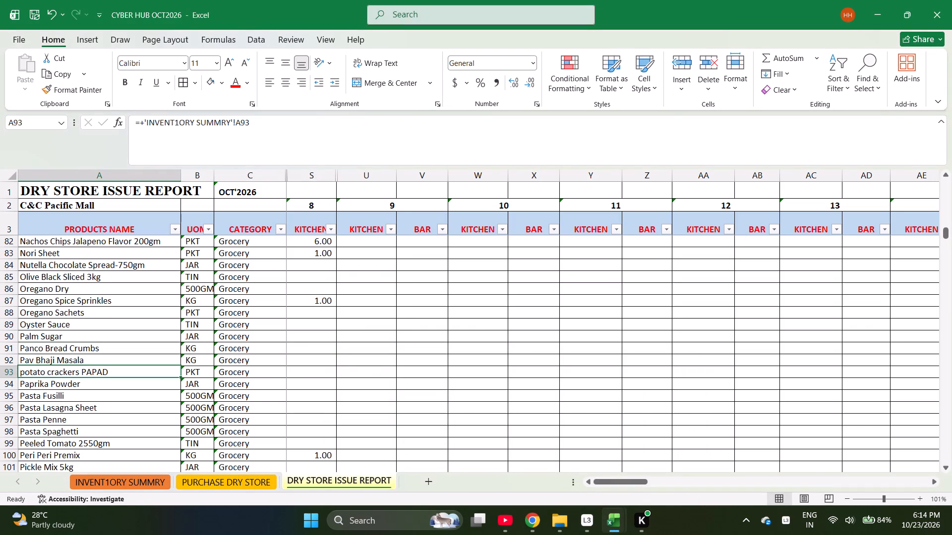
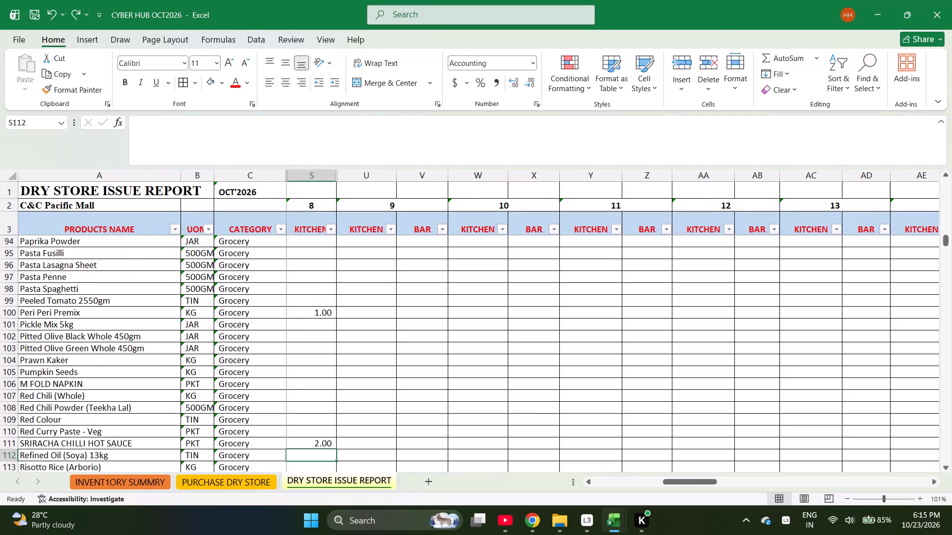
Redo the undone day 8 KITCHEN entry of 1 for Refined Oil (Soya) 13kg.
key("ctrl+y")
key("ctrl+g")
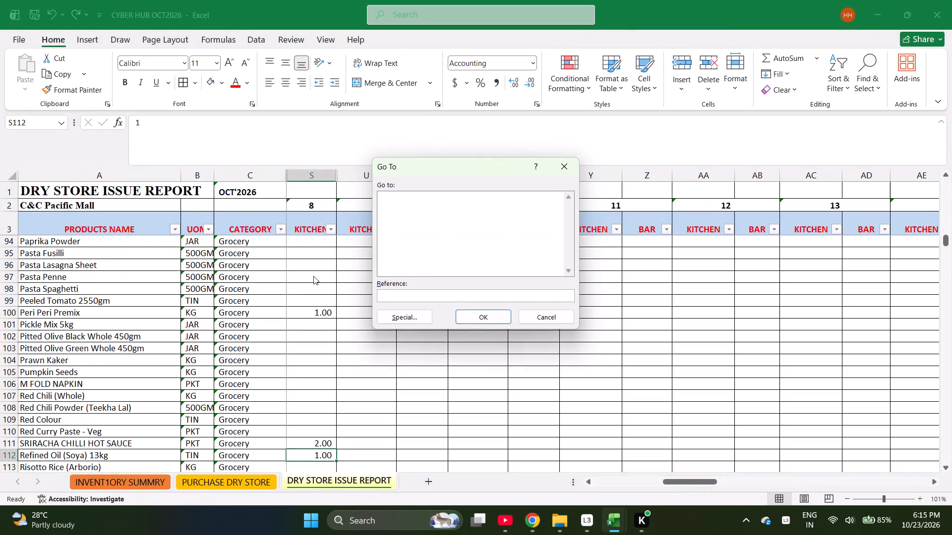
key("Escape")
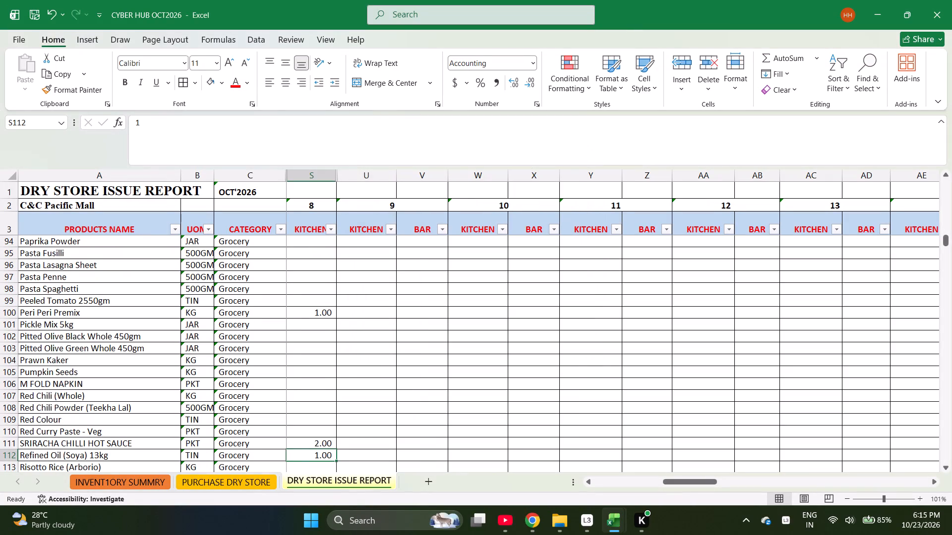
Find Panco Bread Crumbs by searching for "panco" and enter 2 as its day 8 KITCHEN issue.
key("ctrl+f")
type("panco")
key("Return")
key("Escape")
key("Right")
key("Right")
key("Right")
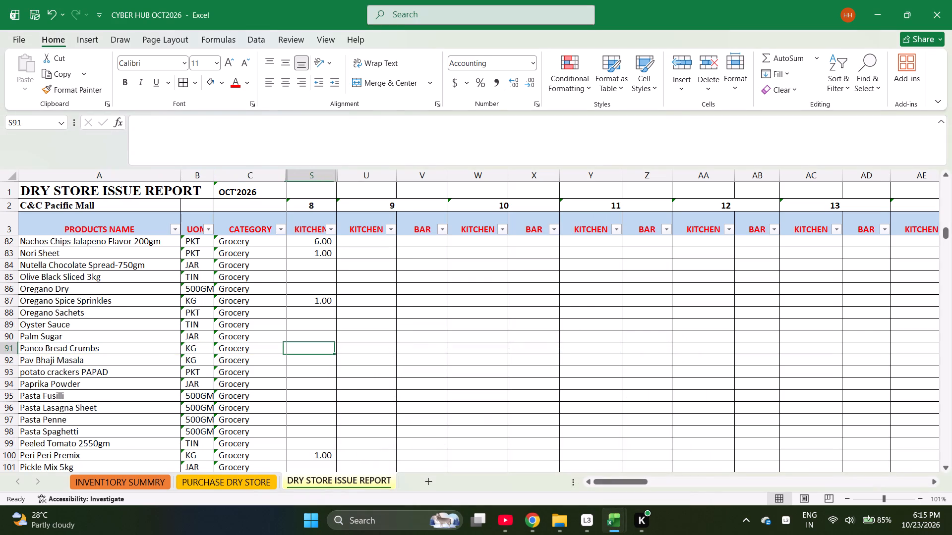
key("2")
key("Return")
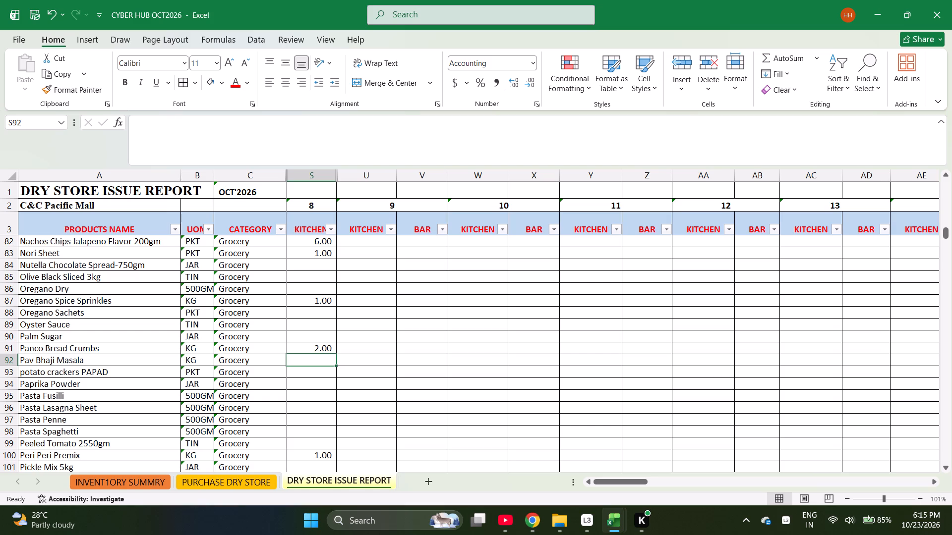
Find Pasta Penne by searching for "pasta p" and enter 5 as its day 8 KITCHEN issue.
key("ctrl+f")
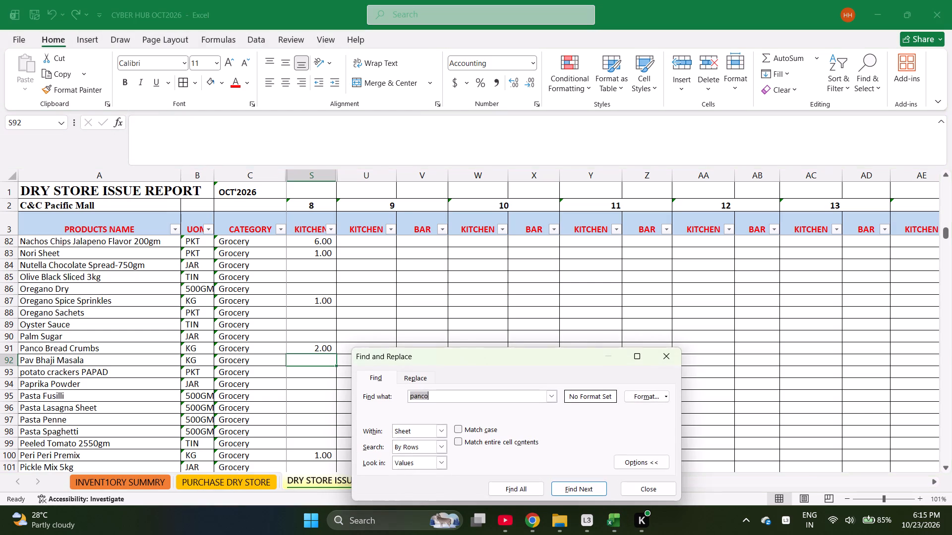
type("pasta p")
key("Return")
key("Escape")
key("Right")
key("Right")
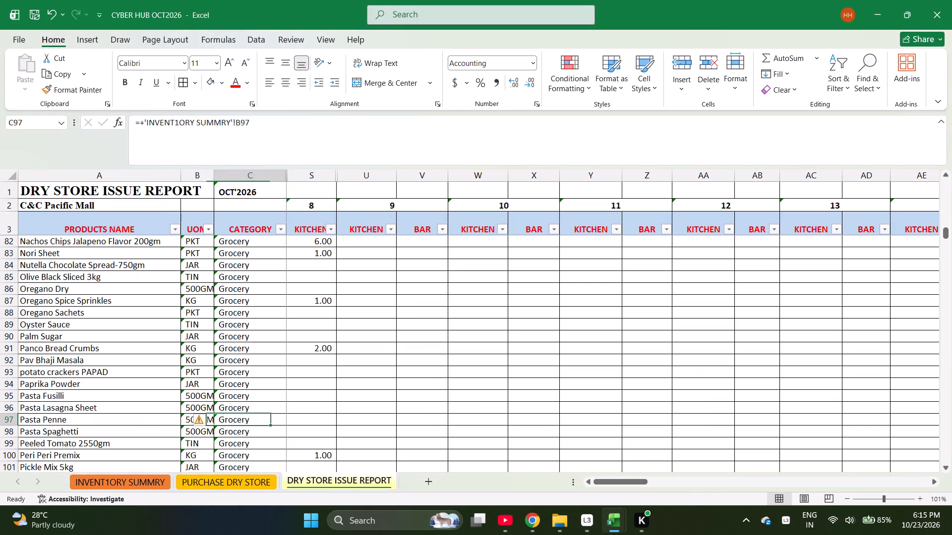
key("Right")
key("5")
key("Return")
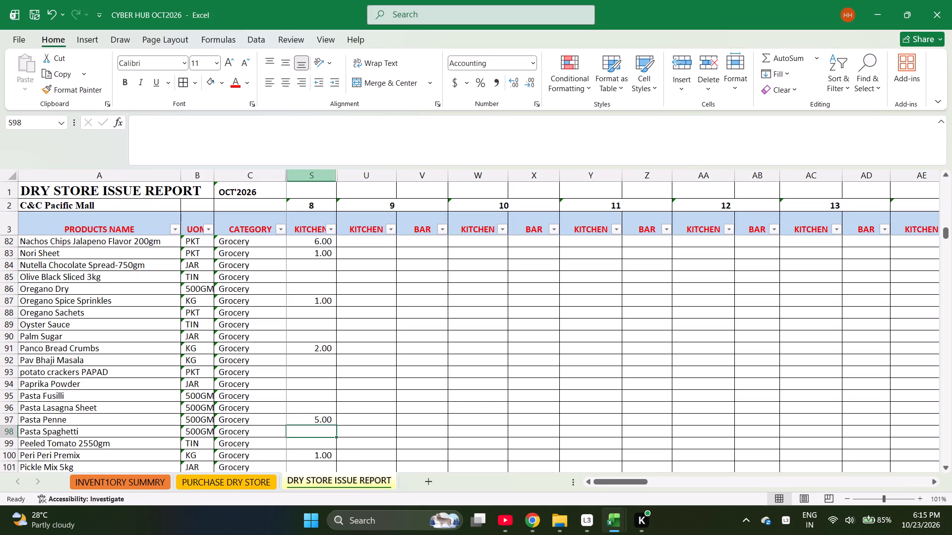
Unhide the day 8 BAR column T and hide the day 8 KITCHEN column S.
left_click_drag(338, 173, 407, 180)
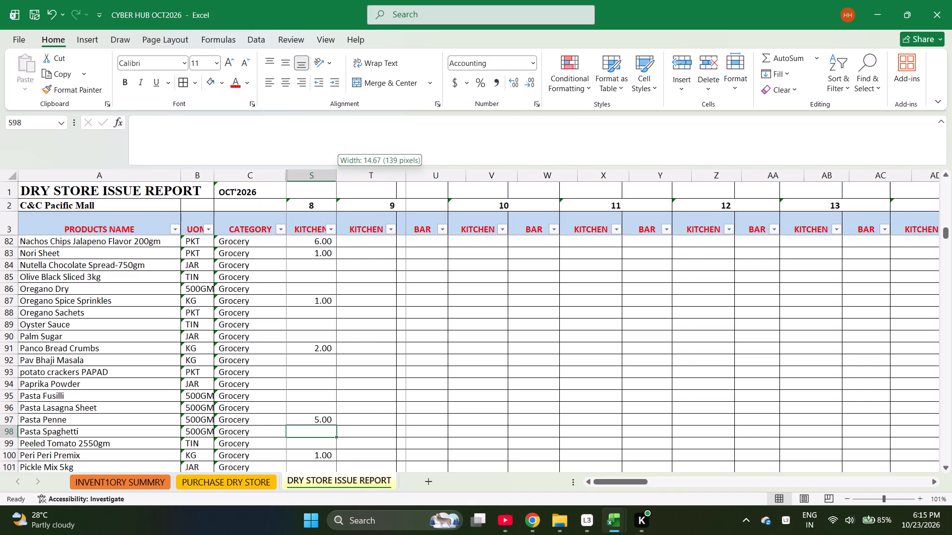
left_click_drag(407, 180, 406, 180)
left_click(318, 281)
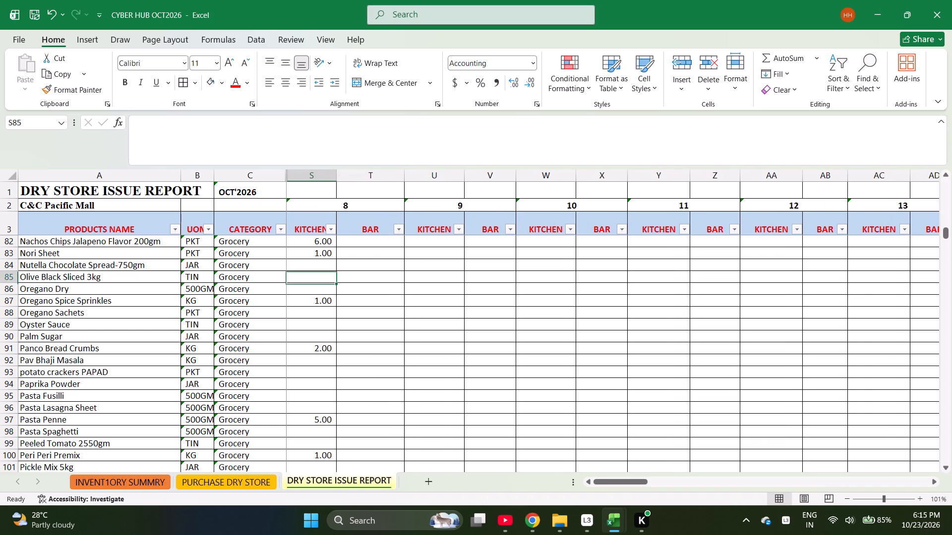
key("ctrl+0")
key("Right")
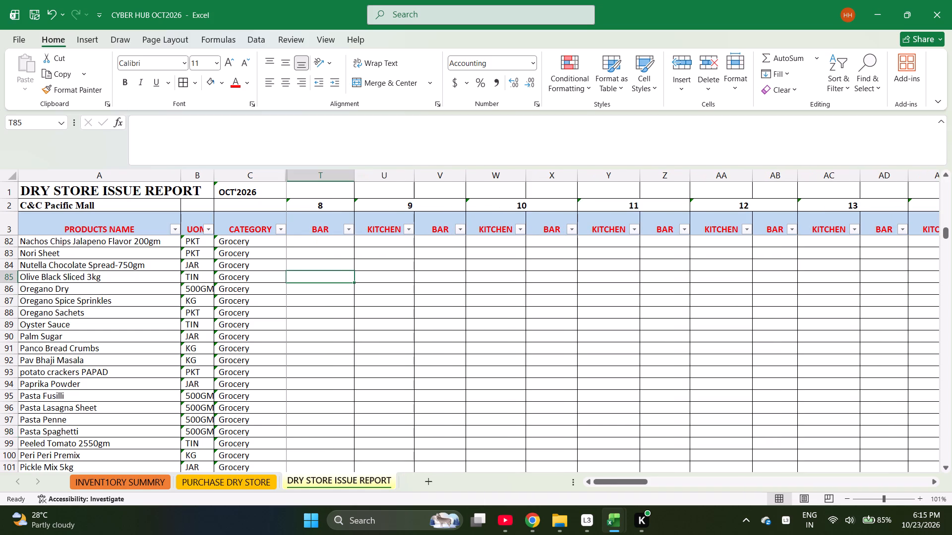
Find Tabasco Sauce (Red)/capsico by searching for "taba" and enter 1 as its day 8 BAR issue.
key("ctrl+f")
type("taba")
key("Return")
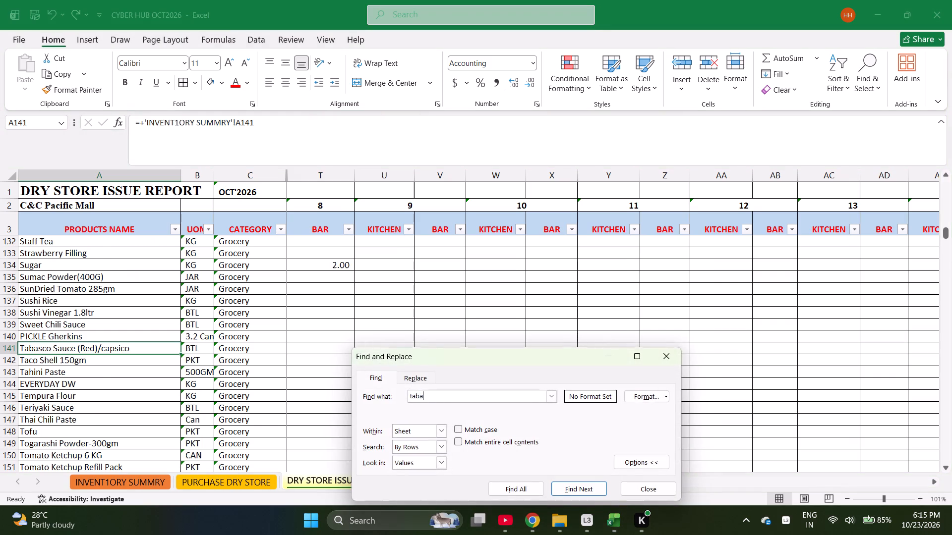
key("Escape")
key("Right")
key("Right")
key("Right")
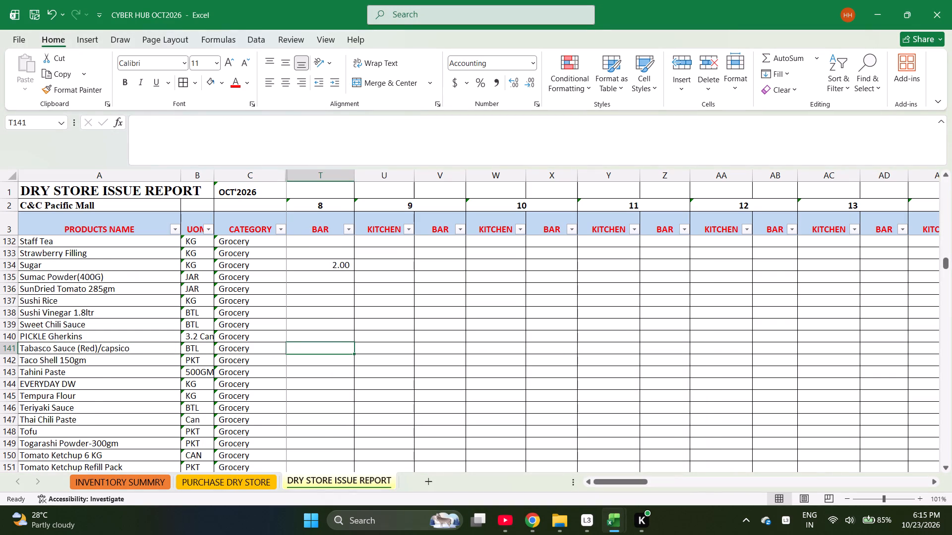
key("1")
key("Return")
Search for "ketch" and enter 1 as the day 8 BAR issue of Tomato Ketchup Refill Pack.
key("ctrl+f")
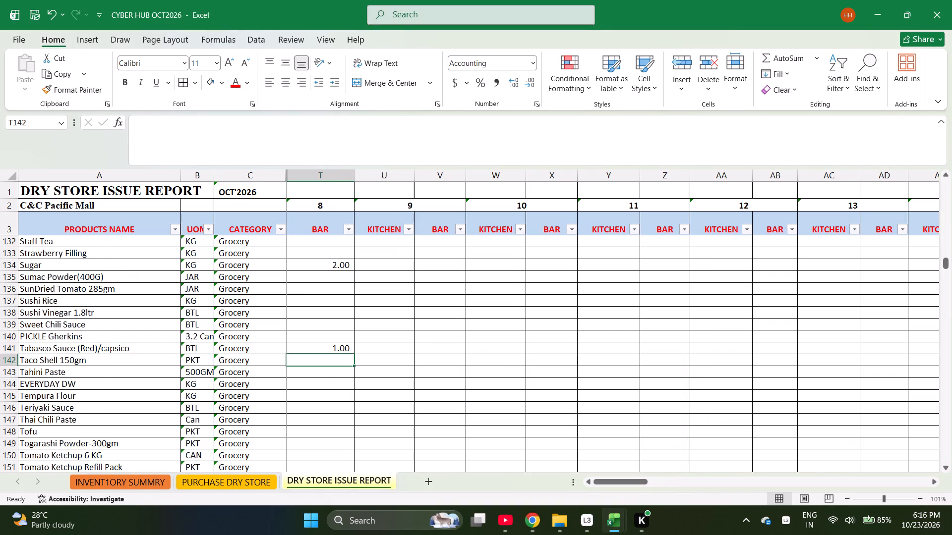
type("ketch")
key("Return")
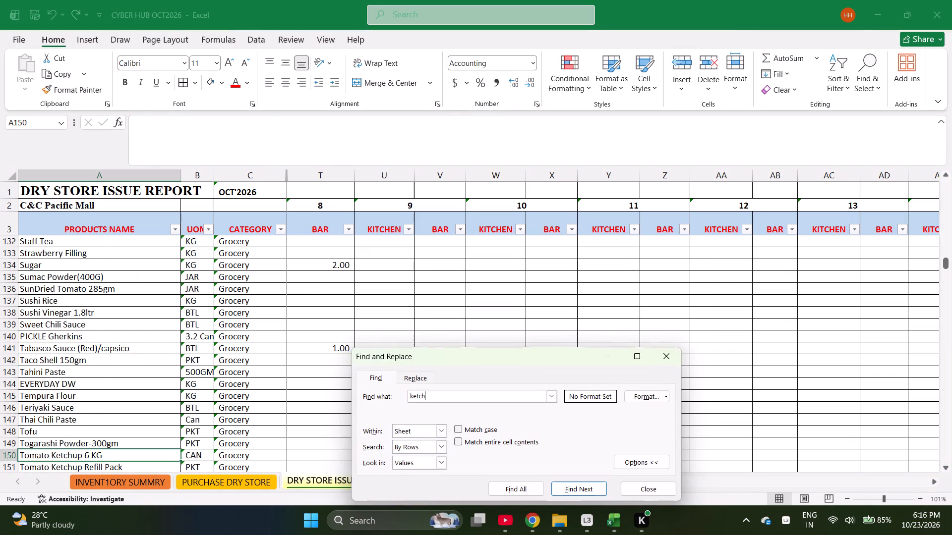
key("Escape")
key("Right")
key("Right")
key("Right")
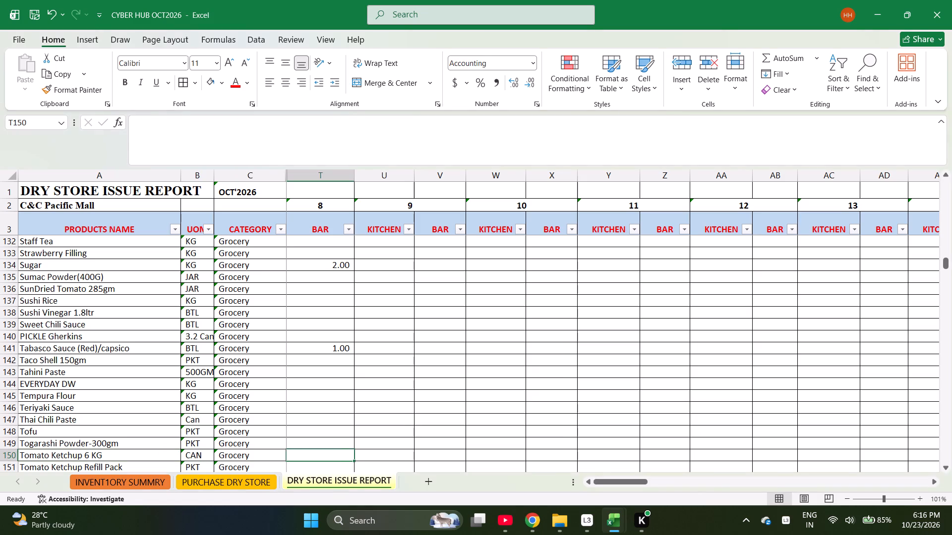
key("Down")
key("1")
key("Return")
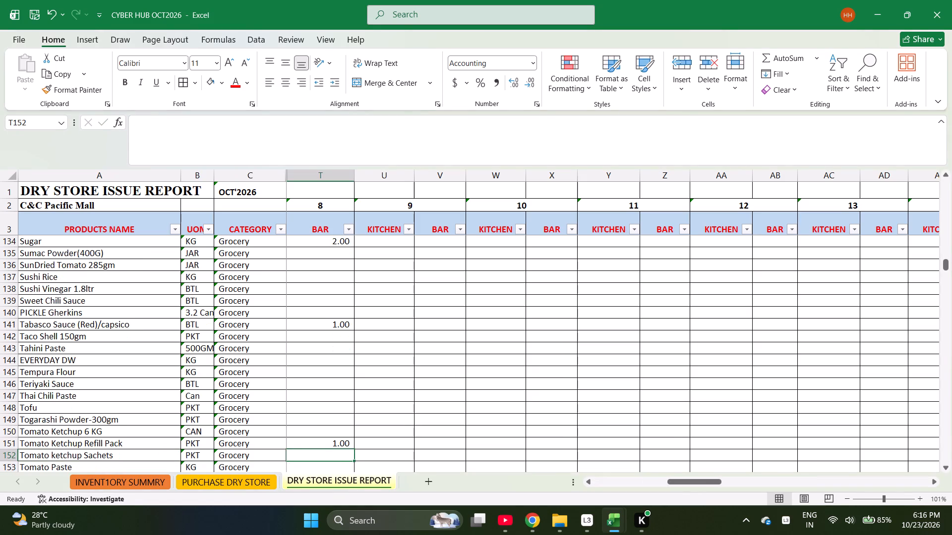
Find Tooth Pick by searching for "tooth" and enter 10 as its day 8 BAR issue.
key("ctrl+f")
type("toth")
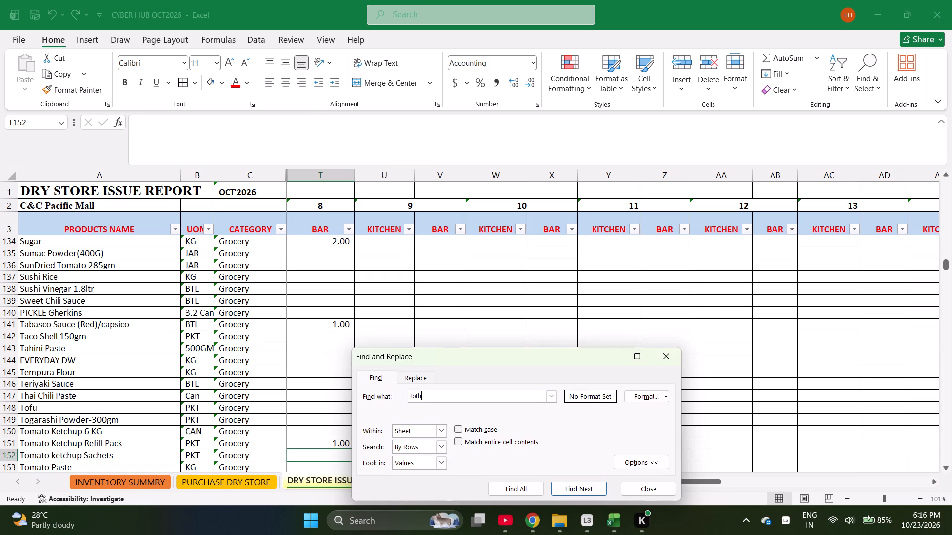
key("Return")
key("Escape")
key("BackSpace")
key("BackSpace")
type("oth")
key("Return")
key("Escape")
key("Right")
key("Right")
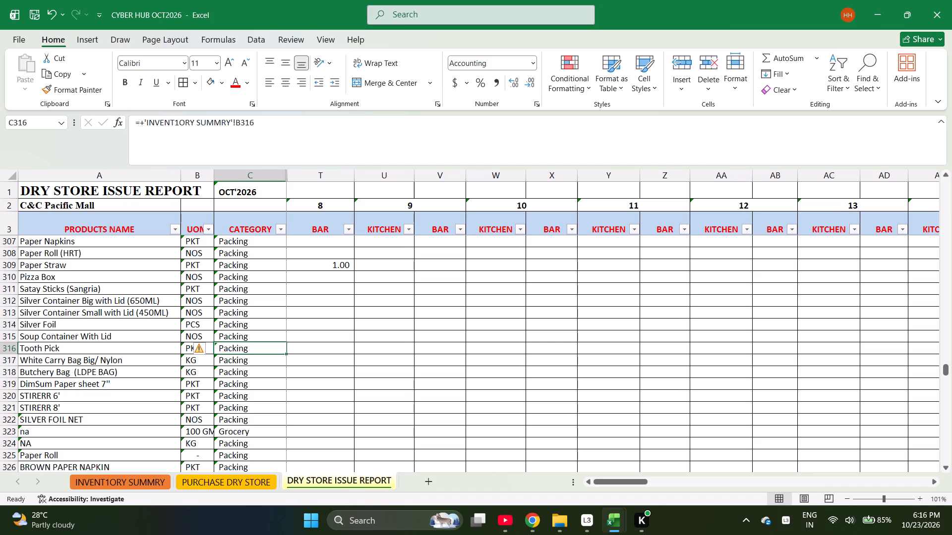
key("Right")
type("10")
key("Return")
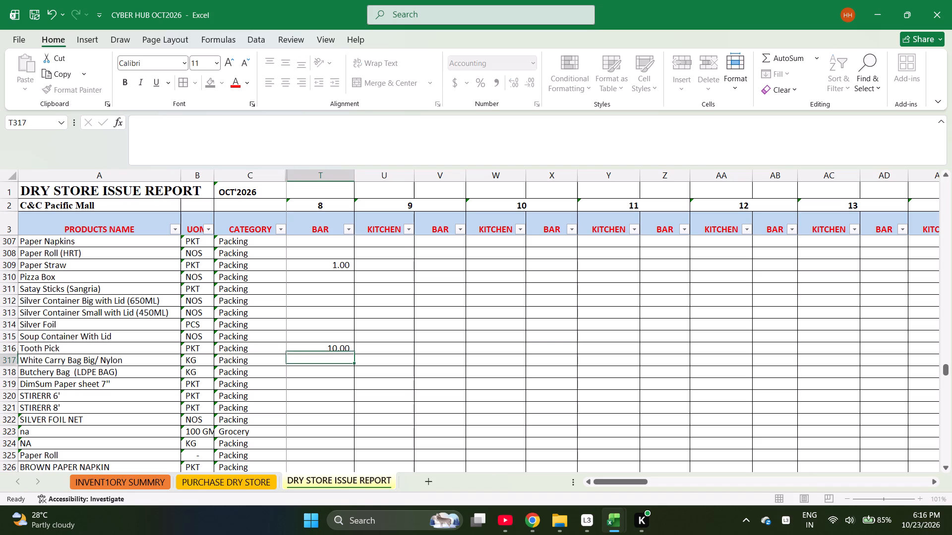
Search for "napk" until reaching Paper Napkins and enter 30 as its day 8 BAR issue.
key("ctrl+f")
type("napk")
key("Return")
key("Return")
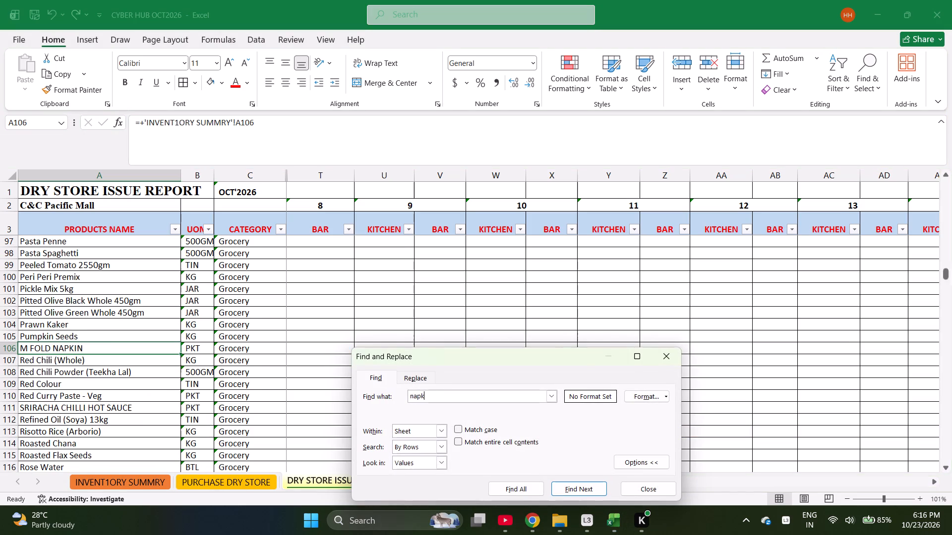
key("Return")
key("Escape")
key("Right")
key("Right")
key("Right")
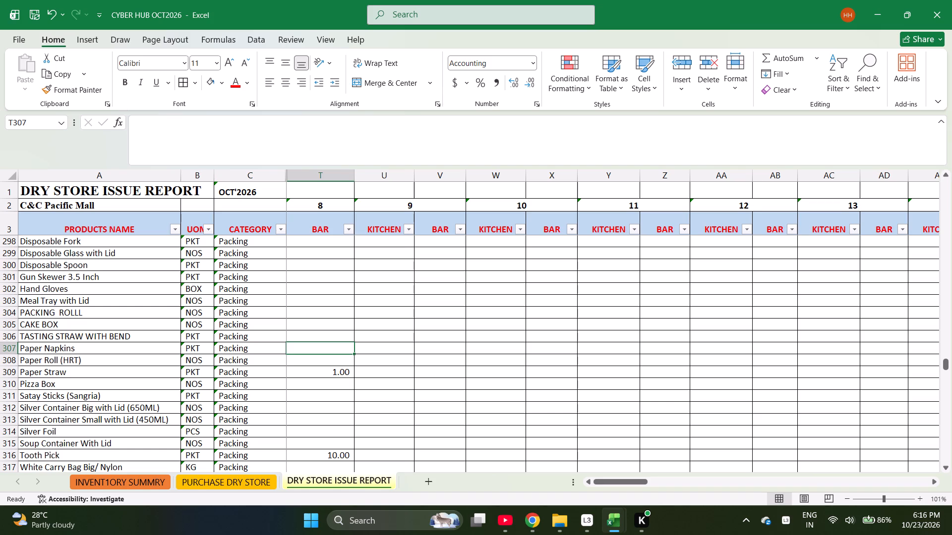
type("30")
key("Return")
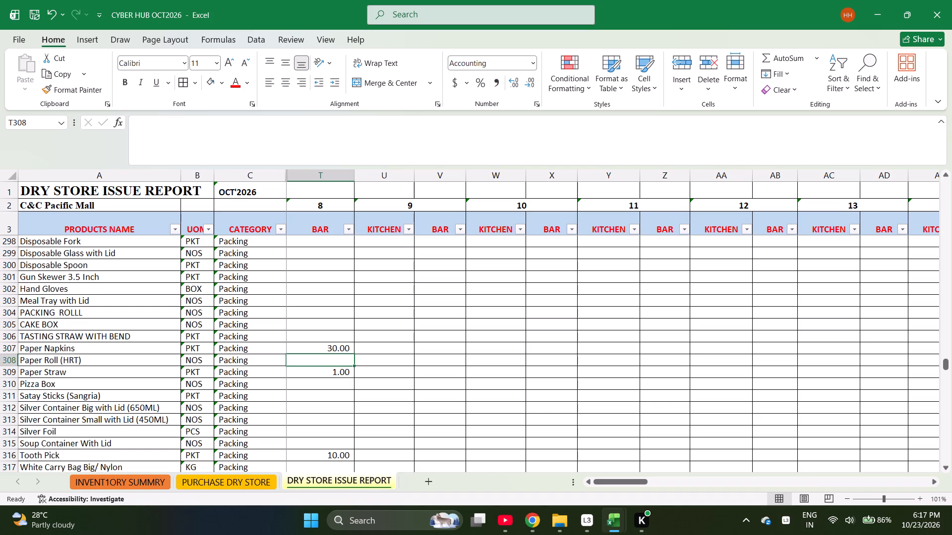
Find 100 ML Dip Cup With Lid by searching for "100 ml" and enter 50 as its day 8 BAR issue.
key("ctrl+f")
type("100 ml")
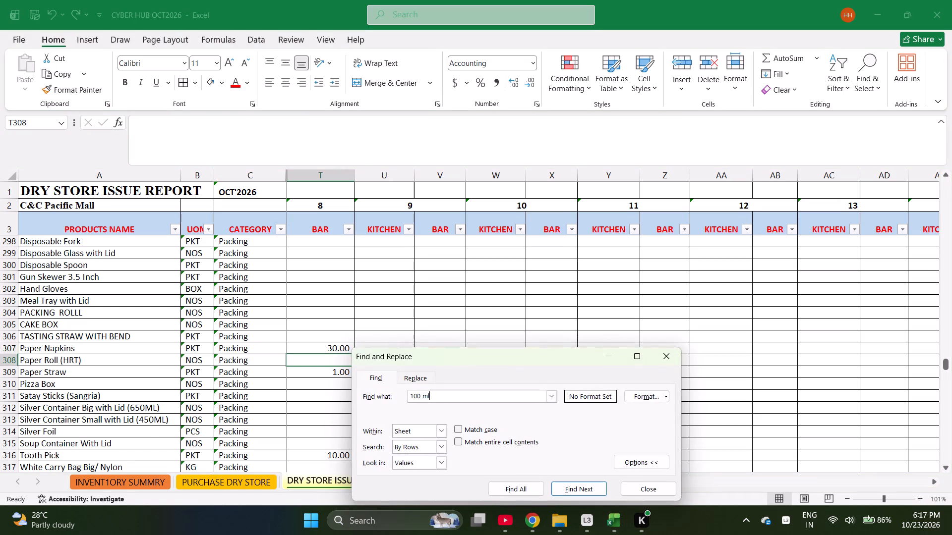
key("Return")
key("Escape")
key("Right")
key("Right")
key("Right")
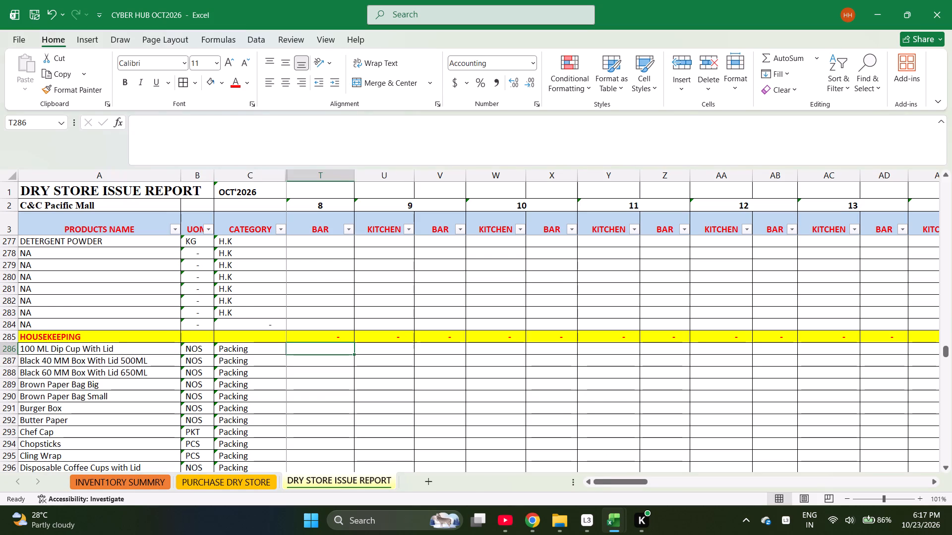
type("50")
key("Return")
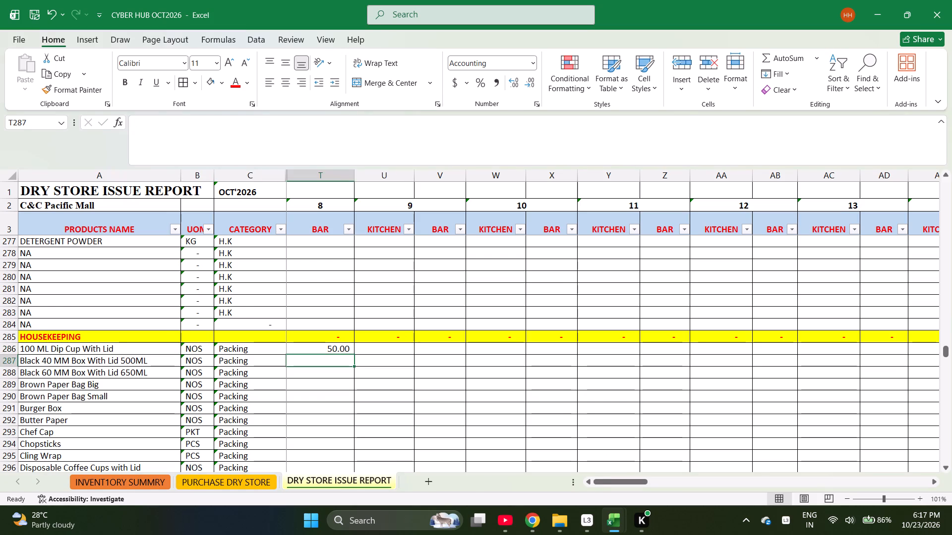
Find White Carry Bag Big/ Nylon by searching for "nylon" and enter 0.5 as its day 8 BAR issue.
key("ctrl+f")
type("nylon")
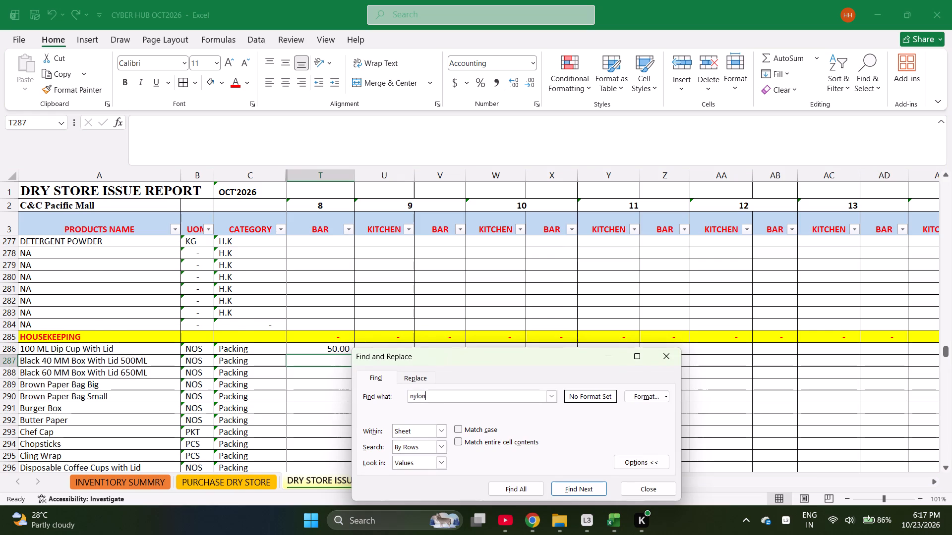
key("Return")
key("Escape")
key("Right")
key("Right")
key("Right")
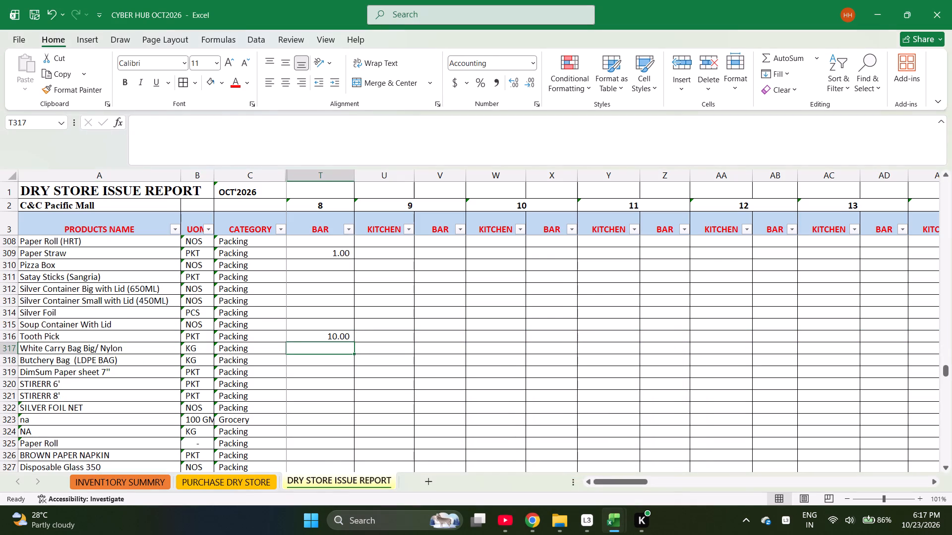
type("0.5")
key("Return")
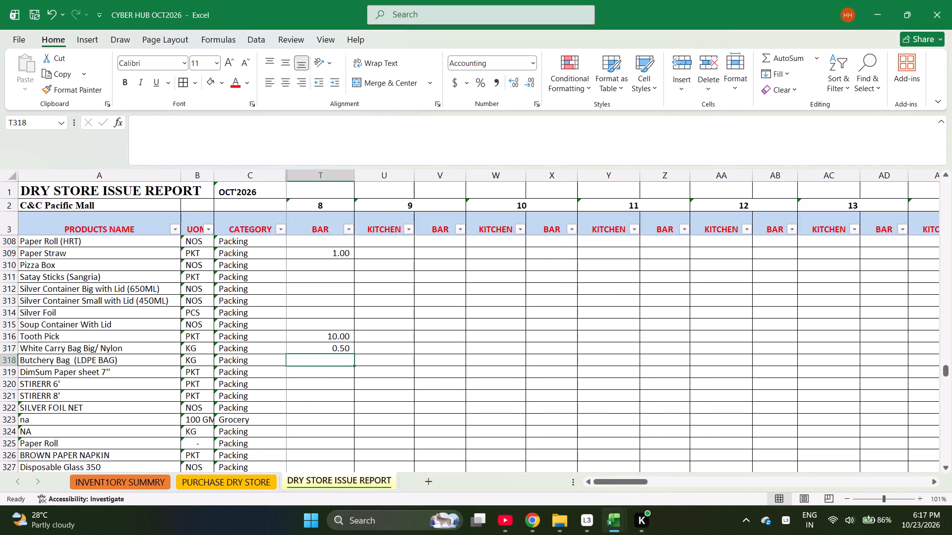
Search for "bag s" until reaching Brown Paper Bag Small and enter 40 as its day 8 BAR issue.
key("ctrl+f")
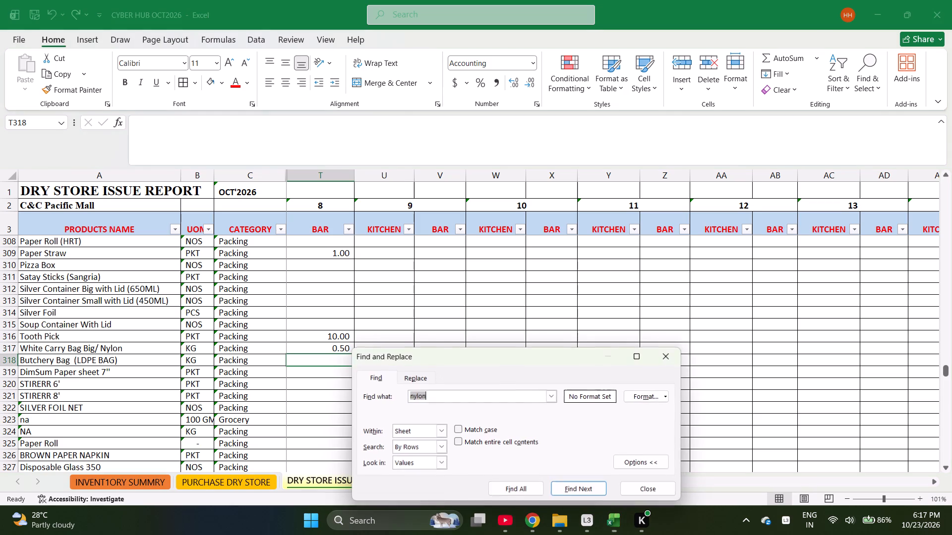
type("bag s")
key("Return")
key("Escape")
key("Right")
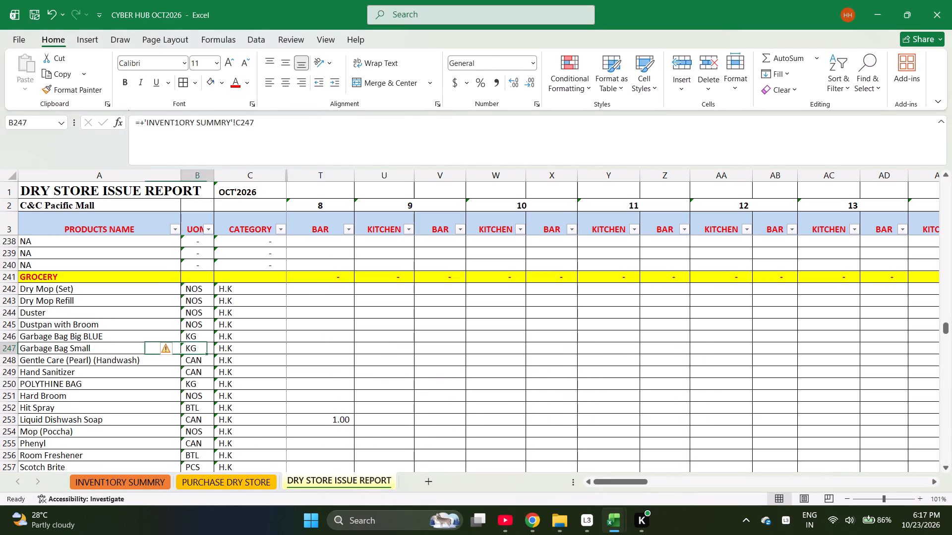
key("Right")
key("Right")
key("ctrl+f")
key("Return")
key("Escape")
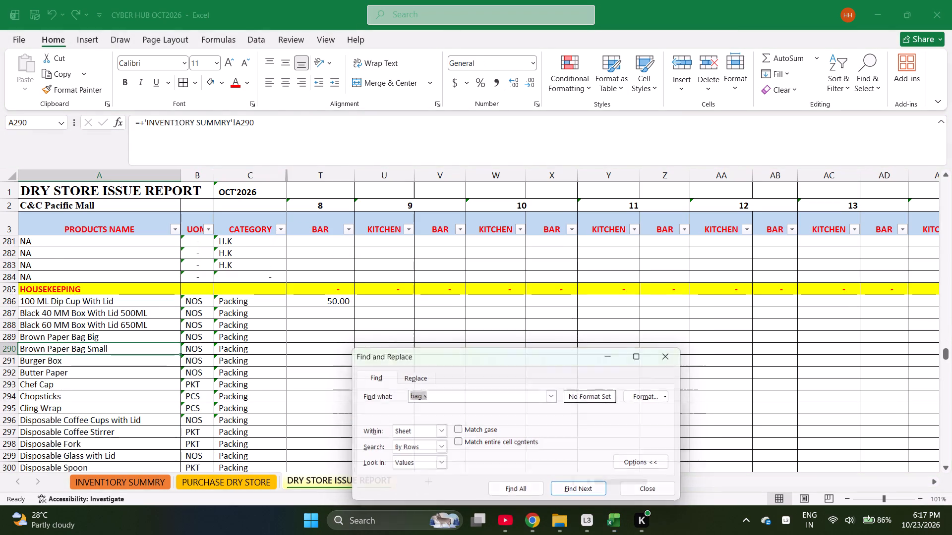
key("Right")
key("Right")
key("Right")
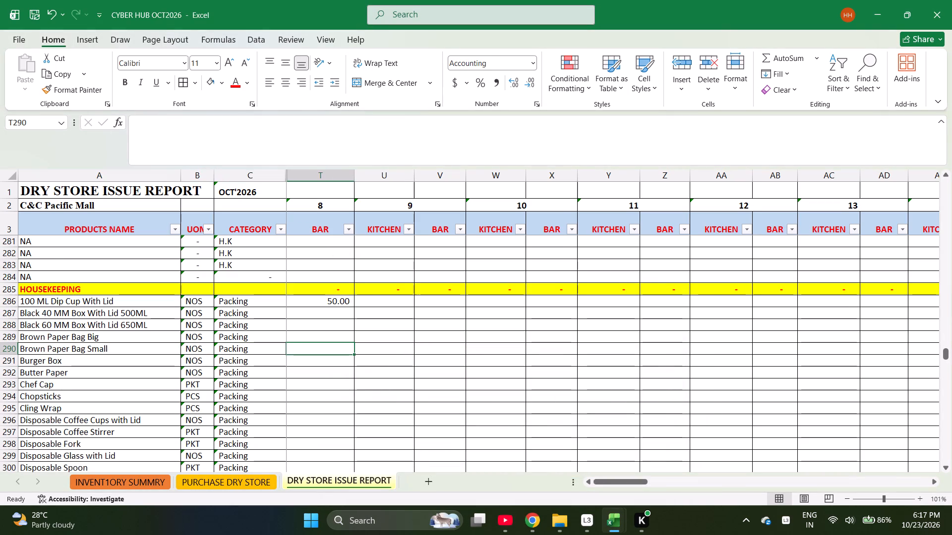
type("40")
key("Return")
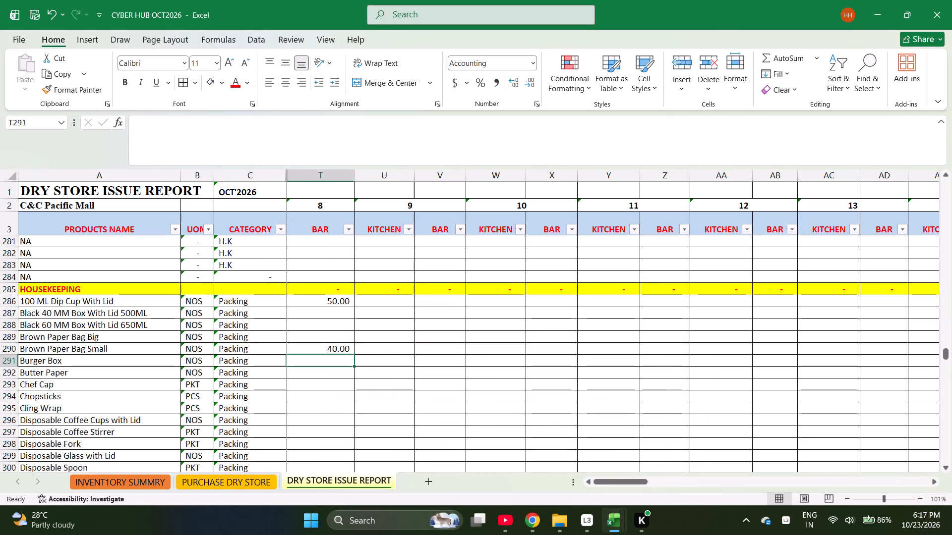
Search for "sil" and enter day 8 BAR issues of 20 for Silver Container Big with Lid and 30 for Silver Container Small with Lid.
key("ctrl+f")
type("sil")
key("Return")
key("Escape")
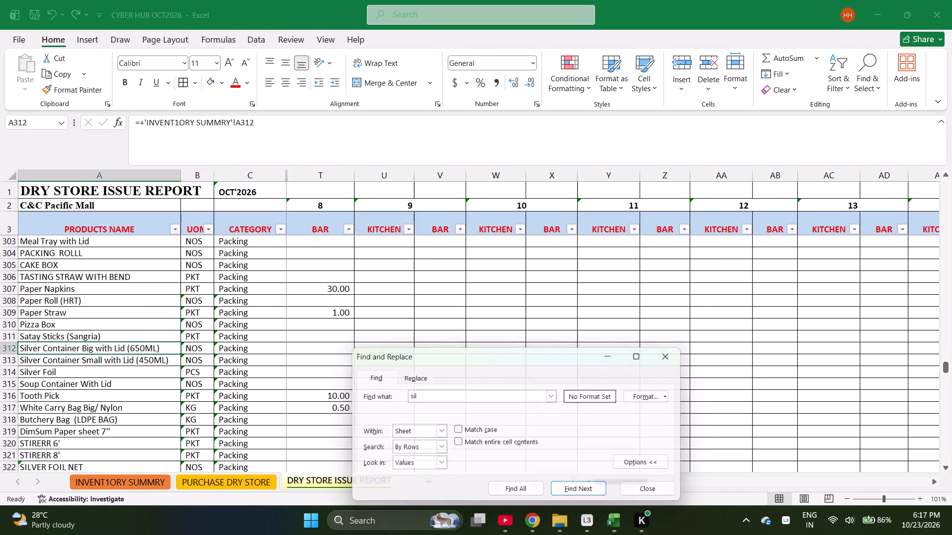
key("Right")
key("Right")
key("Right")
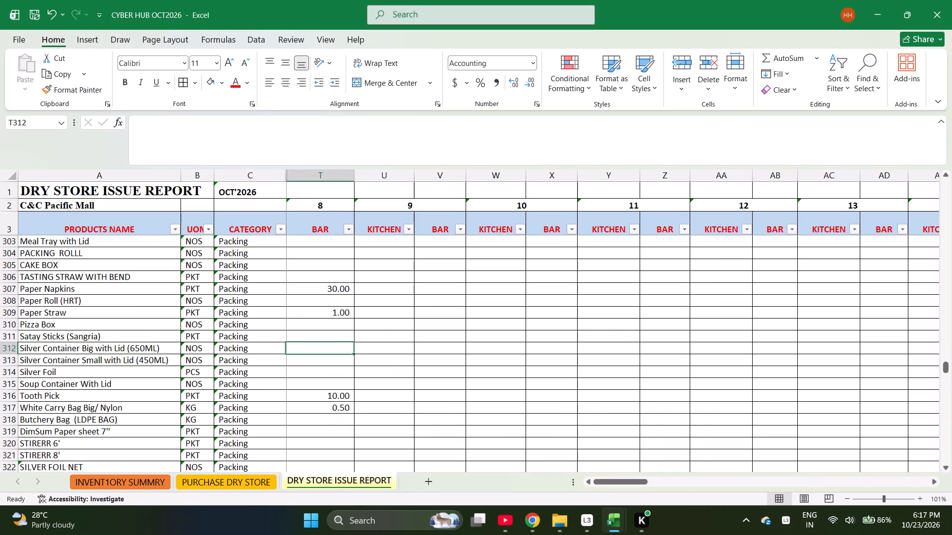
type("20")
key("Return")
type("30")
key("Return")
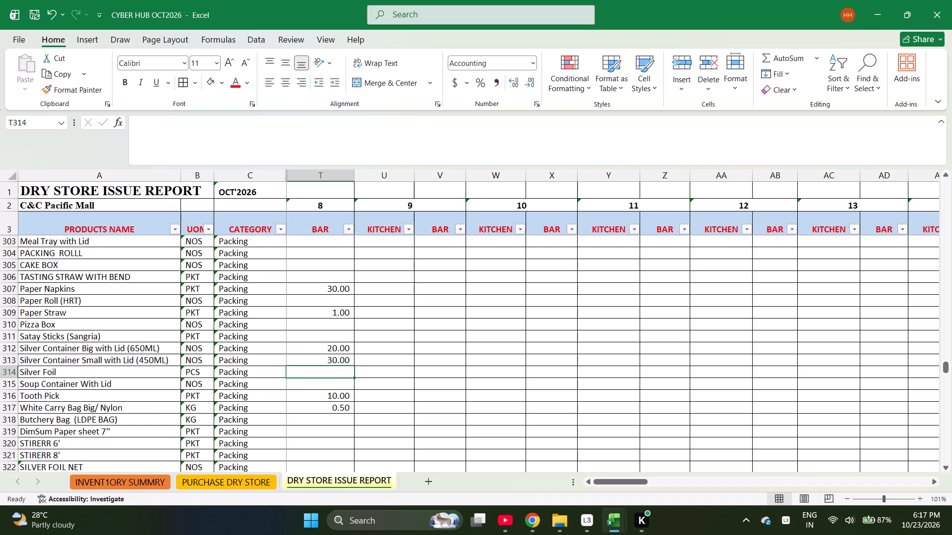
Search for "silv" to get back to the silver items and enter 1 as the day 8 BAR issue of Silver Foil.
key("ctrl+f")
type("silv")
key("Return")
key("Escape")
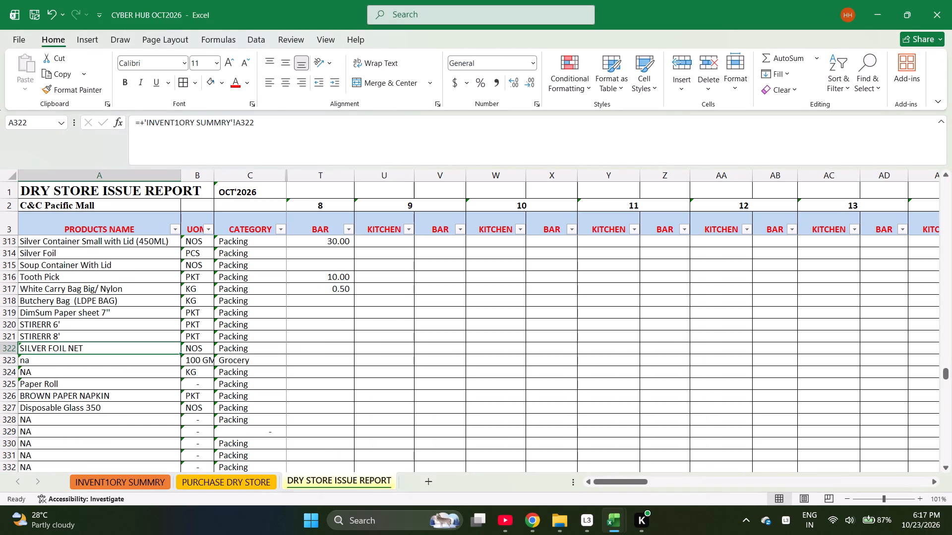
key("ctrl+f")
key("Return")
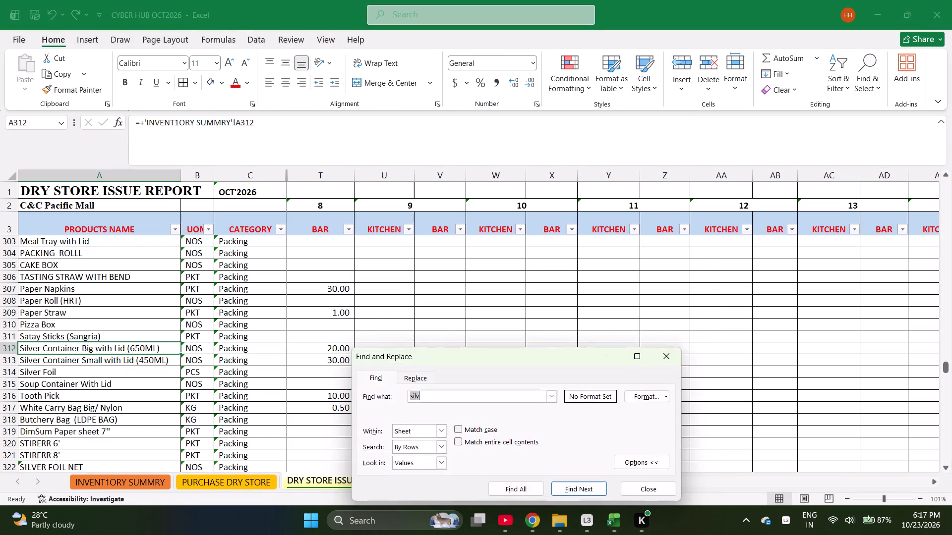
key("Escape")
key("Right")
key("Right")
key("Right")
key("Return")
key("Return")
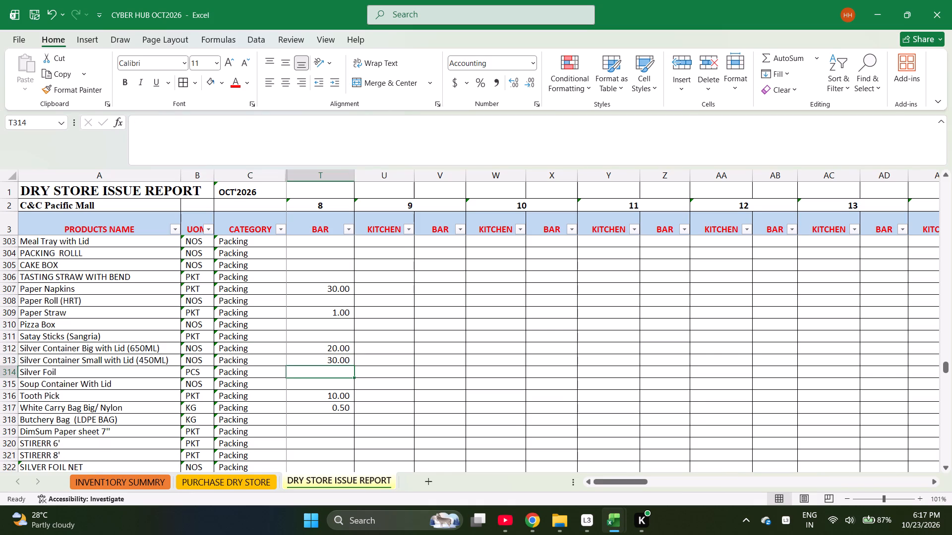
key("1")
key("Return")
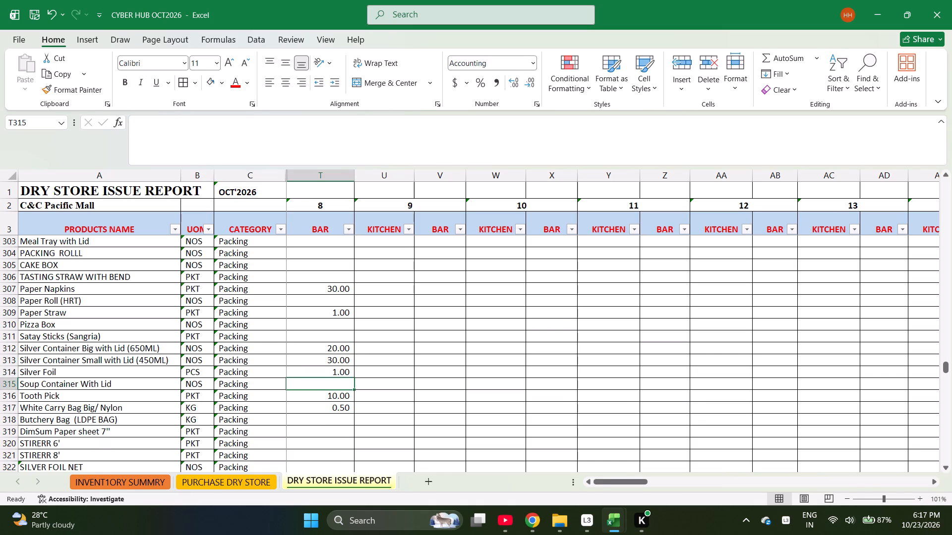
Find Floor Cleaner by searching for "floor" and enter 1 as its day 8 BAR issue.
key("ctrl+f")
type("foo")
key("BackSpace")
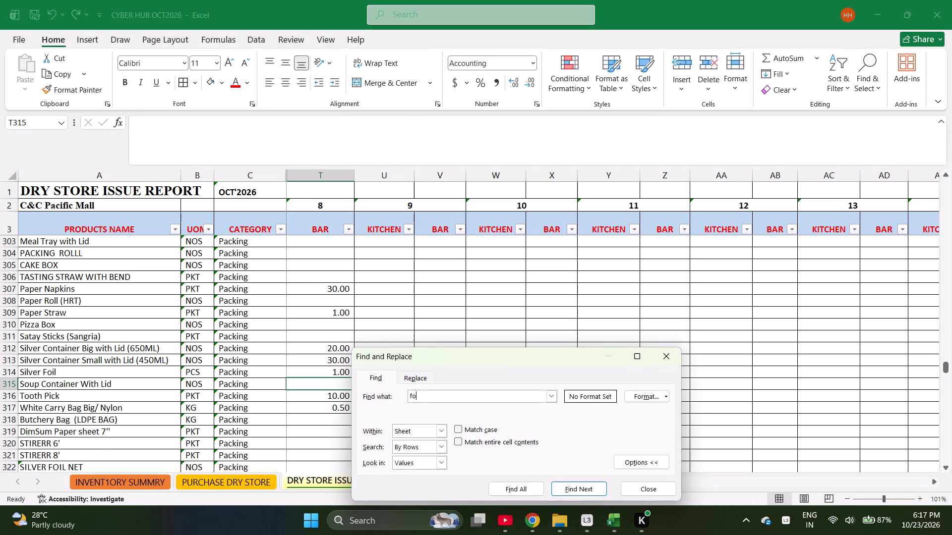
key("BackSpace")
type("loor")
key("Return")
key("Escape")
key("Right")
key("Right")
key("Right")
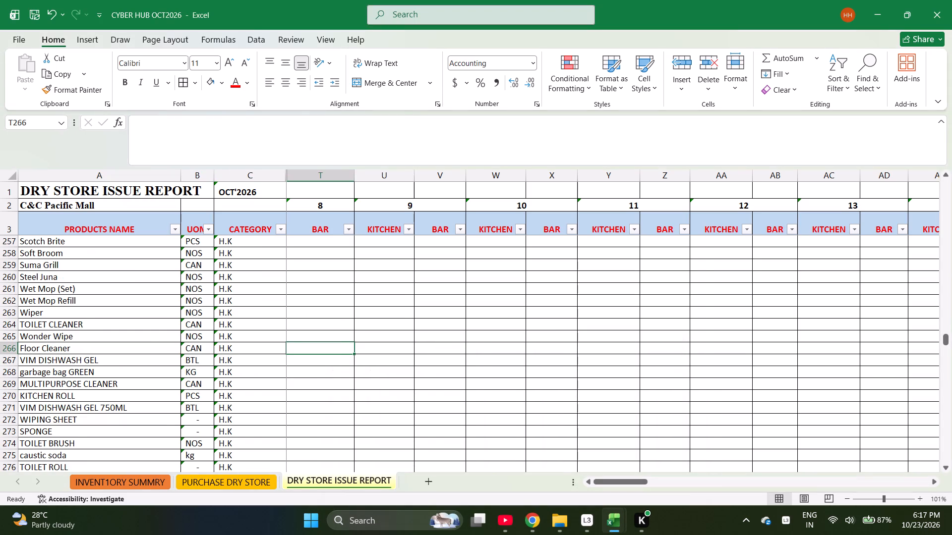
key("1")
key("Return")
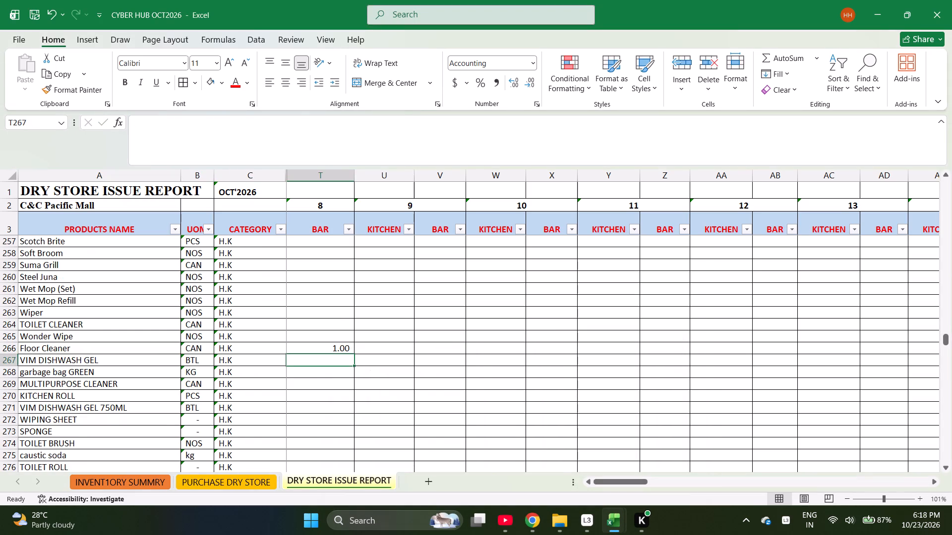
Search the sheet for "to" and go through the matches looking for the toilet cleaner item.
key("ctrl+f")
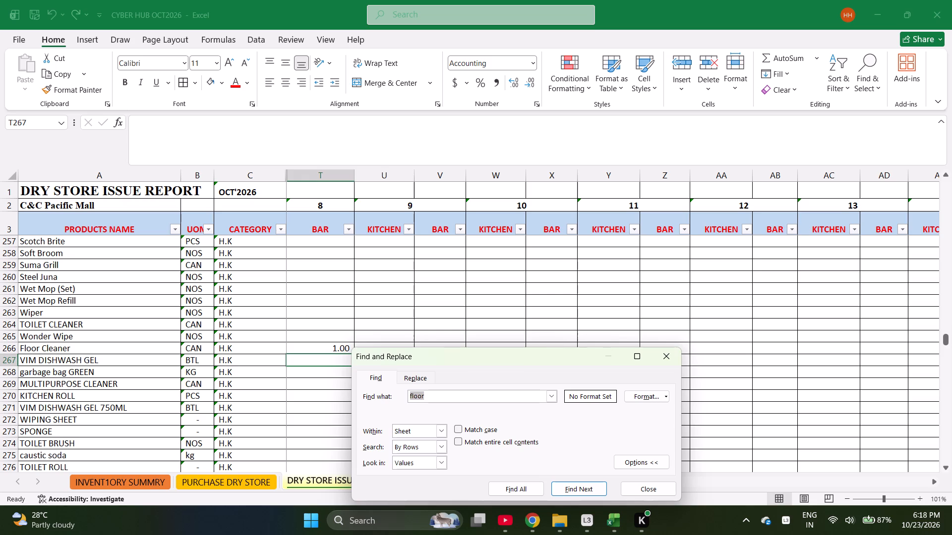
type("roil")
key("BackSpace")
key("BackSpace")
key("BackSpace")
key("BackSpace")
key("BackSpace")
key("BackSpace")
key("BackSpace")
key("BackSpace")
key("BackSpace")
key("BackSpace")
type("toli")
key("t")
key("Return")
key("Return")
key("BackSpace")
key("BackSpace")
key("BackSpace")
key("Return")
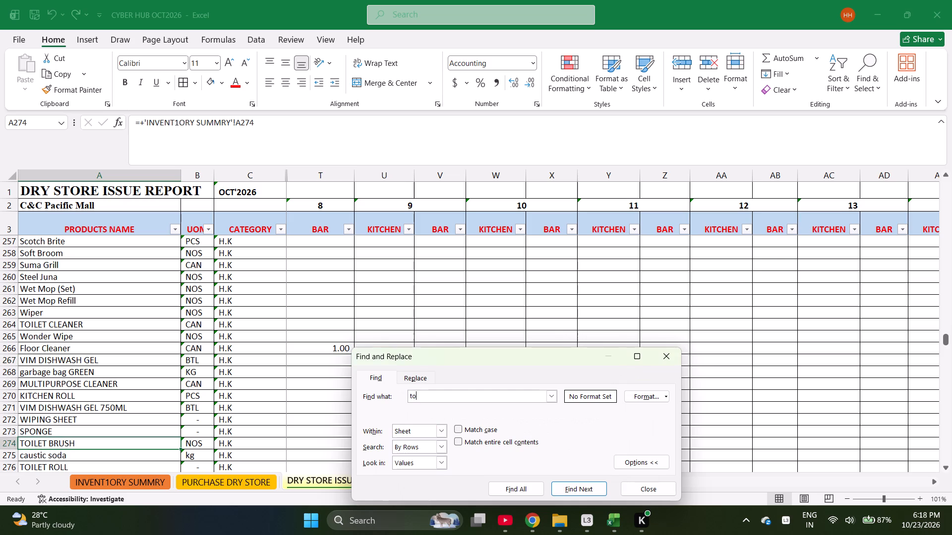
key("Return")
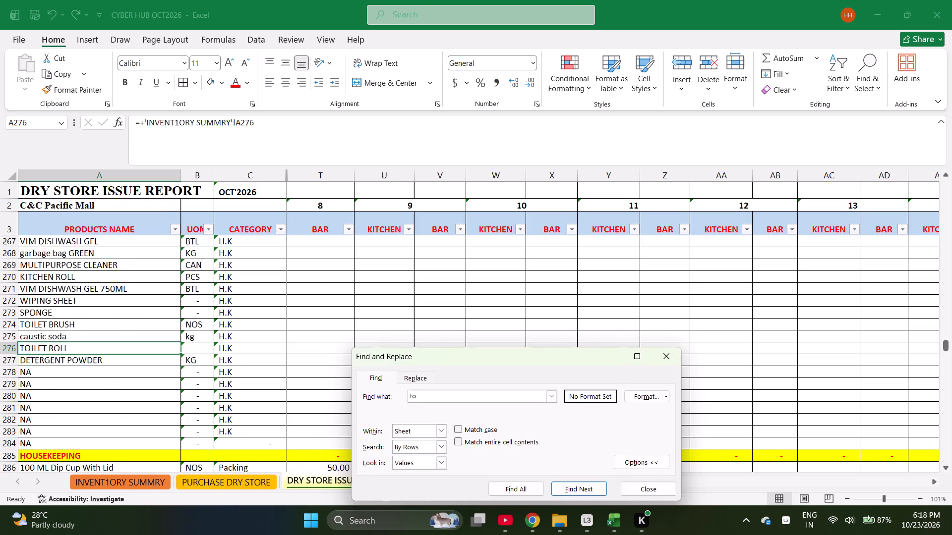
key("Return")
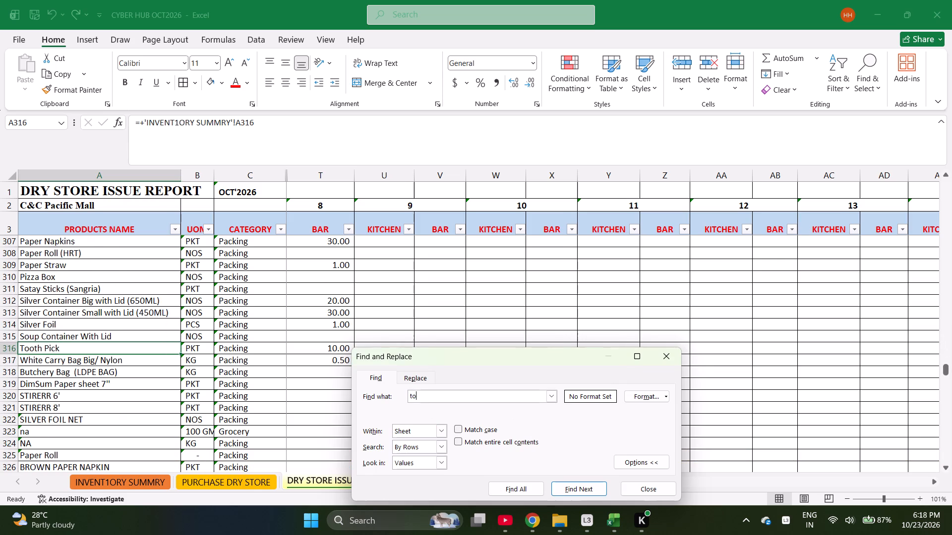
key("Return")
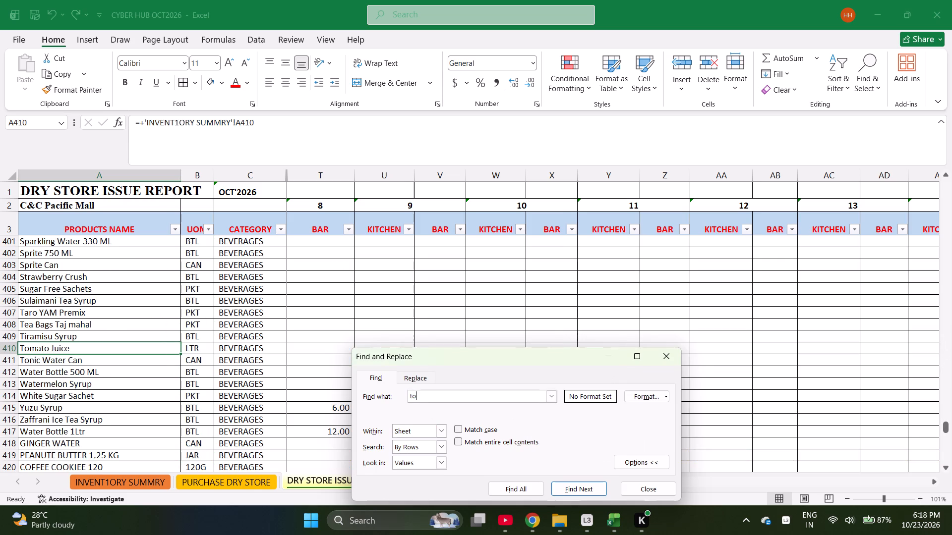
Search for "toilet c" and go to the day 8 BAR cell of TOILET CLEANER.
type("ilet c")
key("Return")
key("Escape")
key("Page_Down")
key("Right")
key("Page_Up")
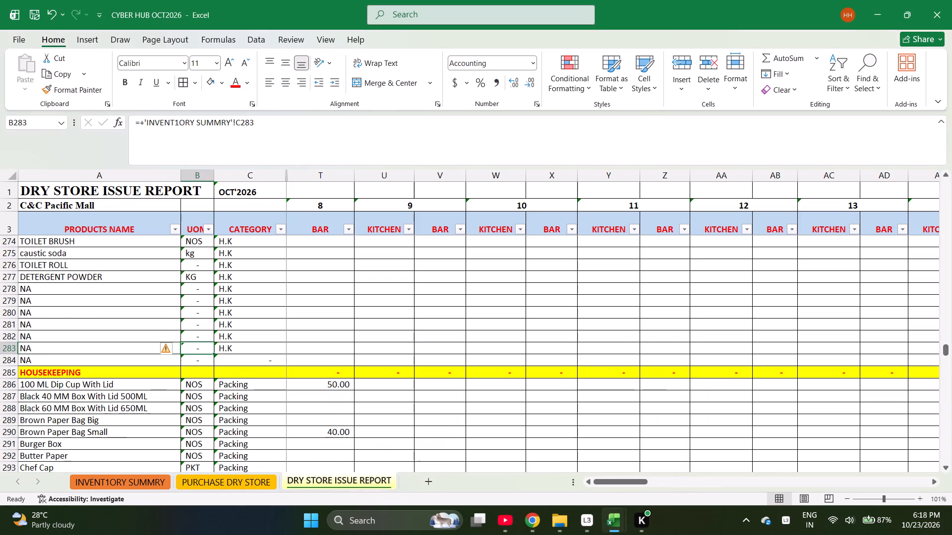
key("Right")
key("Right")
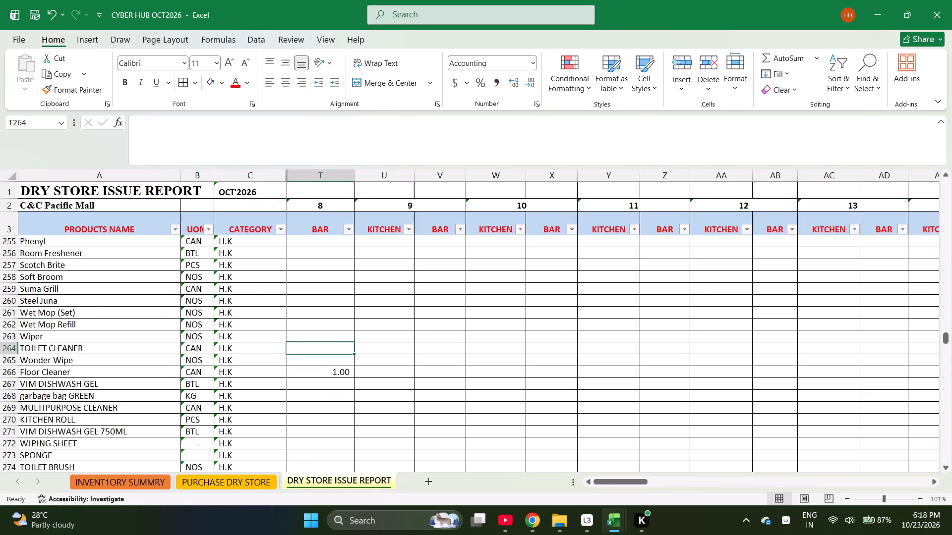
key("Return")
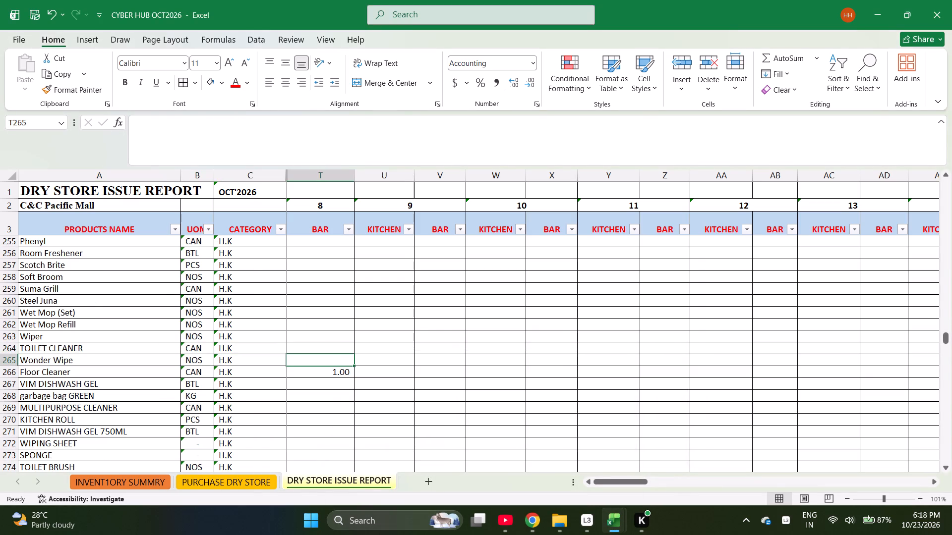
Search for "room f" and go to the day 8 BAR cell of Room Freshener.
key("ctrl+f")
type("room f")
key("Return")
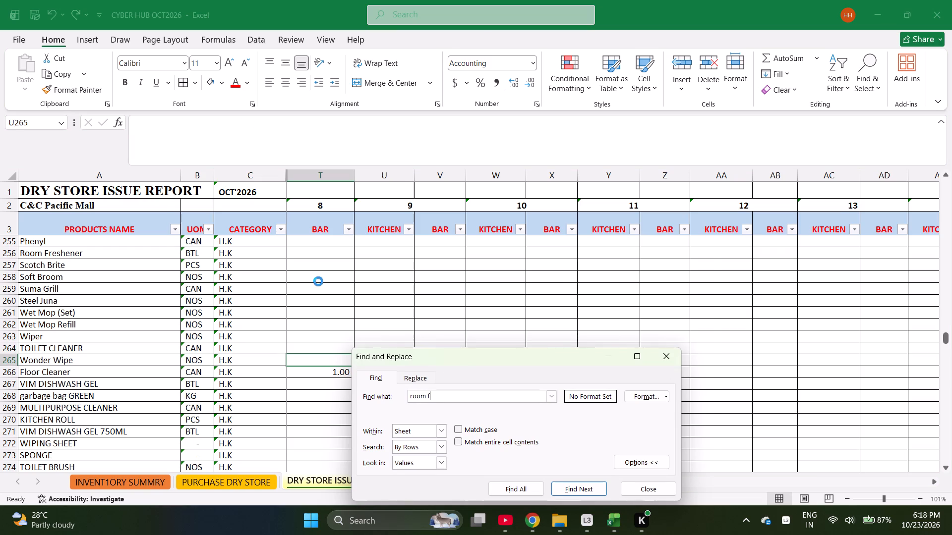
key("Escape")
key("Right")
key("Right")
key("Right")
key("Return")
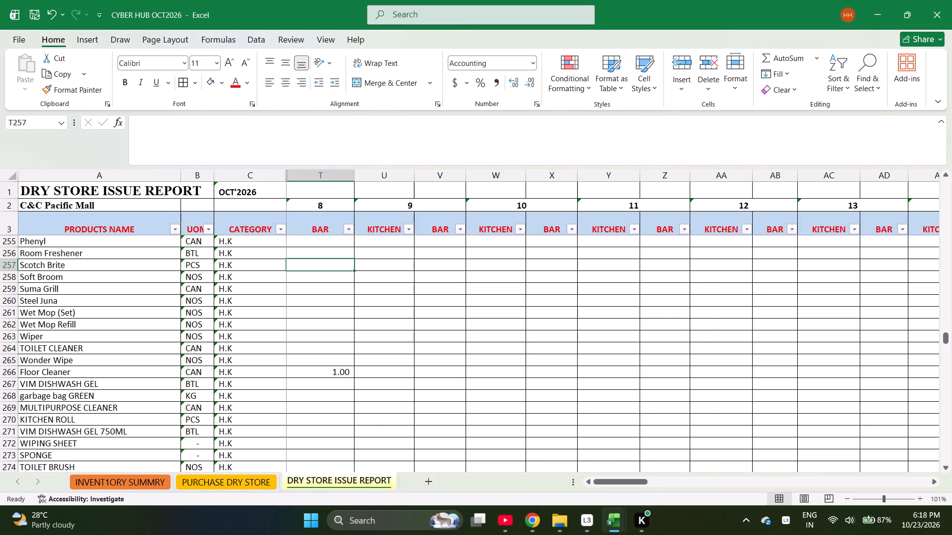
Search for "bag b", go through the matches to Garbage Bag Big BLUE, and enter 1 as its day 8 BAR issue.
key("ctrl+f")
type("bag b")
key("Return")
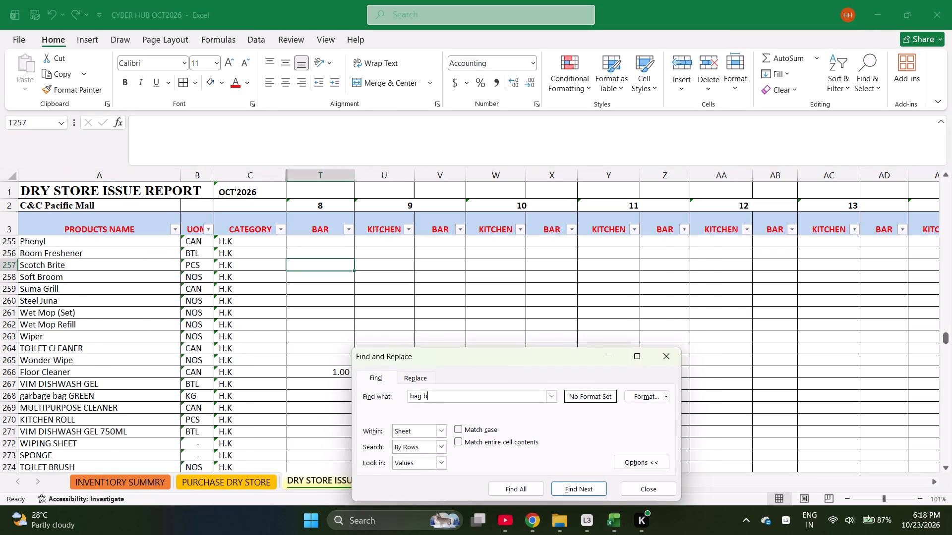
key("Escape")
key("Right")
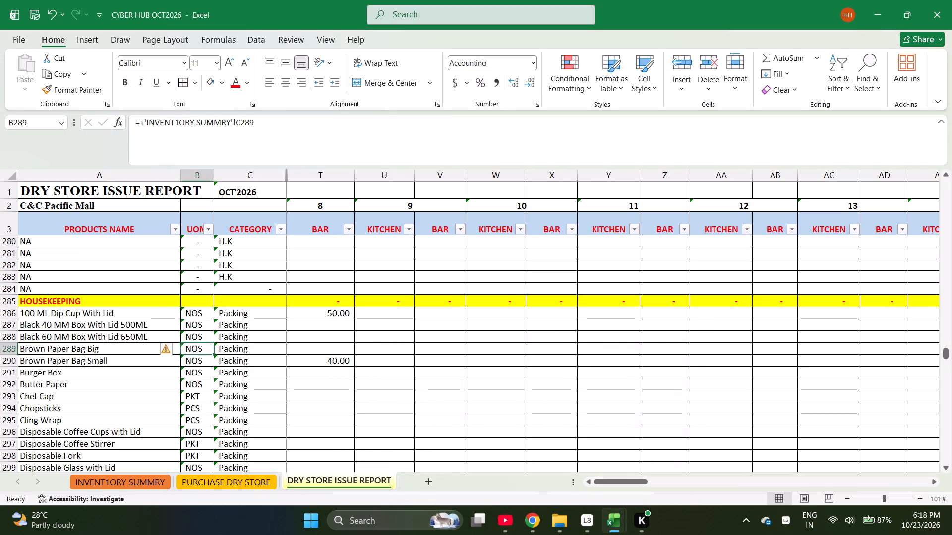
key("Right")
key("ctrl+f")
key("Return")
key("Escape")
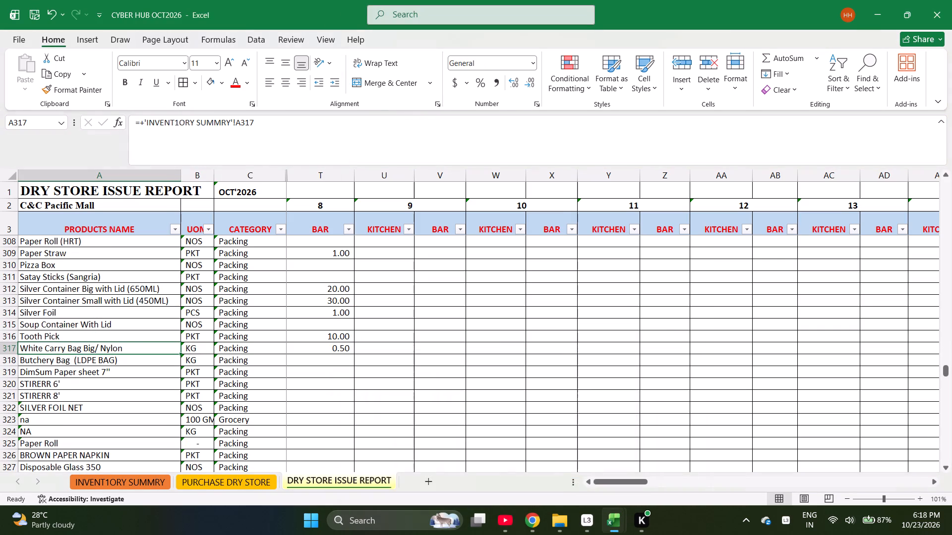
key("ctrl+f")
key("Return")
key("Escape")
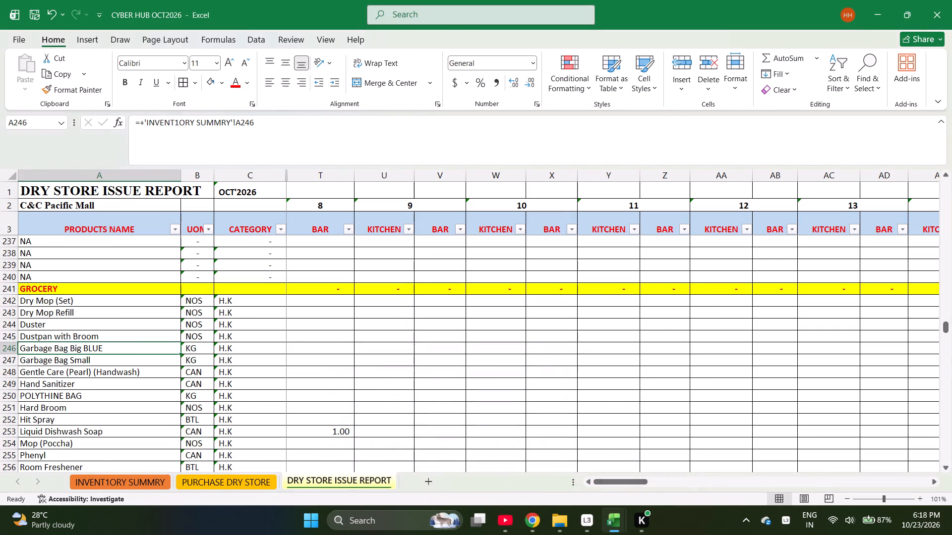
key("Right")
key("Right")
key("Right")
key("1")
key("Return")
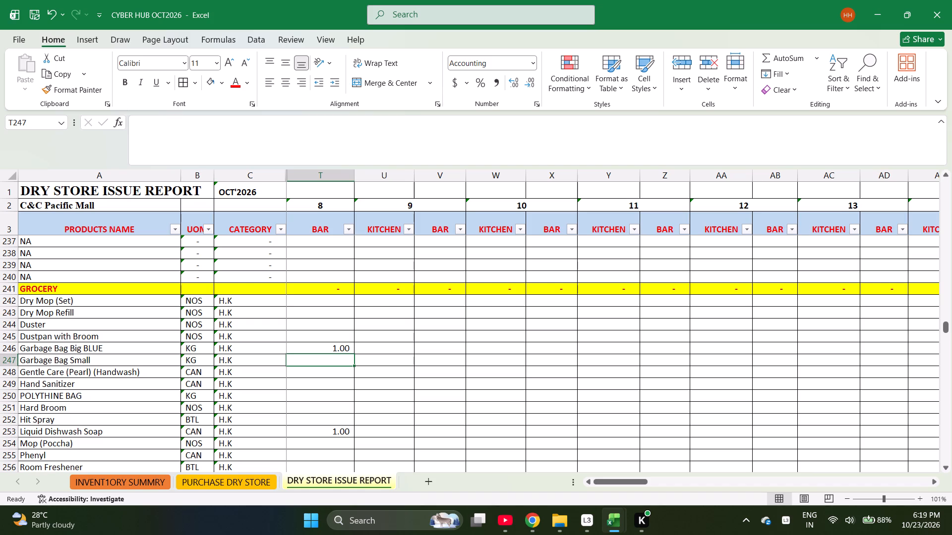
Find Wonder Wipe by searching for "wonder" and enter 1 as its day 8 BAR issue.
key("ctrl+f")
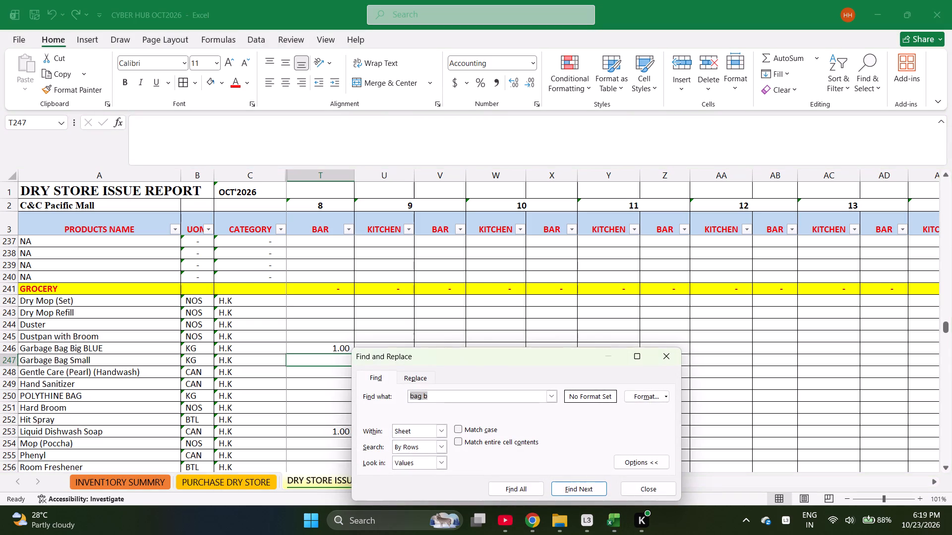
type("wonder")
key("Return")
key("Escape")
key("Right")
key("Right")
key("Right")
key("1")
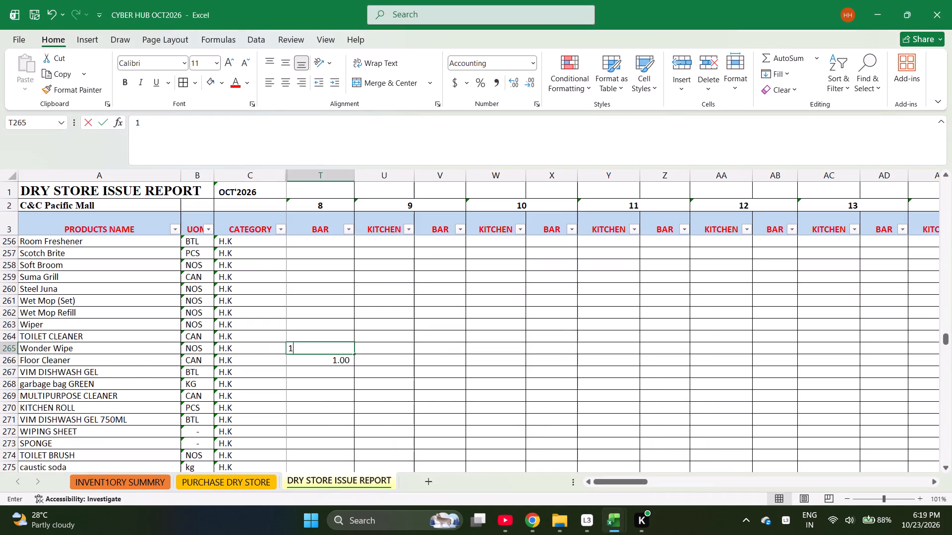
key("Return")
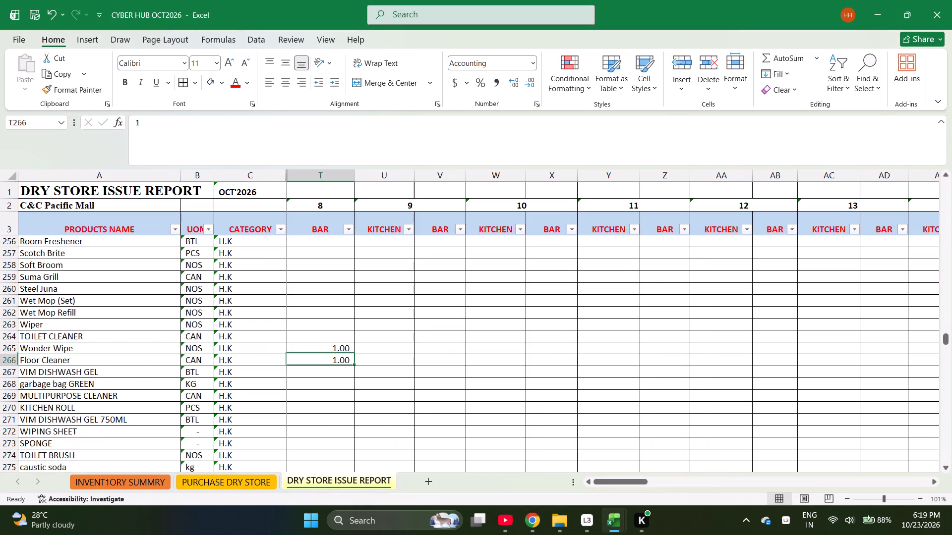
Find TOILET ROLL by searching for "toilet roll" and enter 2 as its day 8 BAR issue.
key("ctrl+f")
type("toilet roll")
key("Return")
key("Escape")
key("Right")
key("Right")
key("Right")
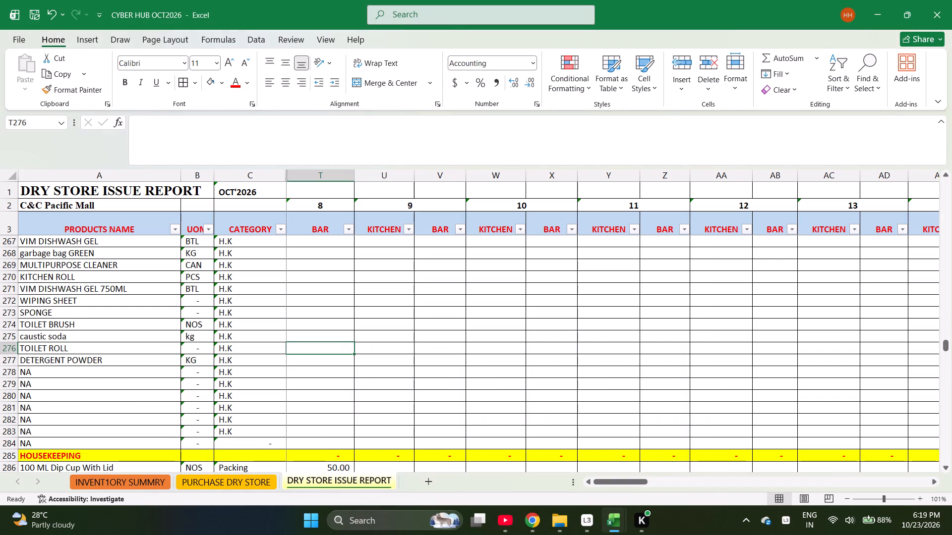
key("2")
key("Return")
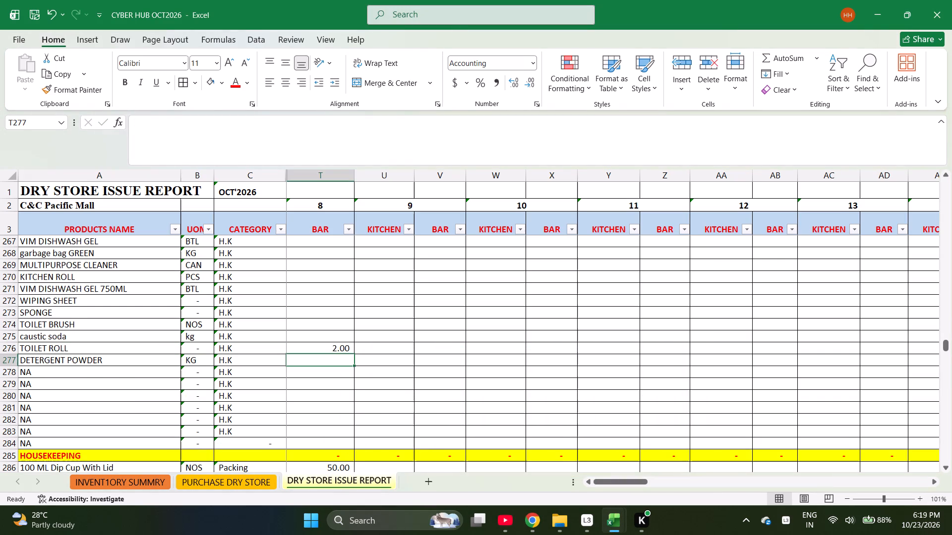
Find Paper Roll (HRT) by searching for "hrt" and enter 21 as its day 8 BAR issue.
key("ctrl+g")
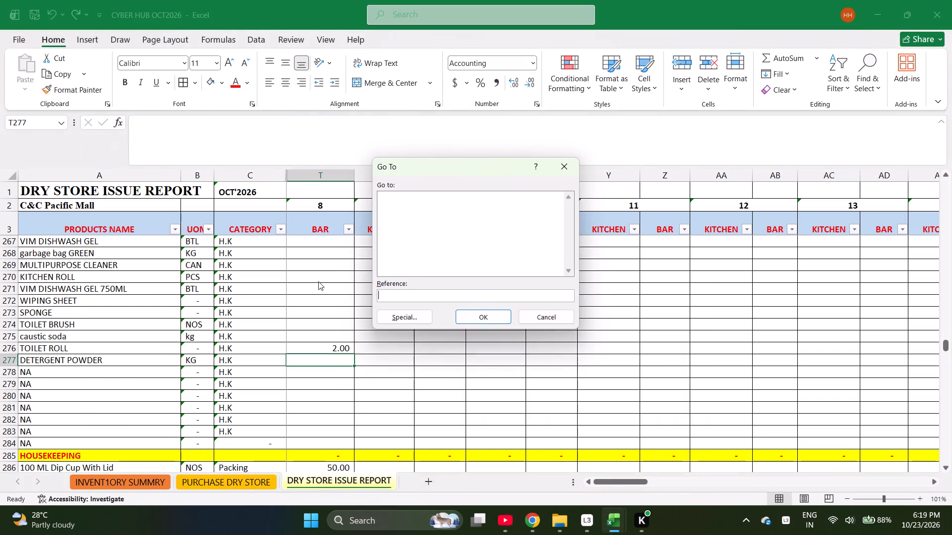
key("Escape")
key("ctrl+f")
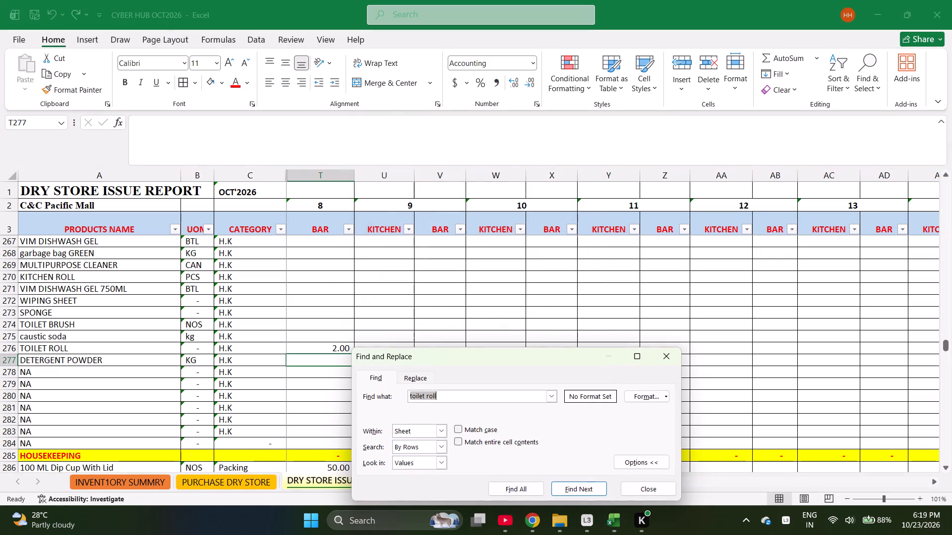
type("hrt")
key("Return")
key("Escape")
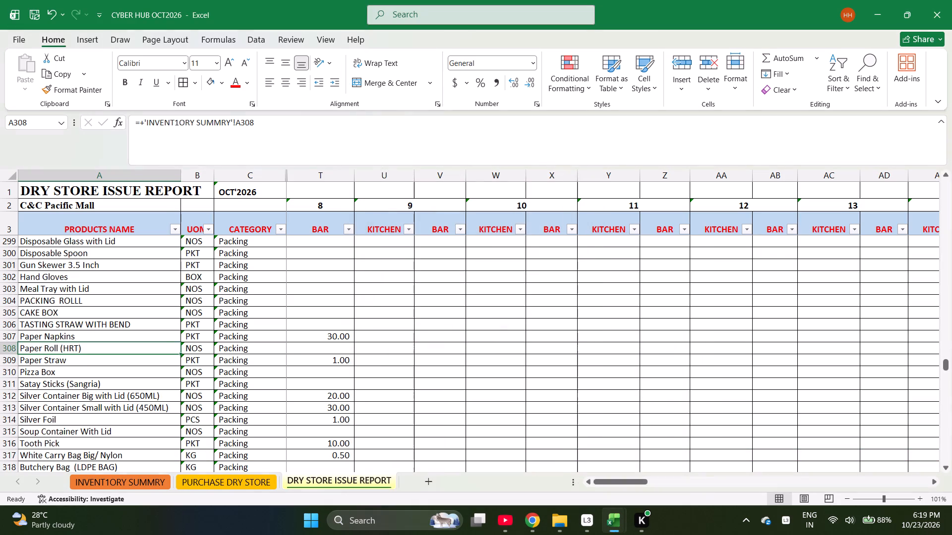
key("Right")
key("Right")
key("Right")
type("21")
key("Return")
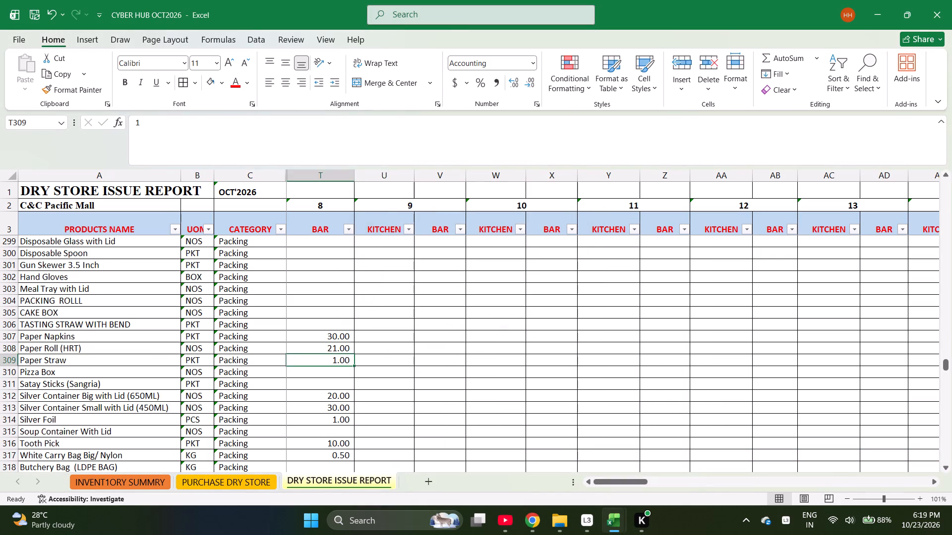
Find Bill Roll Thermal by searching for "bill" and enter 3 as its day 8 BAR issue.
key("ctrl+f")
type("bill")
key("Return")
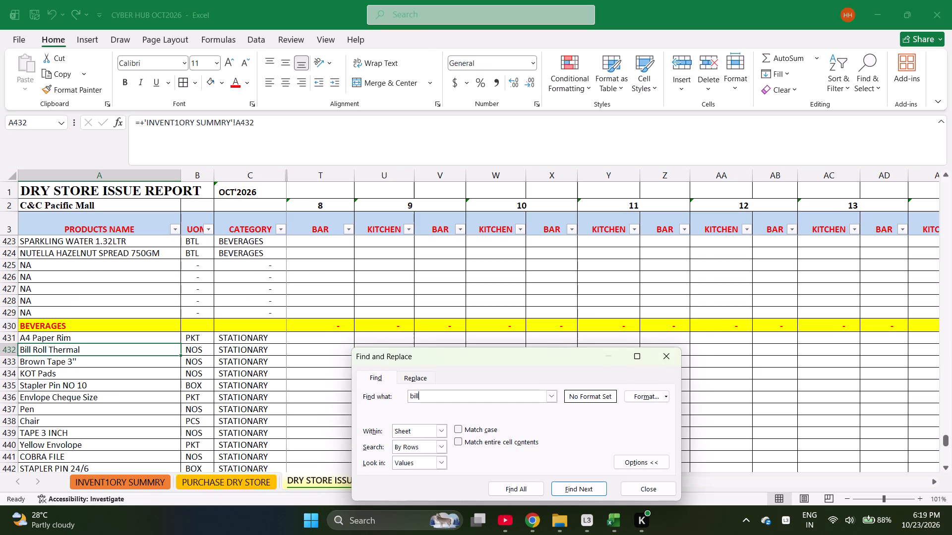
key("Escape")
key("Right")
key("Right")
key("Right")
key("Right")
key("Left")
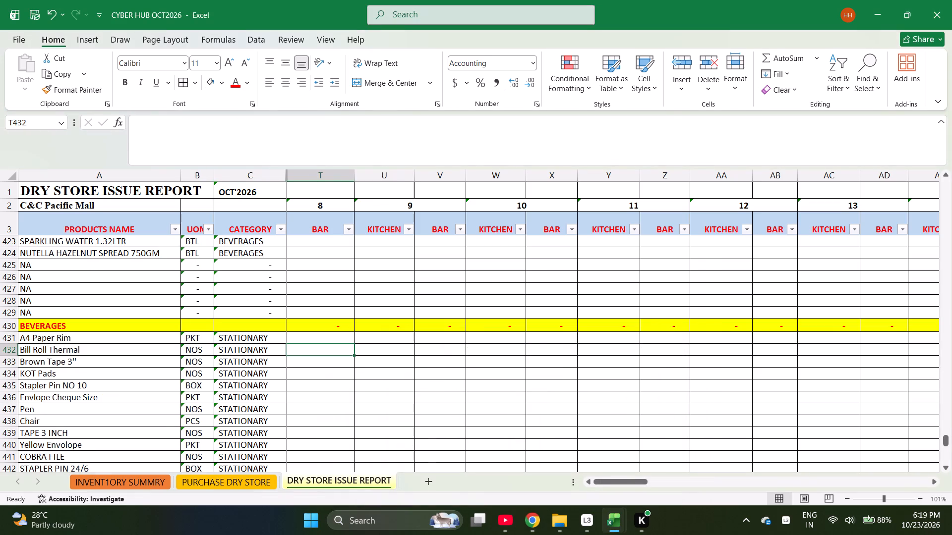
key("3")
key("Return")
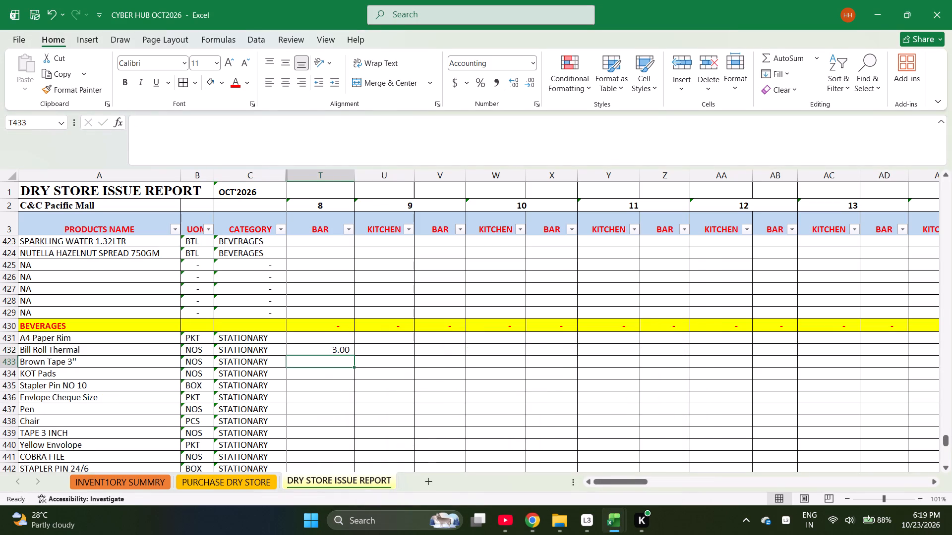
Find KOT Pads by searching for "kot p" and enter 5 as its day 8 BAR issue.
key("ctrl+f")
type("kot p")
key("Return")
key("Escape")
key("Right")
key("Right")
key("Right")
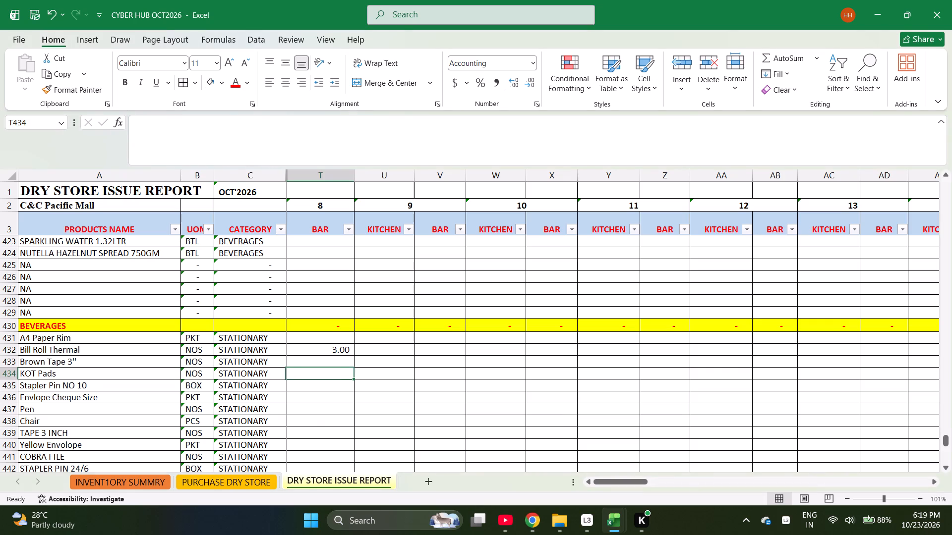
key("5")
key("Return")
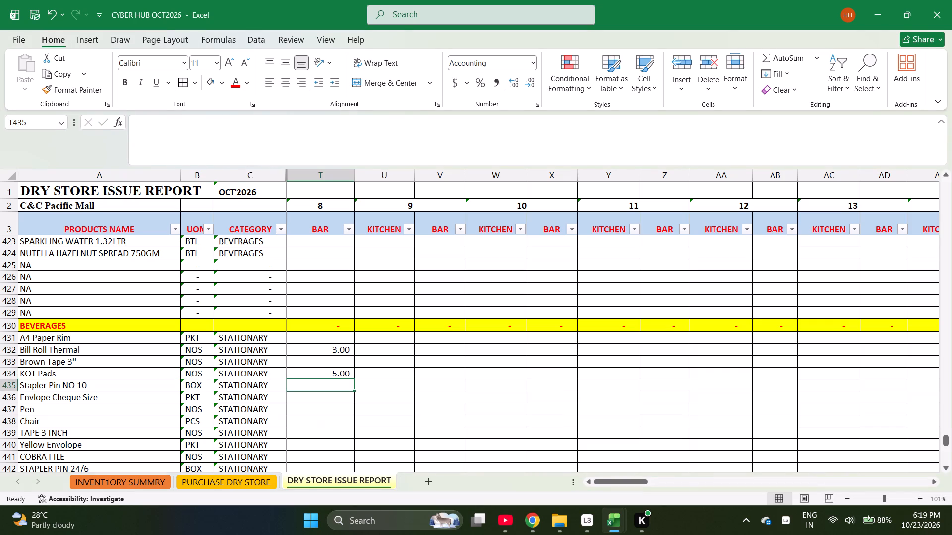
Save the CYBER HUB OCT2026 workbook.
key("ctrl+s")
Hide the day 8 BAR column in the dry store issue report.
key("ctrl+0")
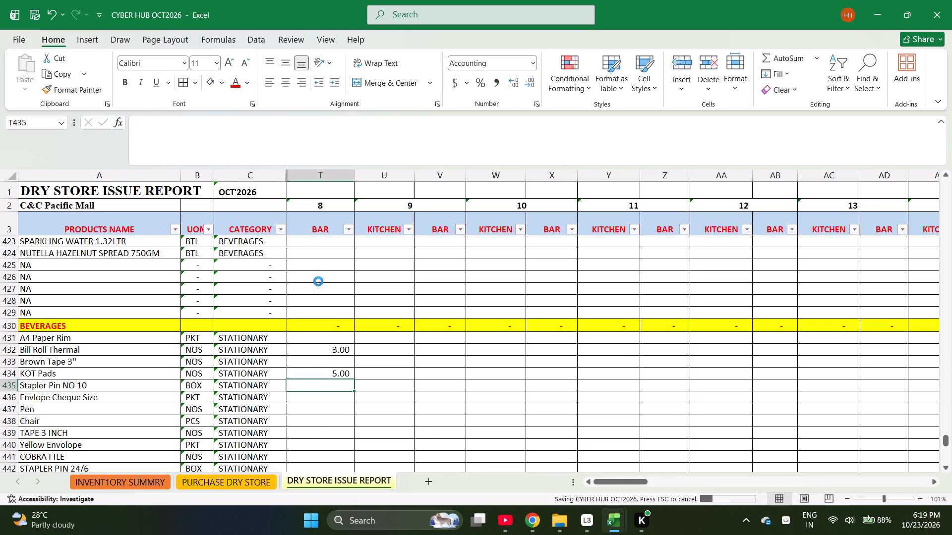
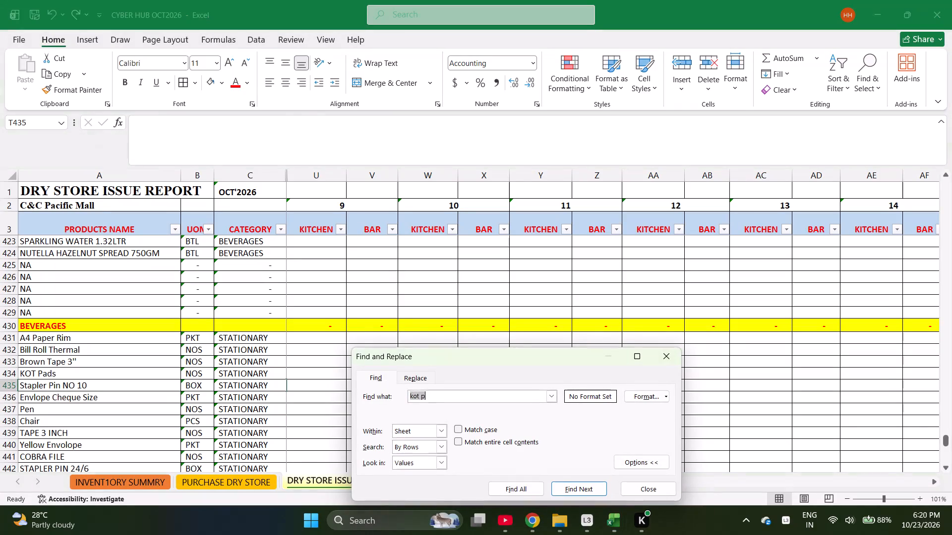
Find Ajinomoto by searching for "ajino" and enter 1 as its day 9 KITCHEN issue.
type("jino")
key("Return")
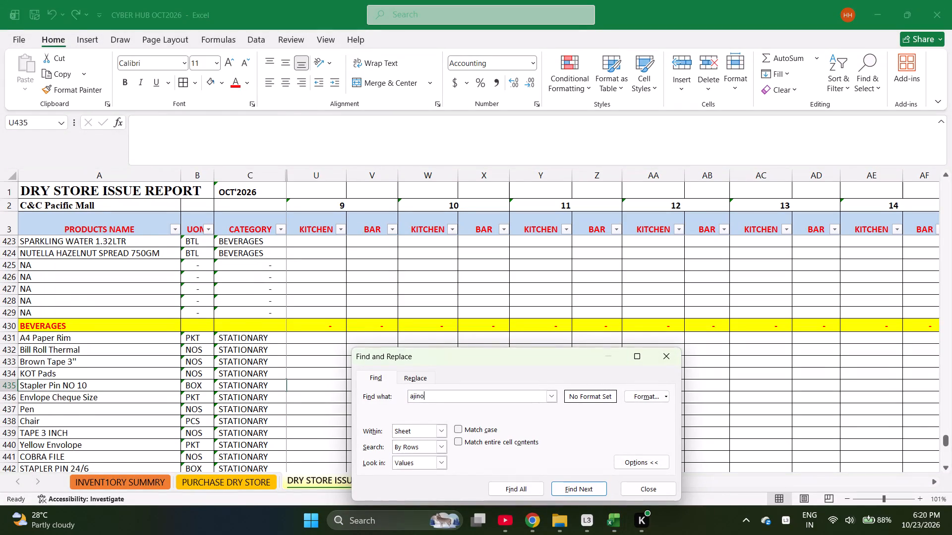
key("Escape")
key("Right")
key("Right")
key("Right")
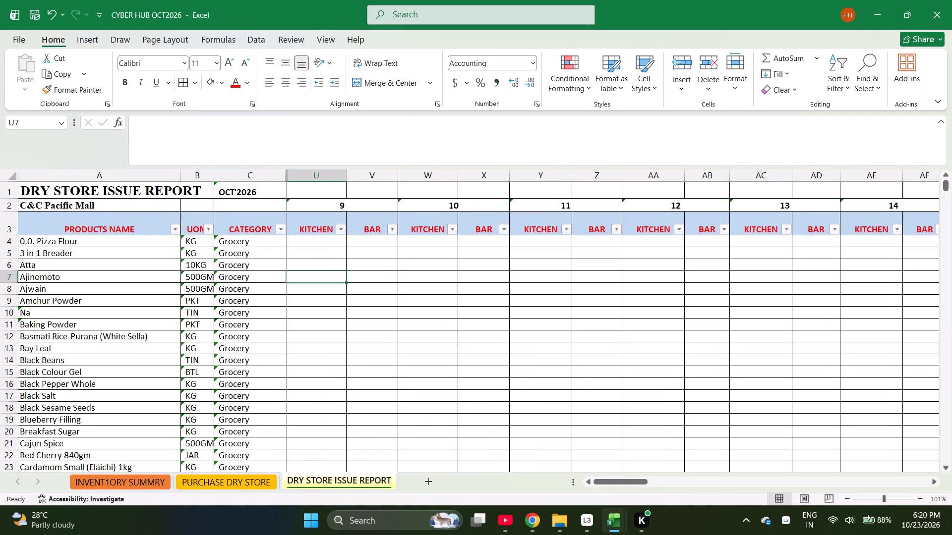
key("1")
key("Return")
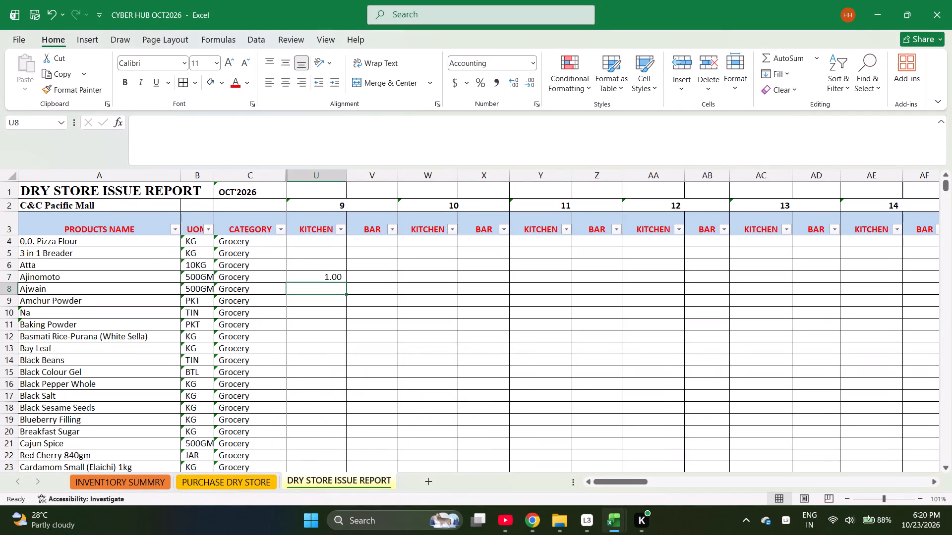
Find Corn flour by searching for "corn f" and enter 3 as its day 9 KITCHEN issue.
key("ctrl+f")
type("corn f")
key("Return")
key("Escape")
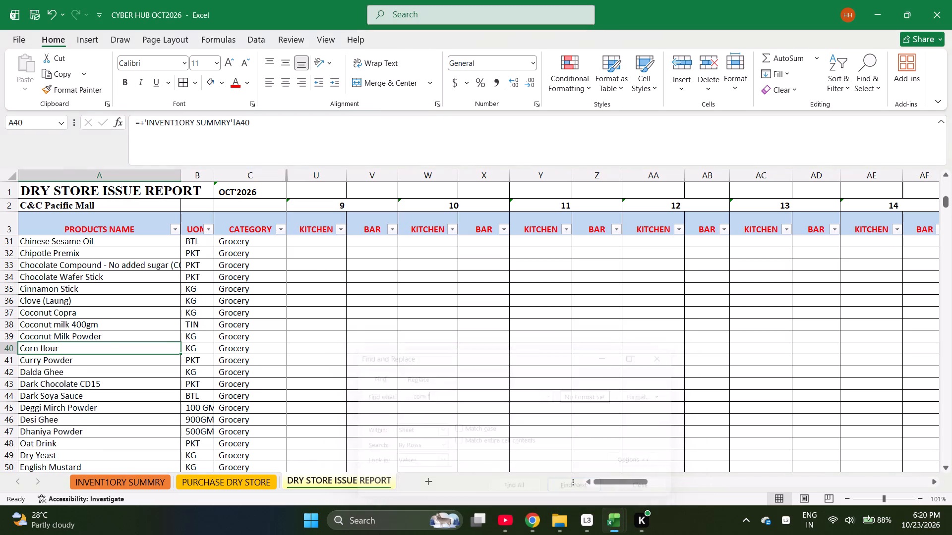
key("Right")
key("Right")
key("Right")
key("3")
key("Return")
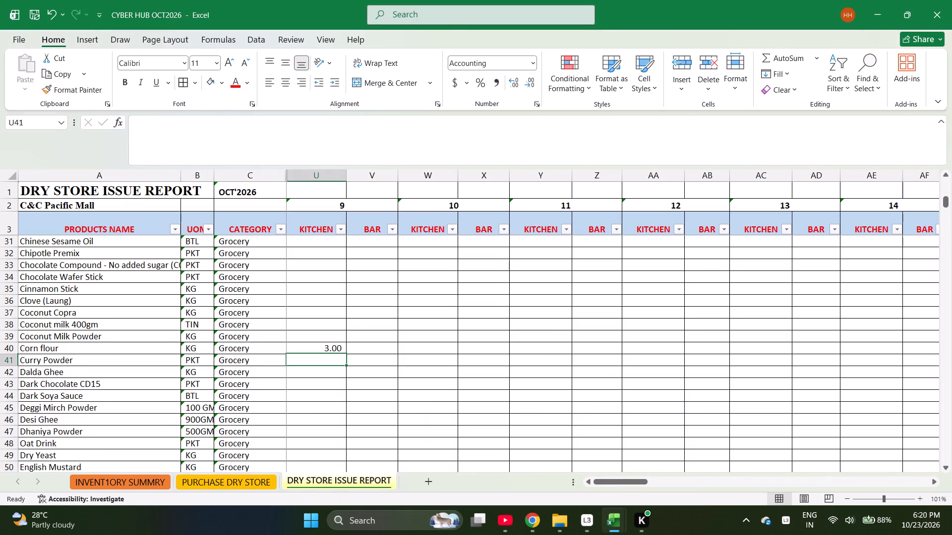
Find the plain Vinegar row by searching for "vin" and enter 1 as its day 9 KITCHEN issue.
key("ctrl+f")
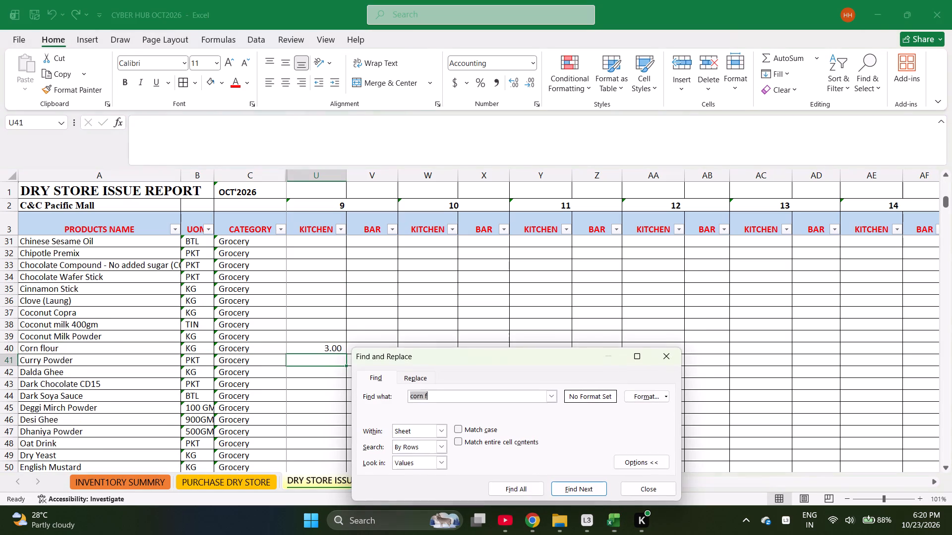
type("vin")
key("Return")
key("Escape")
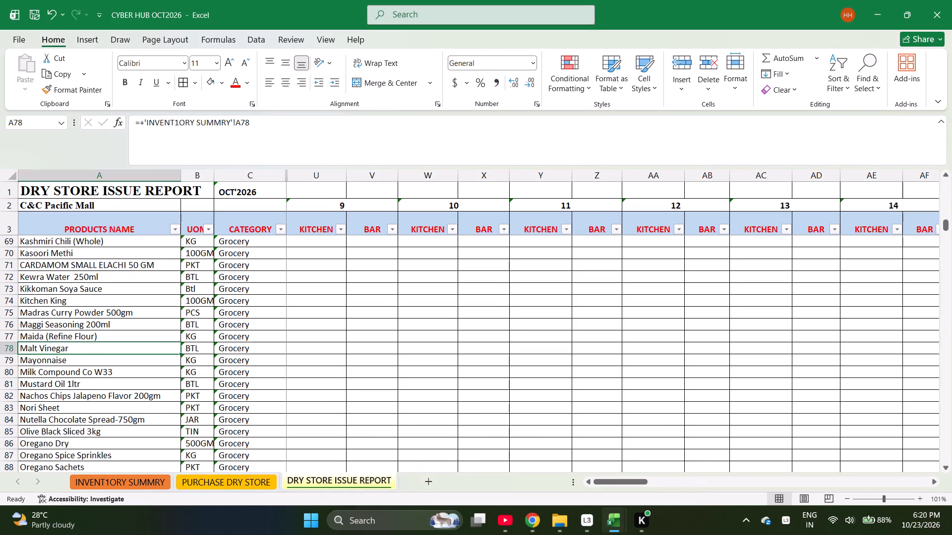
key("ctrl+f")
key("Return")
key("Return")
key("Escape")
key("Right")
key("Right")
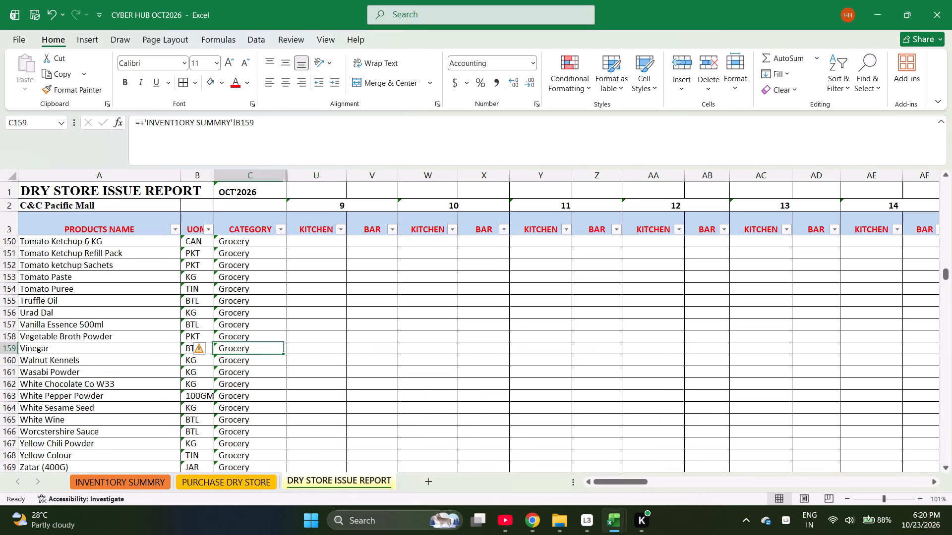
key("Right")
key("1")
key("Return")
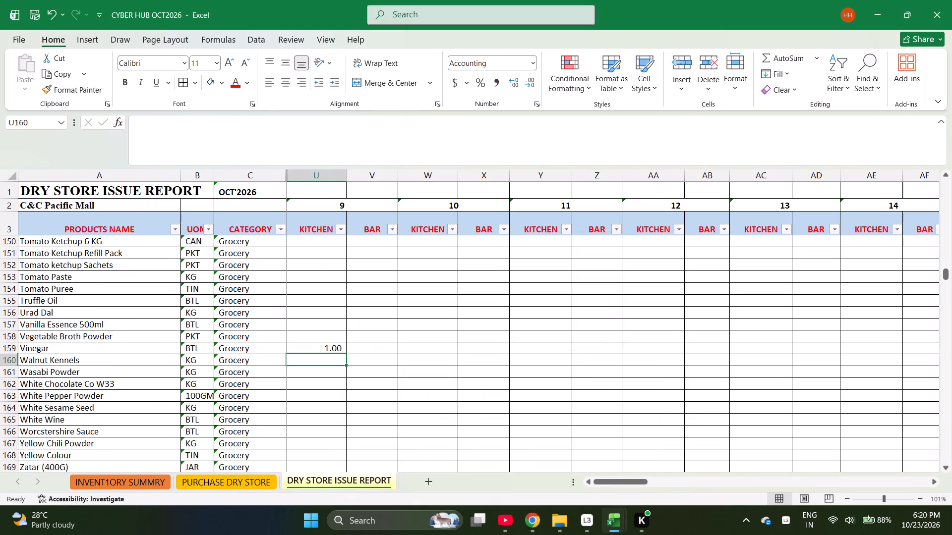
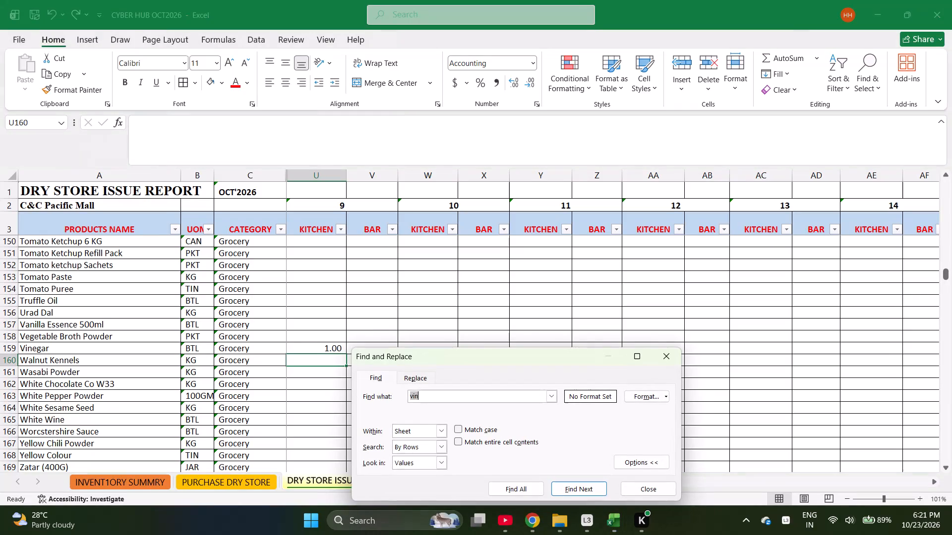
Find Kikkoman Soya Sauce by searching for "kik" and enter 1 as its day 9 KITCHEN issue.
type("kik")
key("Return")
key("Escape")
key("Right")
key("Right")
key("Right")
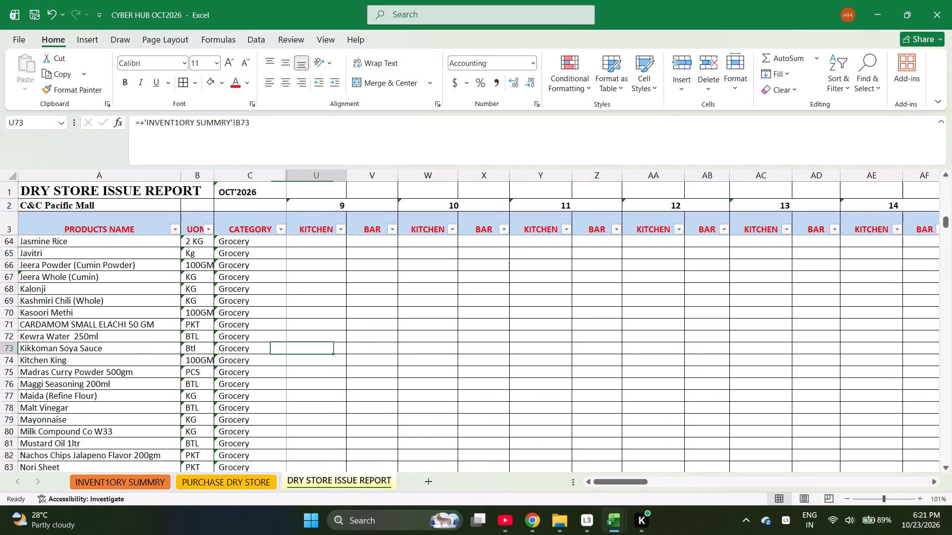
key("1")
key("Return")
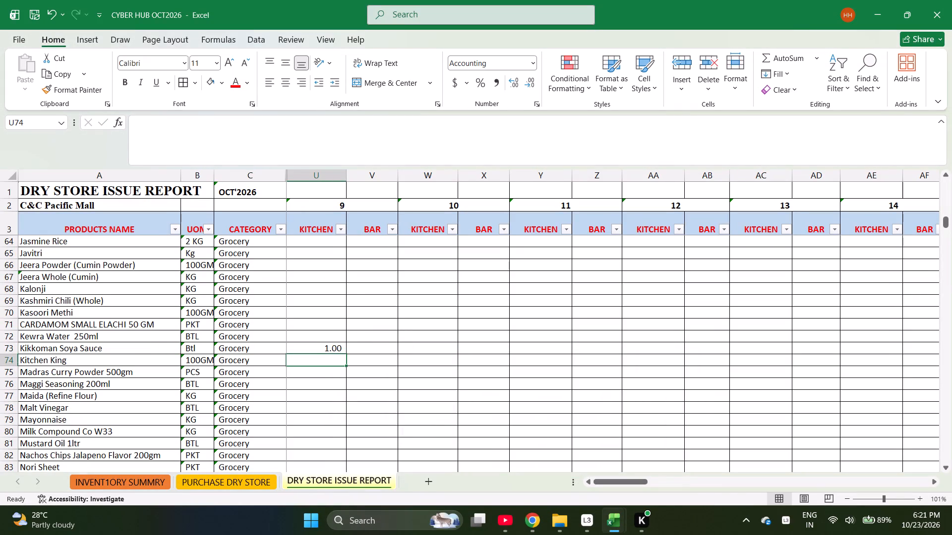
Find Ginger Pickle by searching for "ginger p", passing over Ginger Powder, and enter 1 as its day 9 KITCHEN issue.
key("ctrl+f")
type("ginger p")
key("Return")
key("Escape")
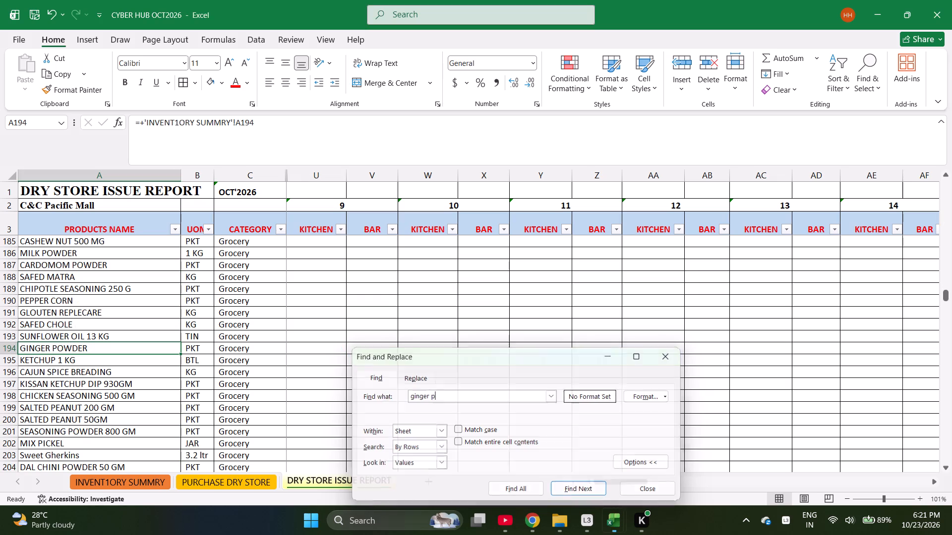
key("Right")
key("Right")
key("ctrl+f")
key("Return")
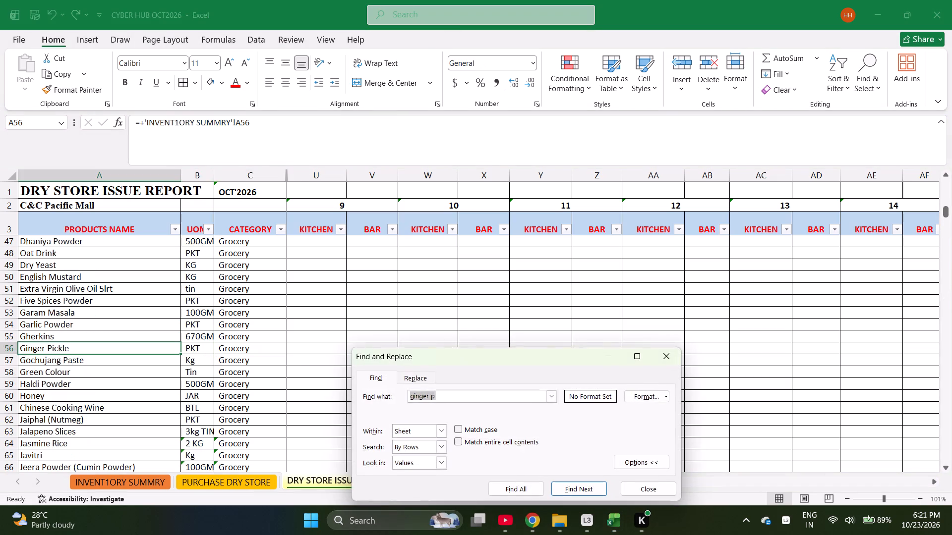
key("Escape")
key("Right")
key("Right")
key("Right")
key("Right")
key("Left")
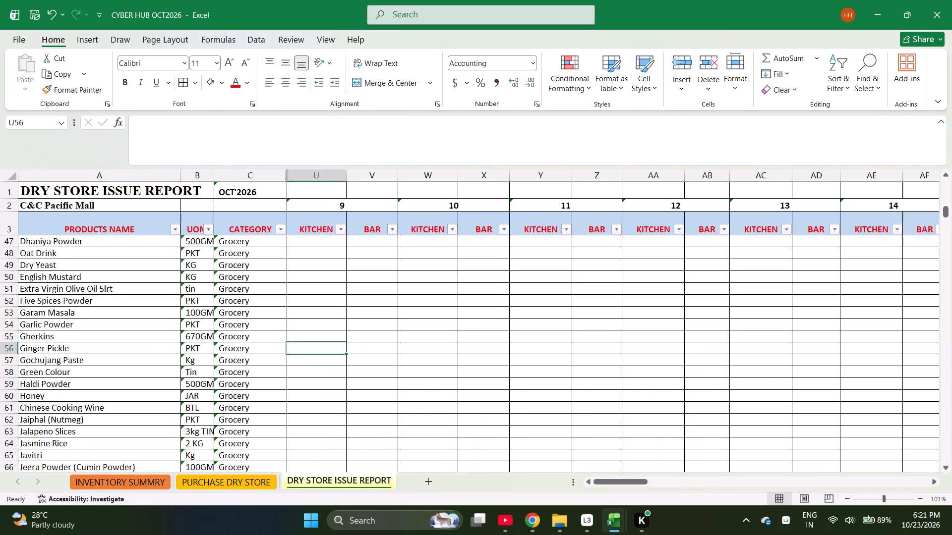
key("1")
key("Return")
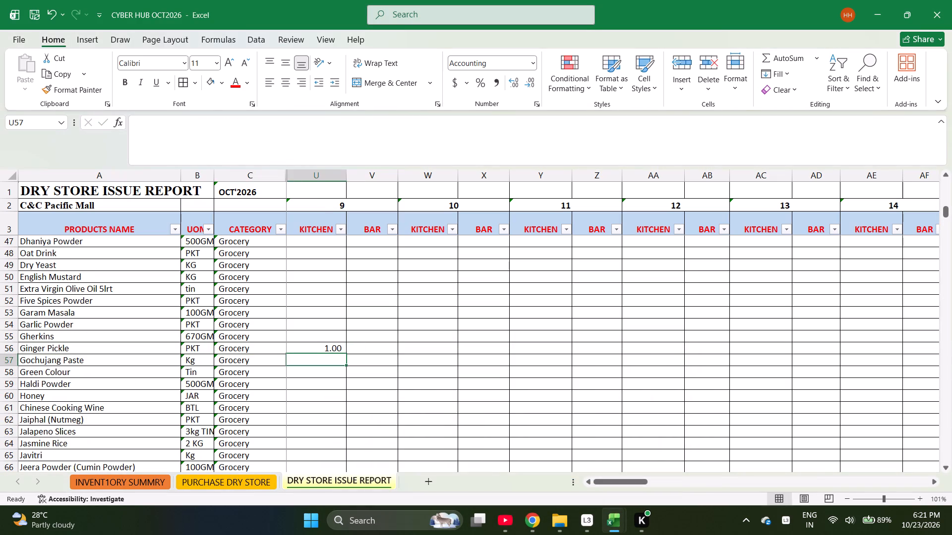
Find Teriyaki Sauce by searching for "teri" and enter 1 as its day 9 KITCHEN issue.
key("ctrl+f")
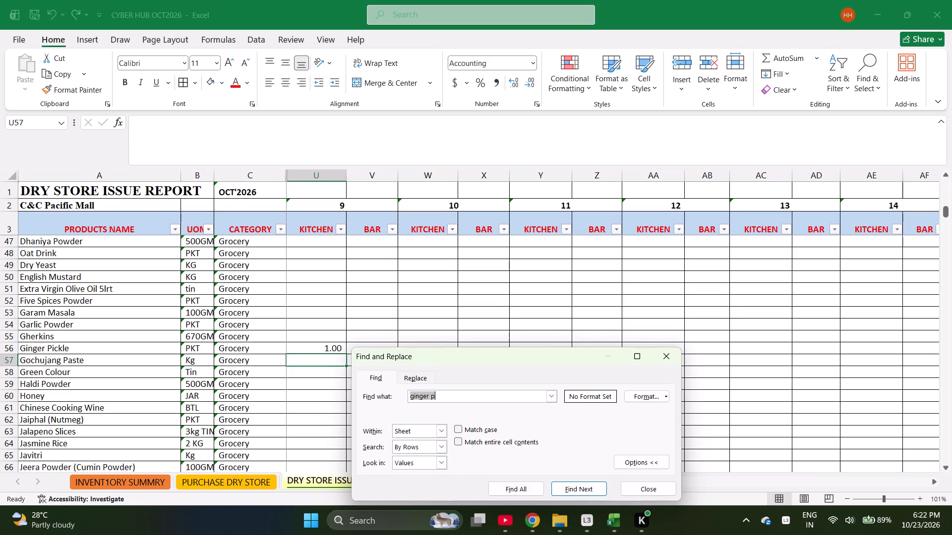
key("Escape")
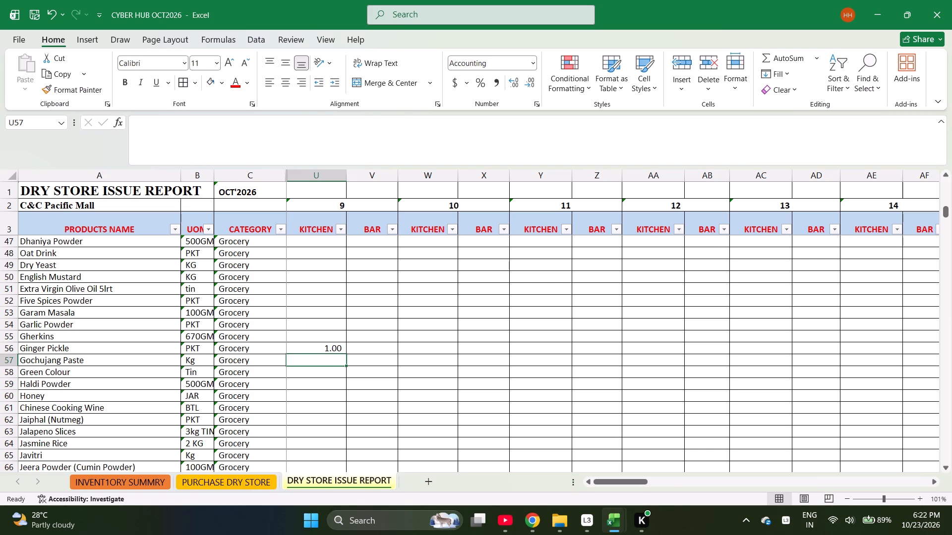
key("ctrl+f")
type("teri")
key("Return")
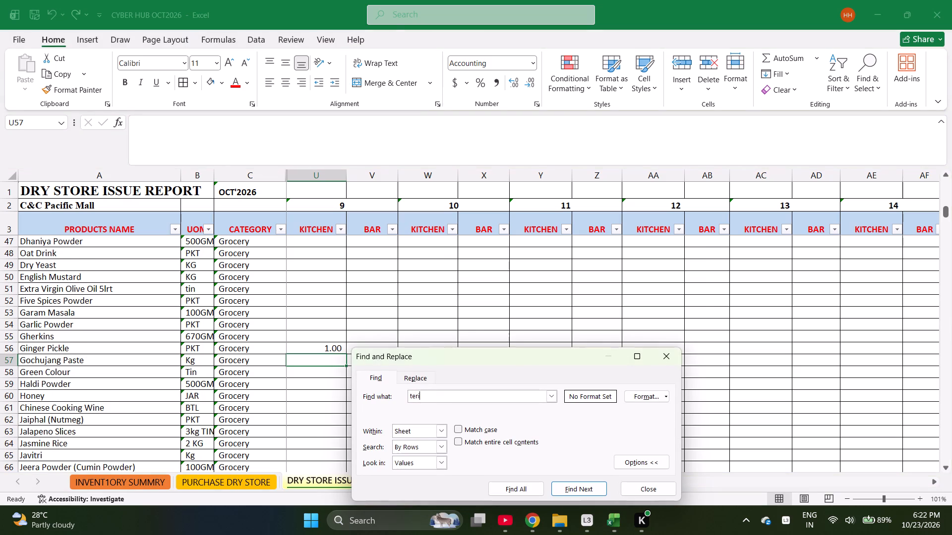
key("Escape")
key("Right")
key("Right")
key("Right")
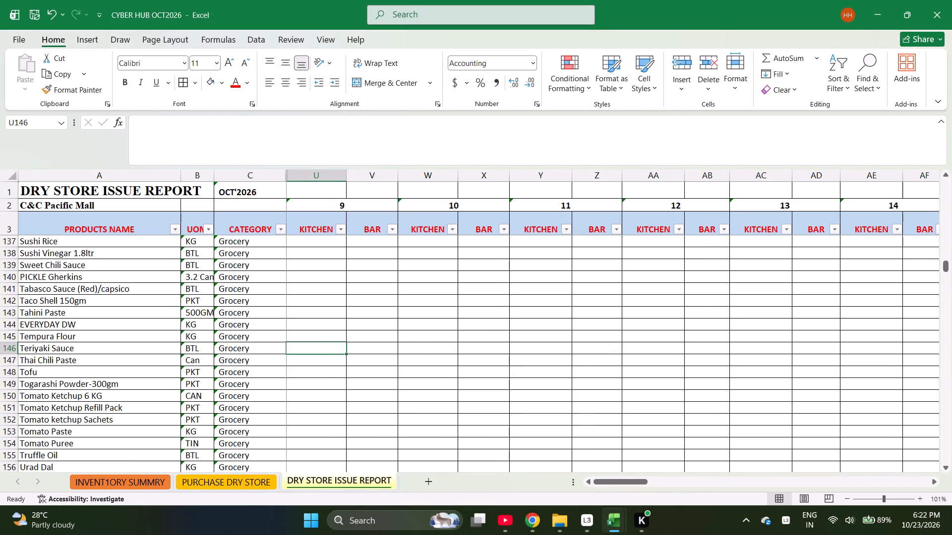
key("1")
key("Return")
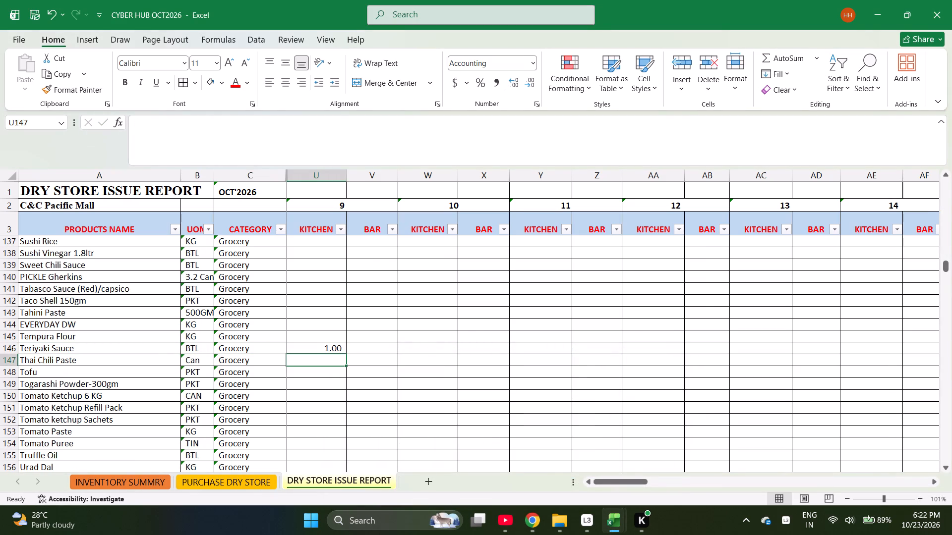